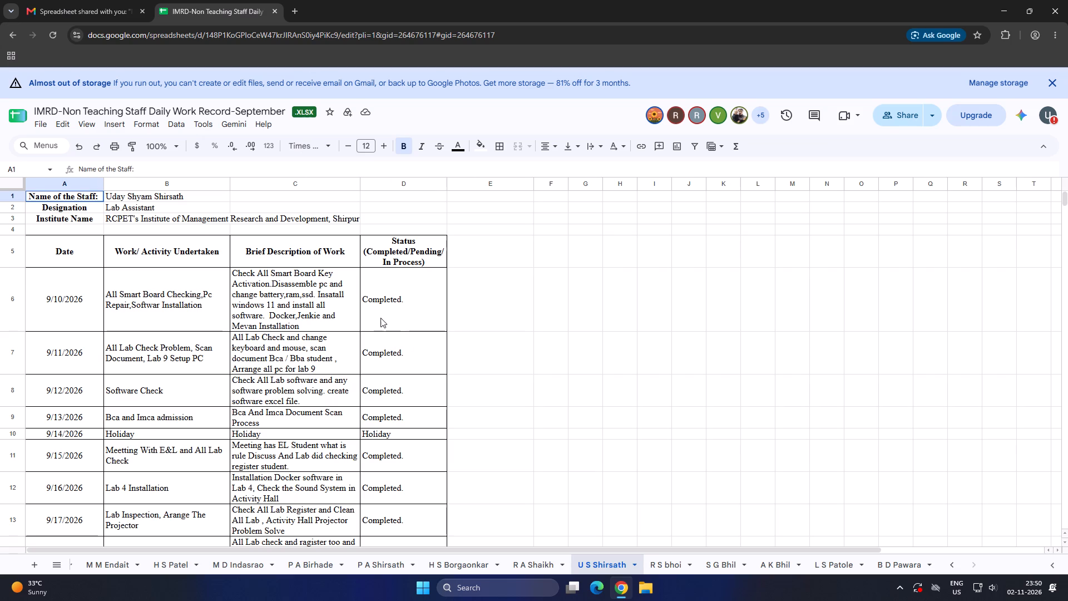
Review the existing September daily work entries down to the last filled row.
scroll(411, 397, "down", 7)
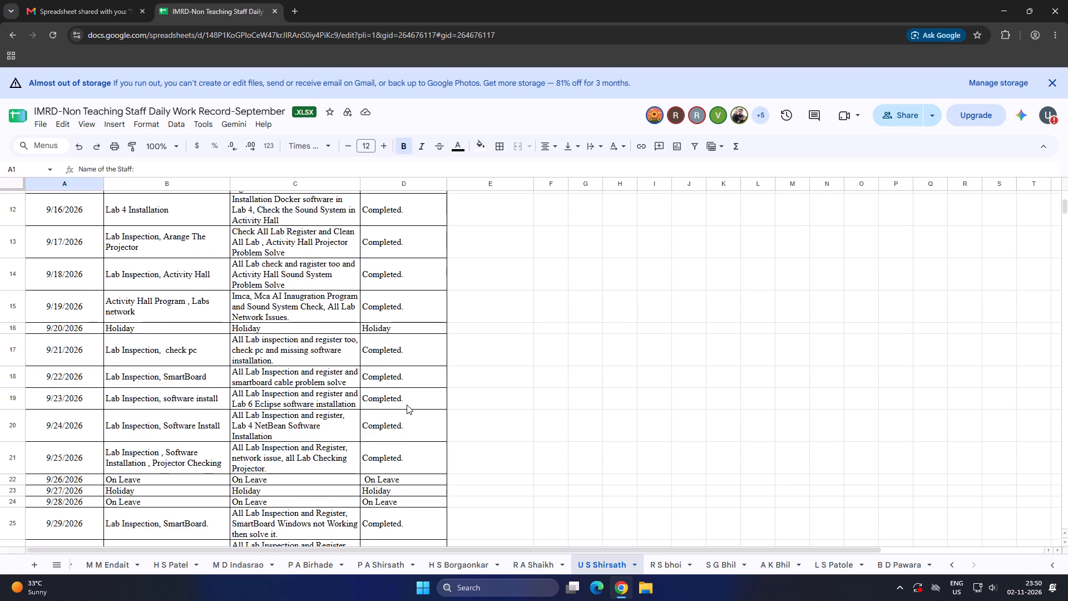
scroll(407, 405, "down", 3)
scroll(253, 368, "up", 6)
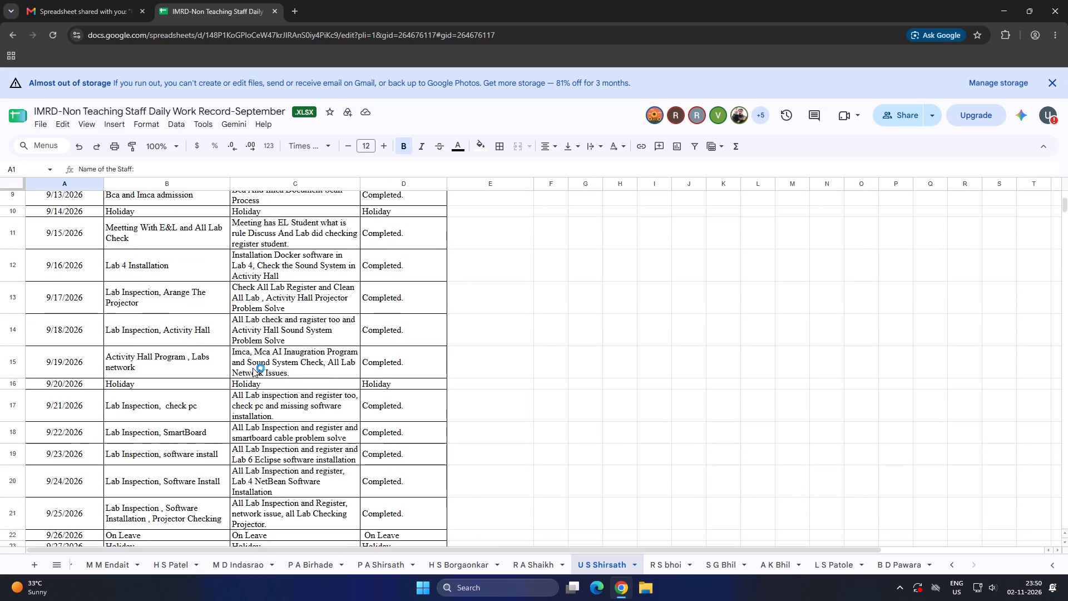
scroll(253, 368, "up", 4)
scroll(253, 368, "down", 11)
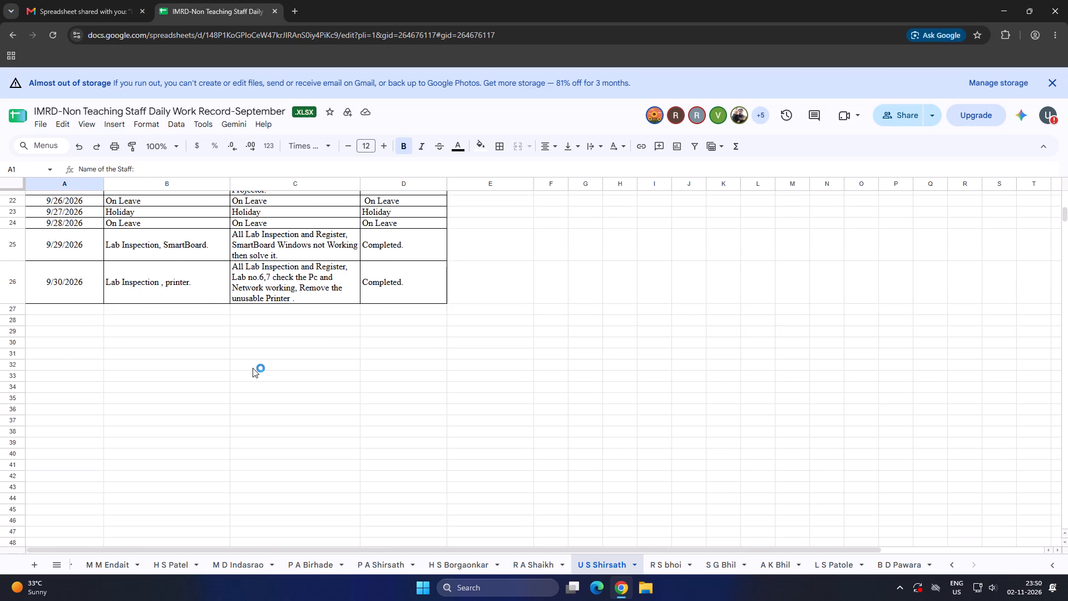
Enter the date 10/01/2026 in the Date column directly below the 9/30/2026 row.
scroll(253, 368, "up", 3)
left_click(60, 420)
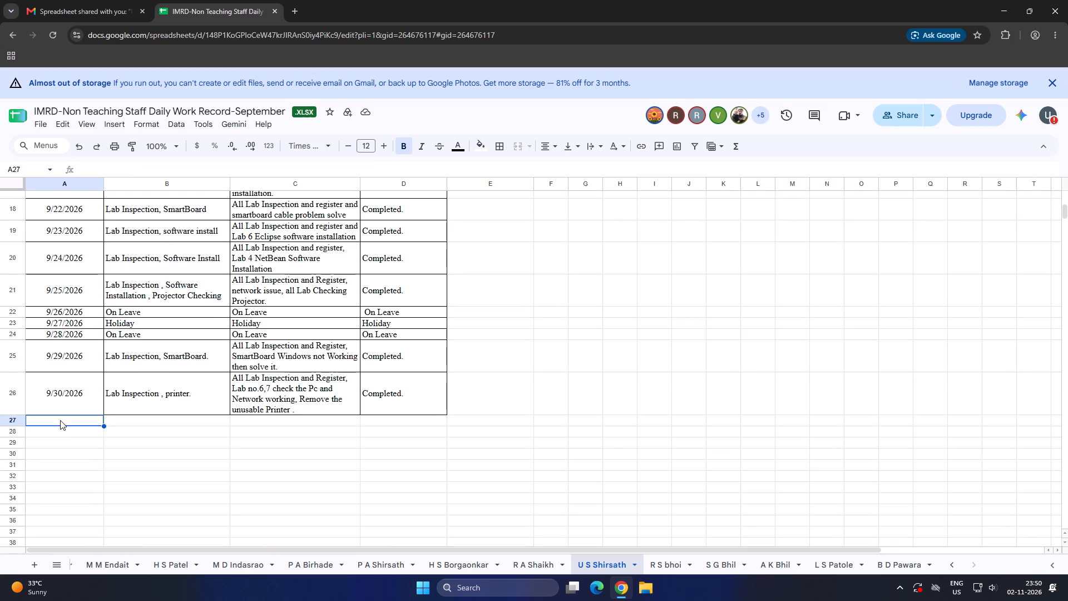
type("10")
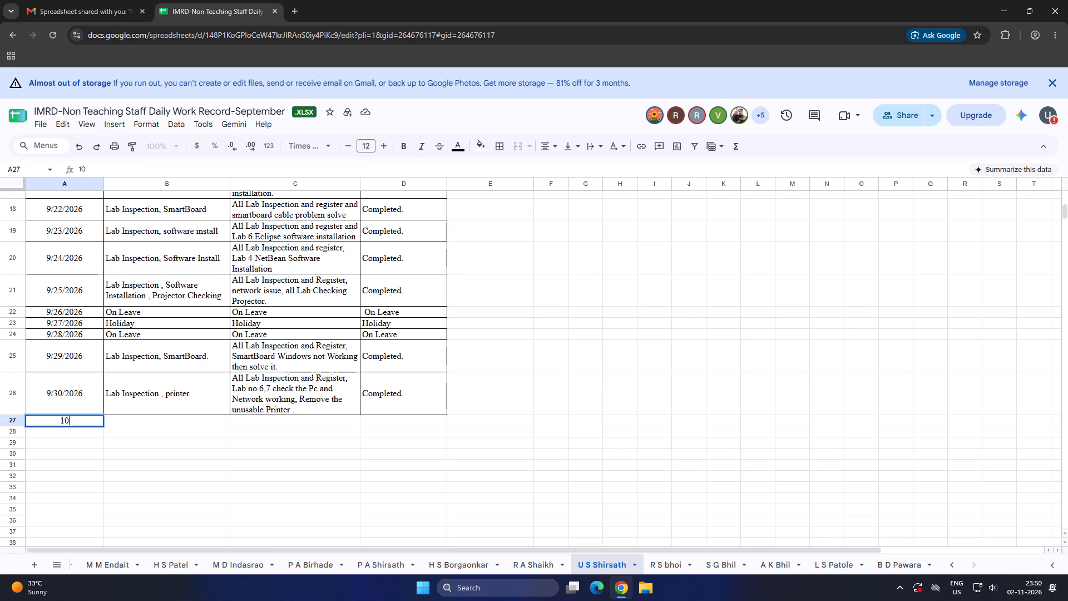
key("slash")
type("021")
key("BackSpace")
key("BackSpace")
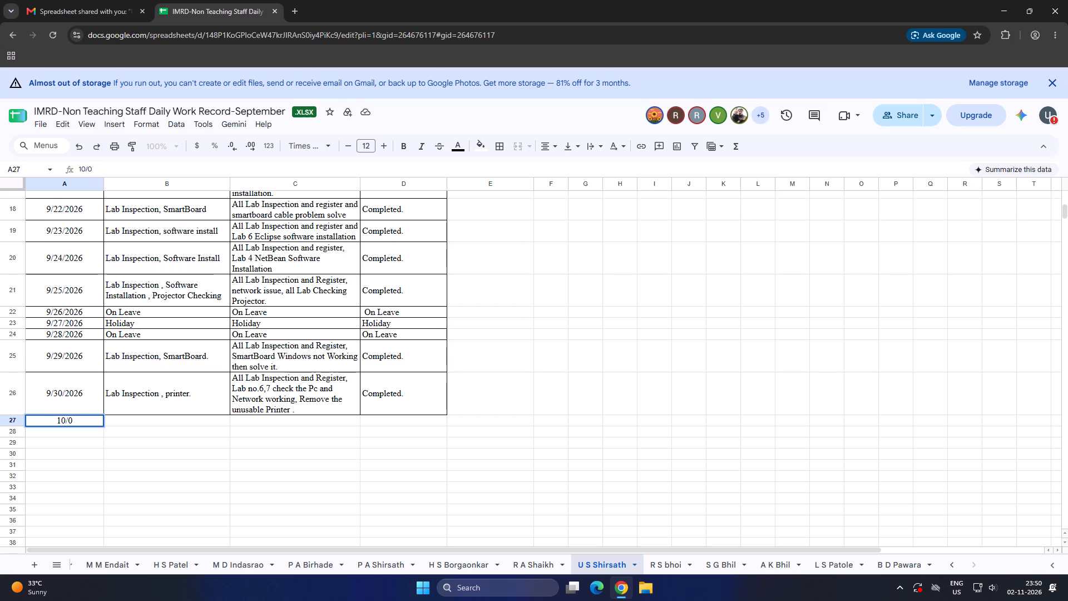
type("1/02")
key("BackSpace")
key("BackSpace")
type("2026")
left_click(133, 424)
Extend the date series down the Date column from 10/01/2026 through 10/31/2026.
left_click(85, 424)
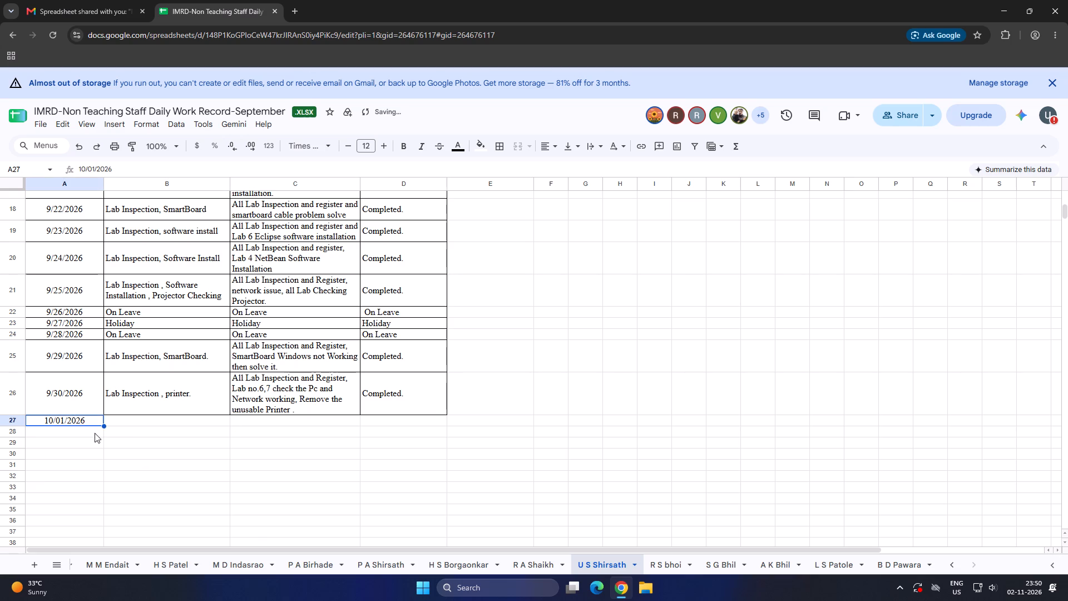
left_click_drag(103, 425, 102, 508)
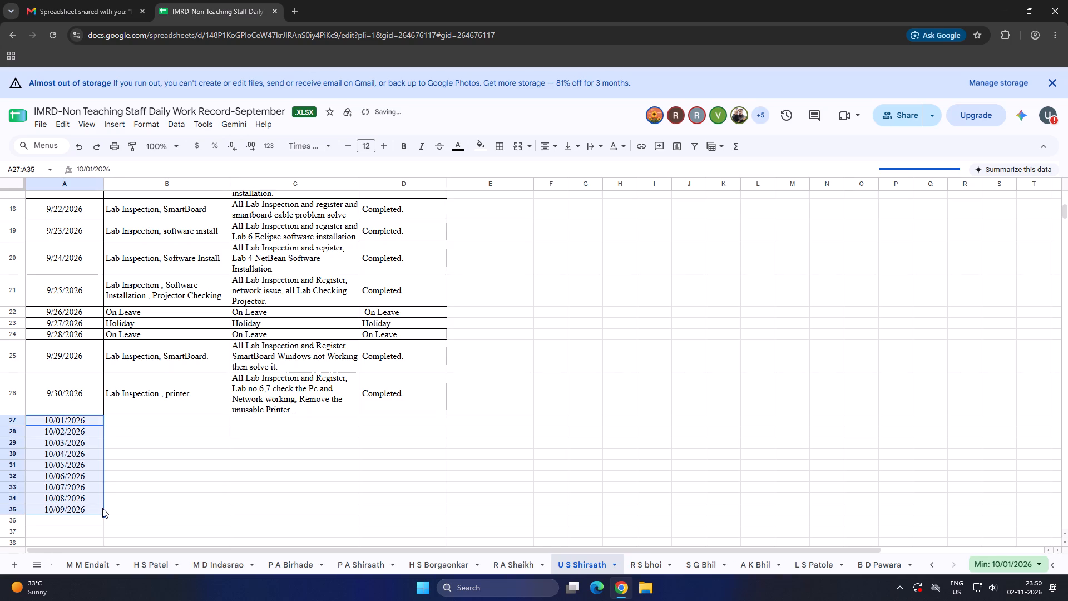
scroll(102, 508, "down", 3)
left_click(81, 321)
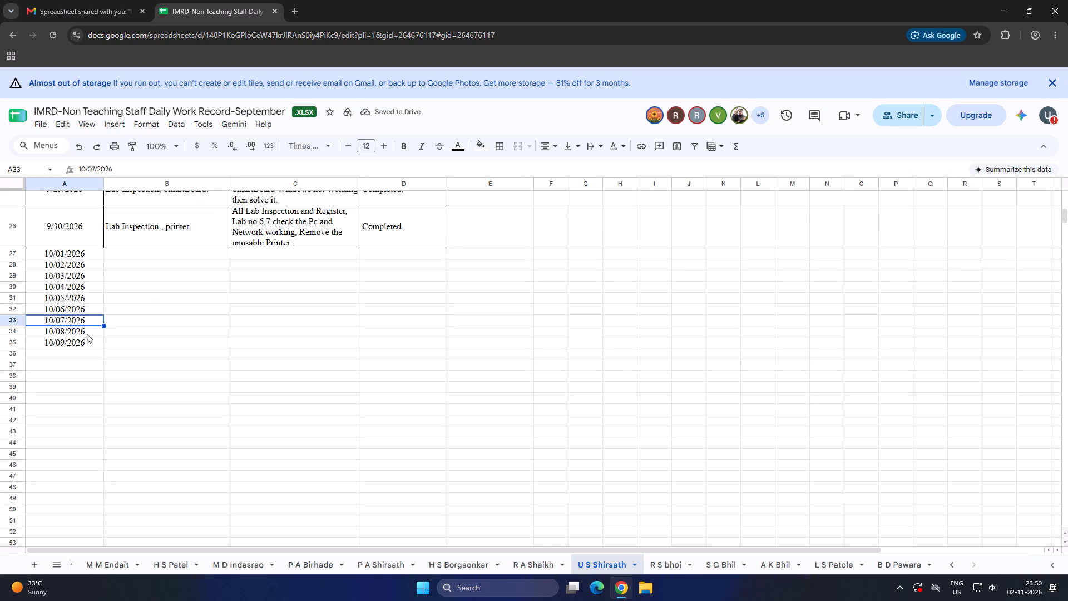
left_click(87, 342)
left_click(83, 325)
scroll(85, 307, "up", 10)
scroll(85, 306, "down", 14)
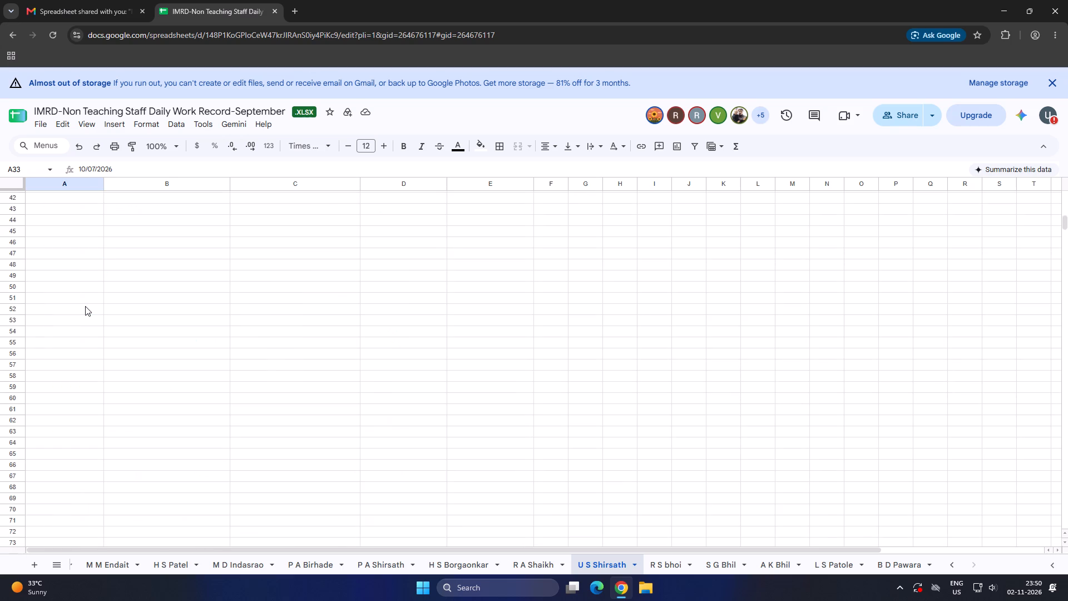
scroll(85, 306, "up", 4)
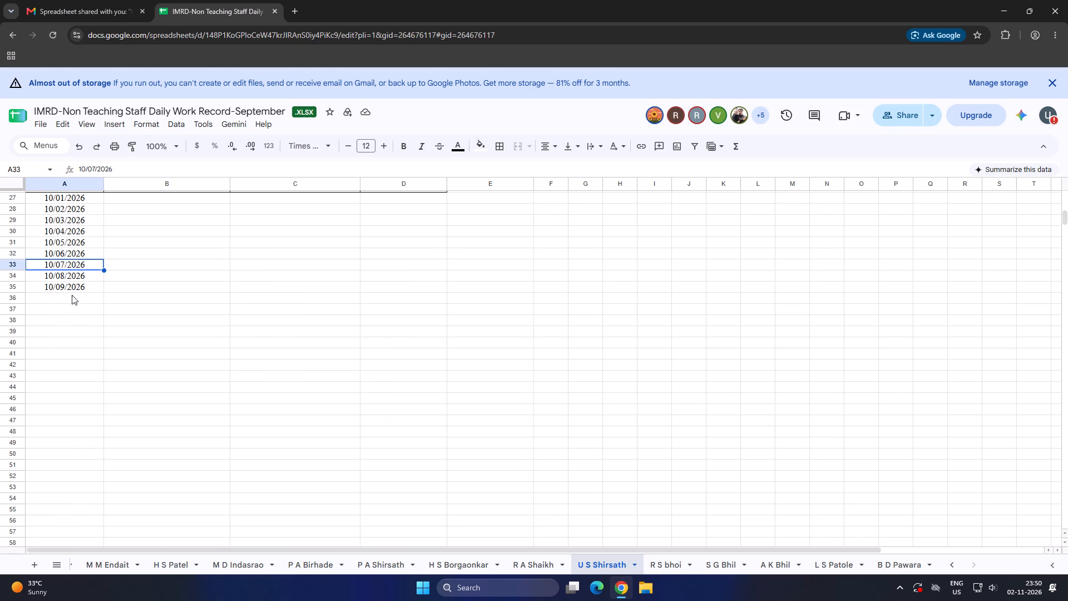
left_click(85, 347)
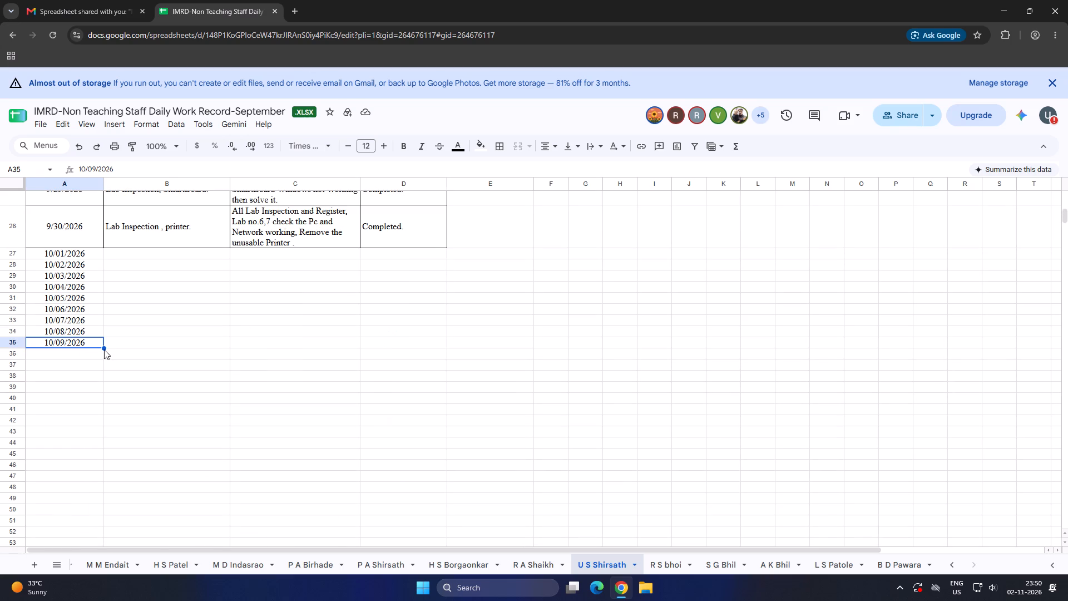
left_click_drag(104, 347, 98, 467)
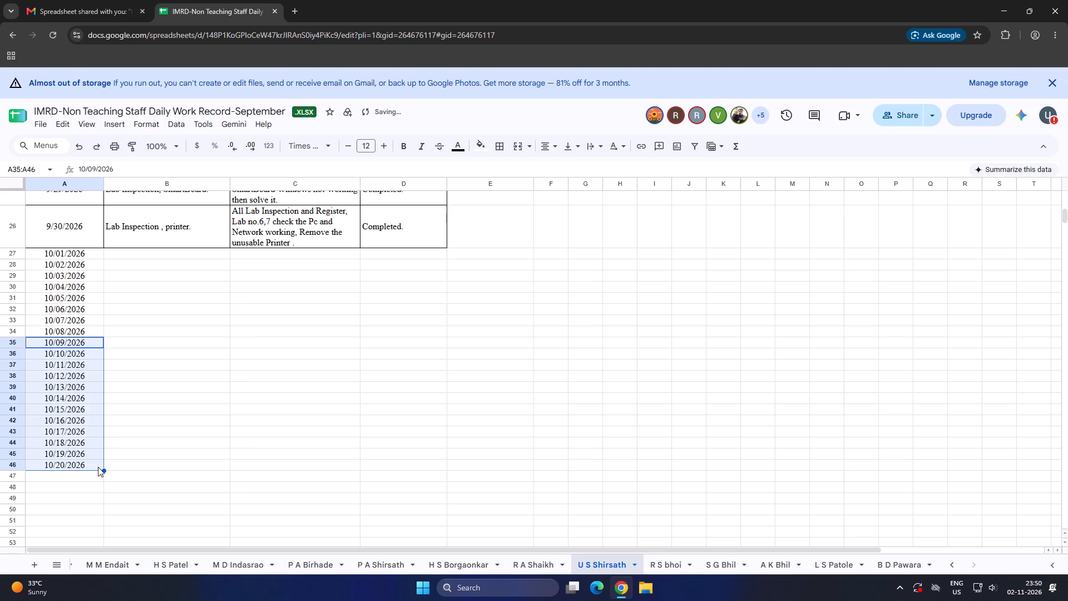
scroll(98, 467, "down", 4)
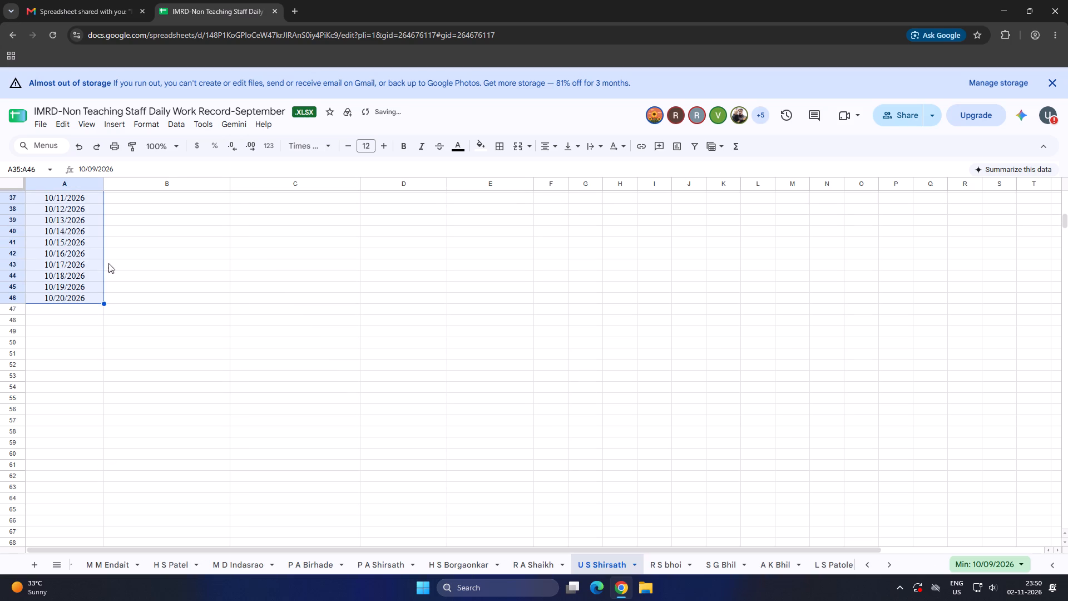
left_click_drag(105, 246, 104, 314)
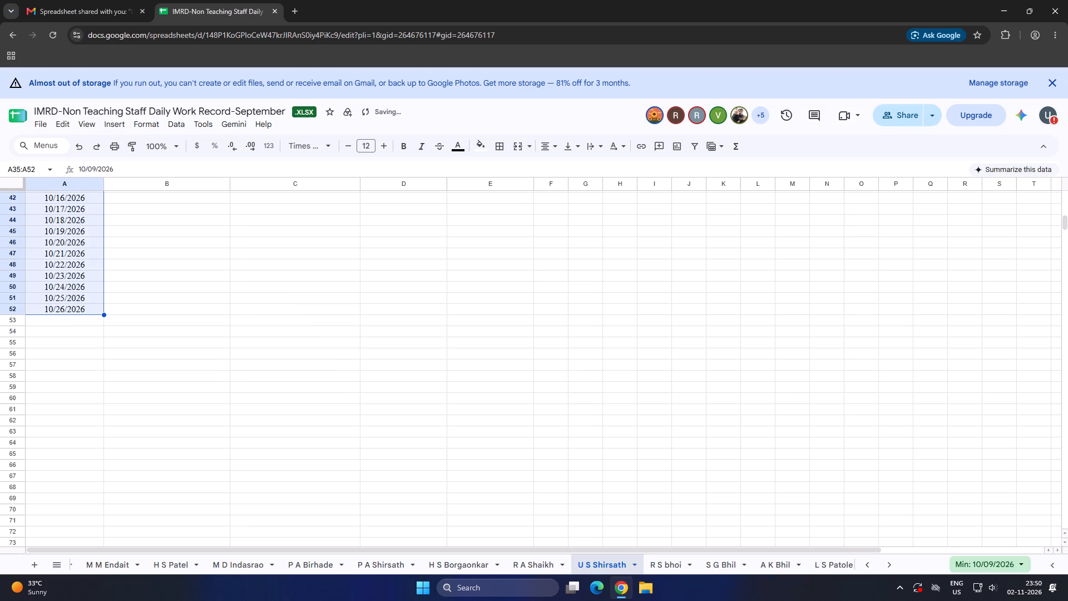
left_click_drag(104, 314, 103, 338)
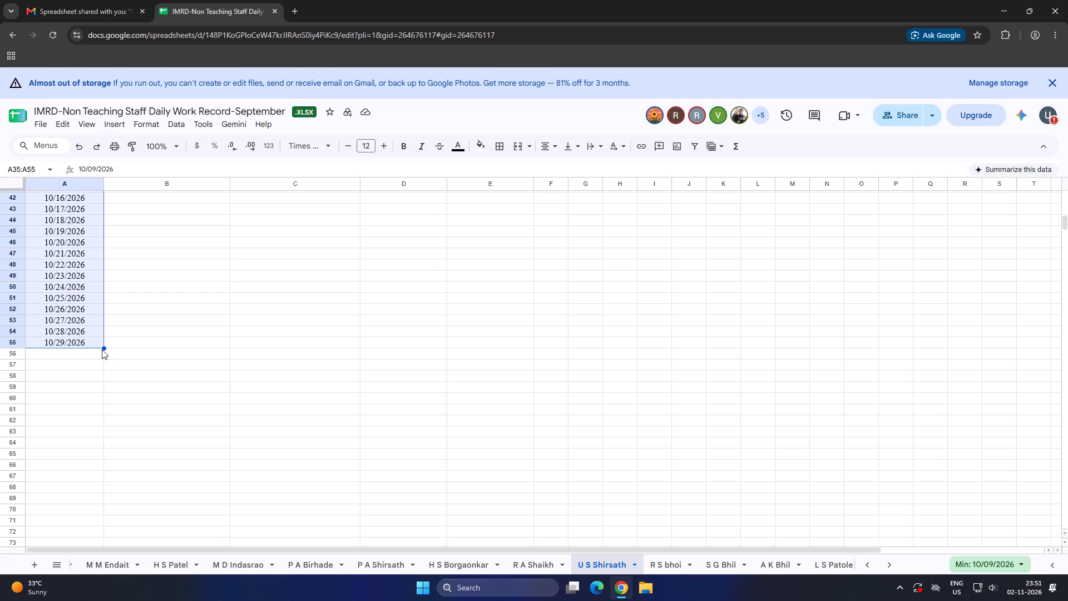
left_click_drag(102, 347, 102, 367)
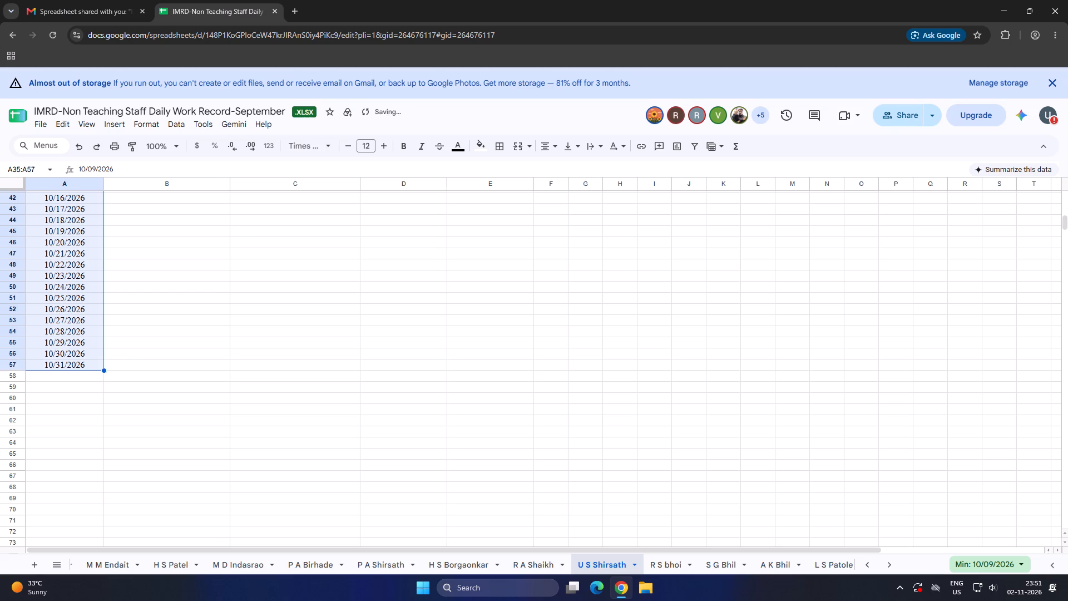
left_click(118, 336)
Enter Holiday in the Work/Activity Undertaken column for 10/04/2026 and 10/11/2026.
scroll(96, 264, "up", 4)
left_click(90, 258)
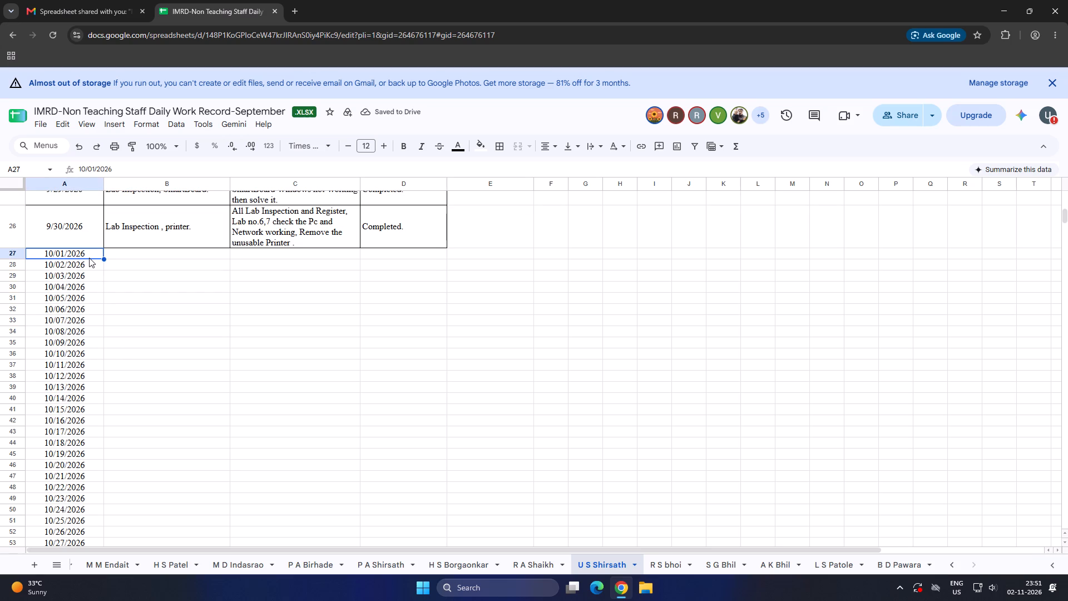
left_click(62, 289)
left_click(124, 290)
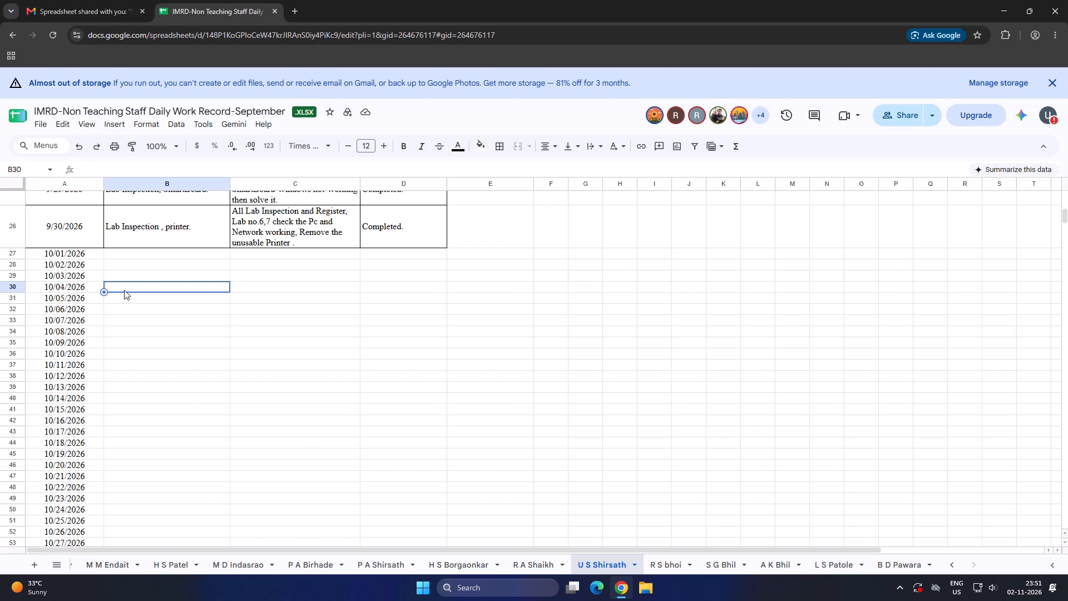
key("s")
key("BackSpace")
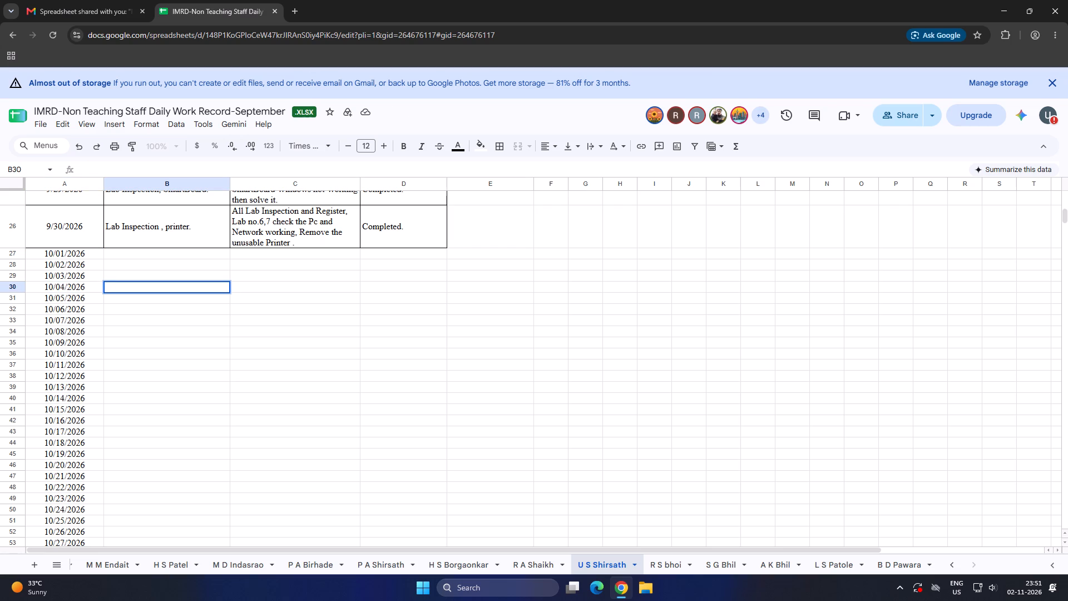
type("Hoi")
key("BackSpace")
type("liday")
left_click(125, 370)
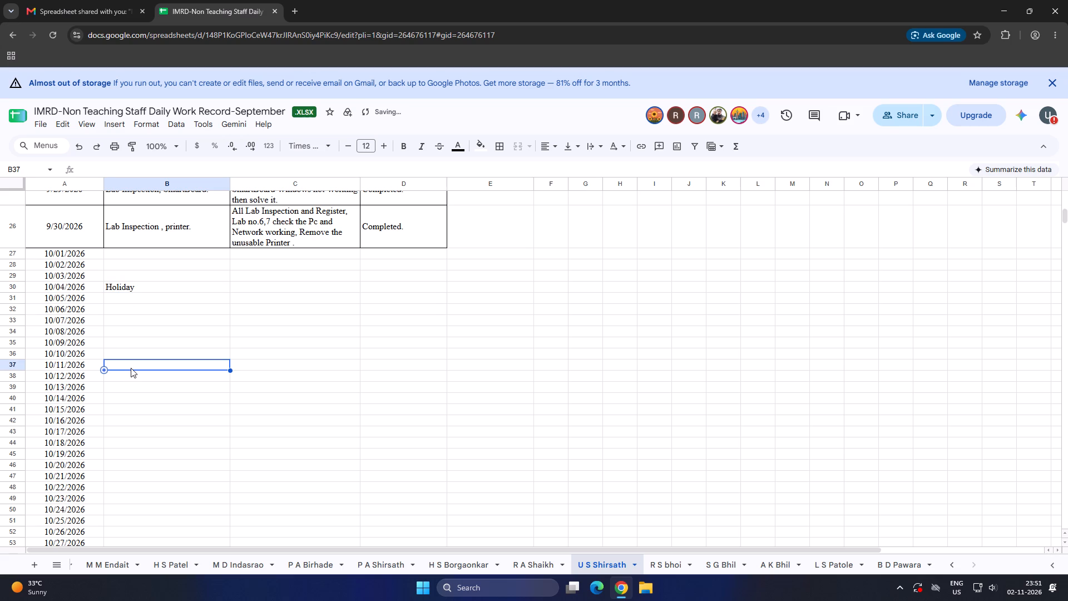
type("Hoi")
key("BackSpace")
type("liday")
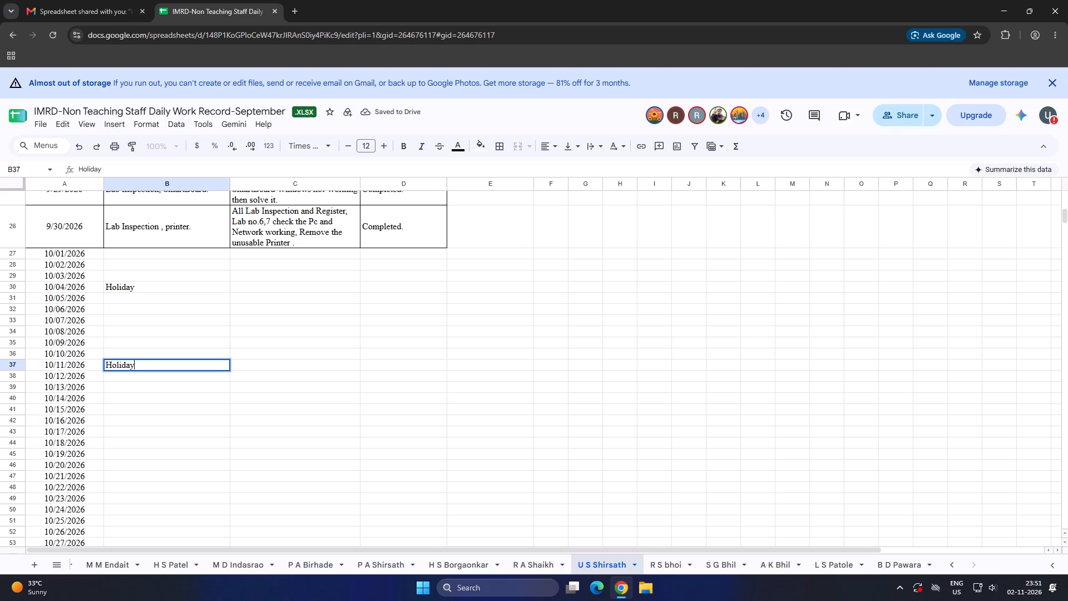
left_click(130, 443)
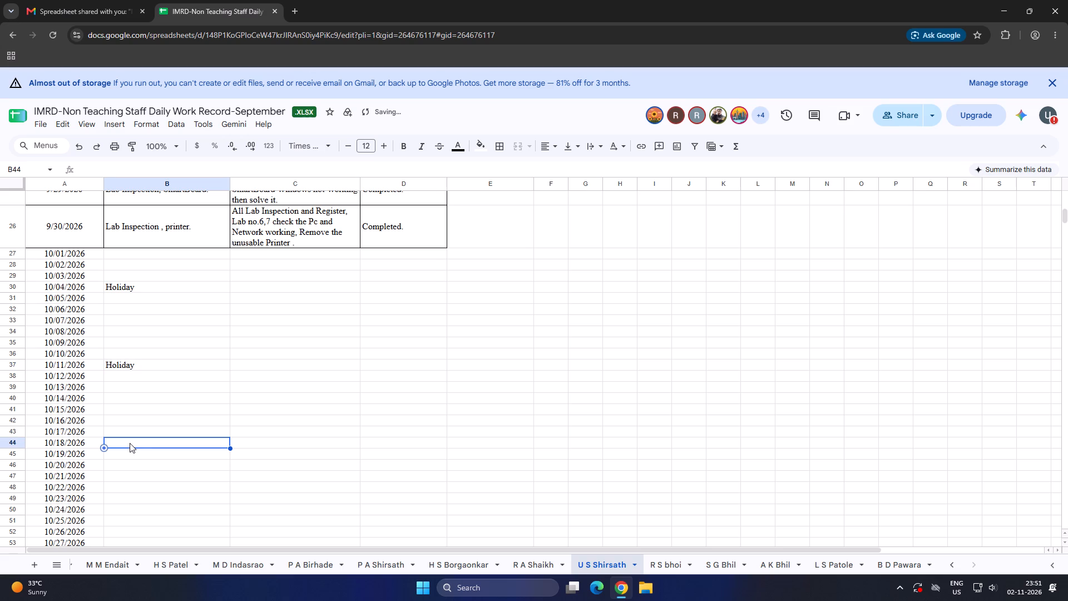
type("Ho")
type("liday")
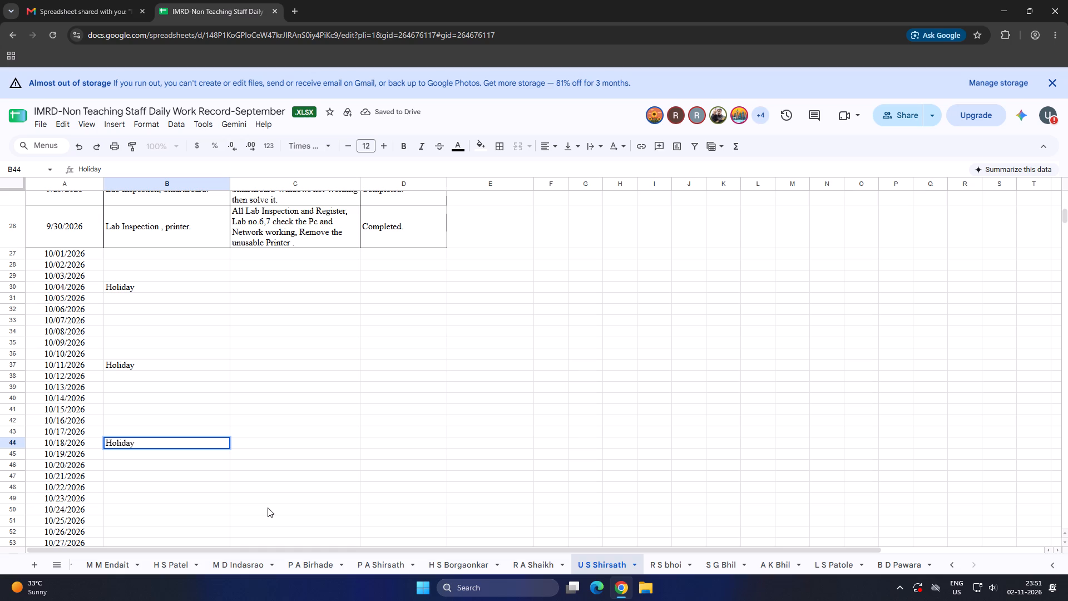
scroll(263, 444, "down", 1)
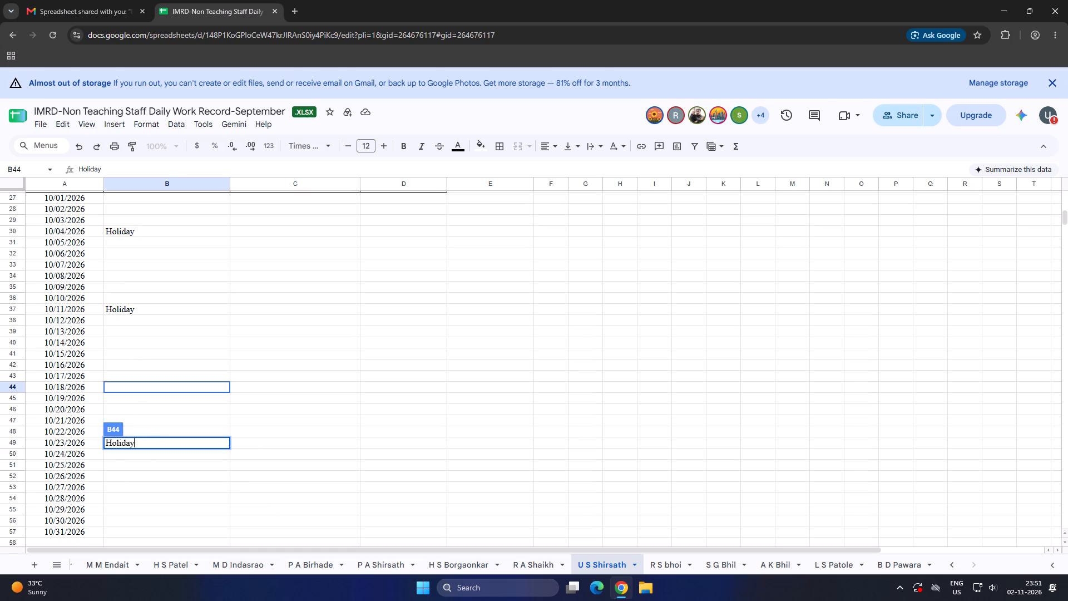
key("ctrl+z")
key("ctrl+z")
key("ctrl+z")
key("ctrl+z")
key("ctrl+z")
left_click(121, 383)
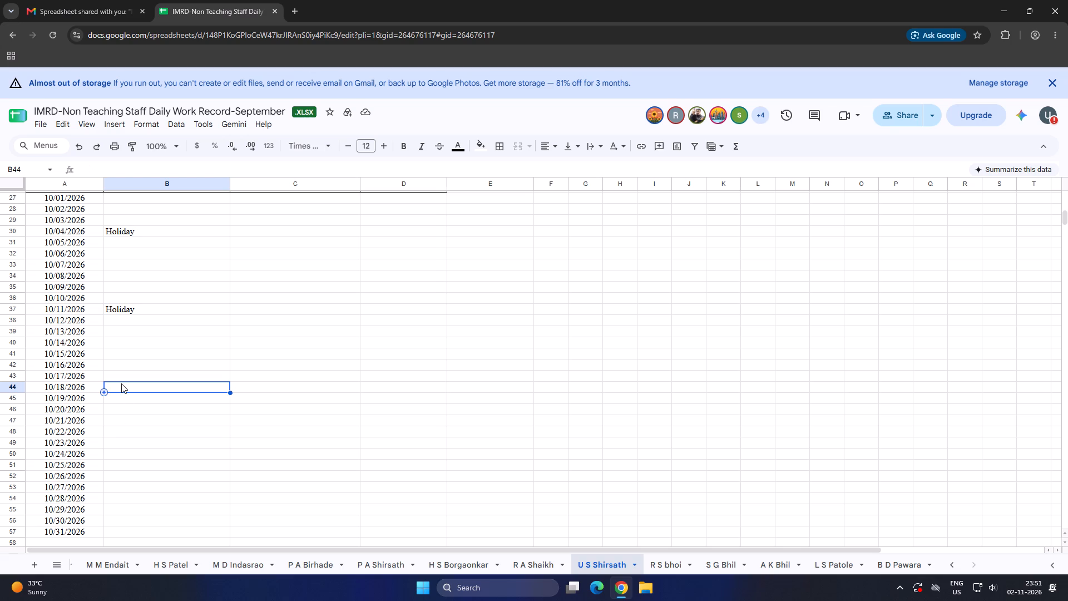
Copy the Holiday entry of 10/11/2026 into the Work/Activity Undertaken cell for 10/18/2026.
left_click(117, 307)
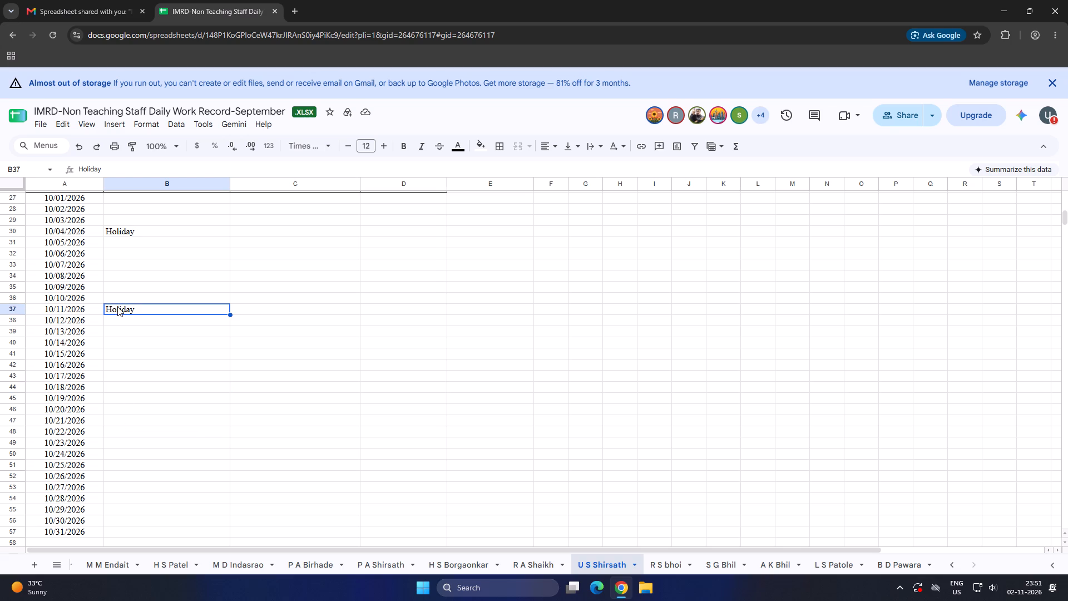
key("ctrl+c")
left_click(128, 386)
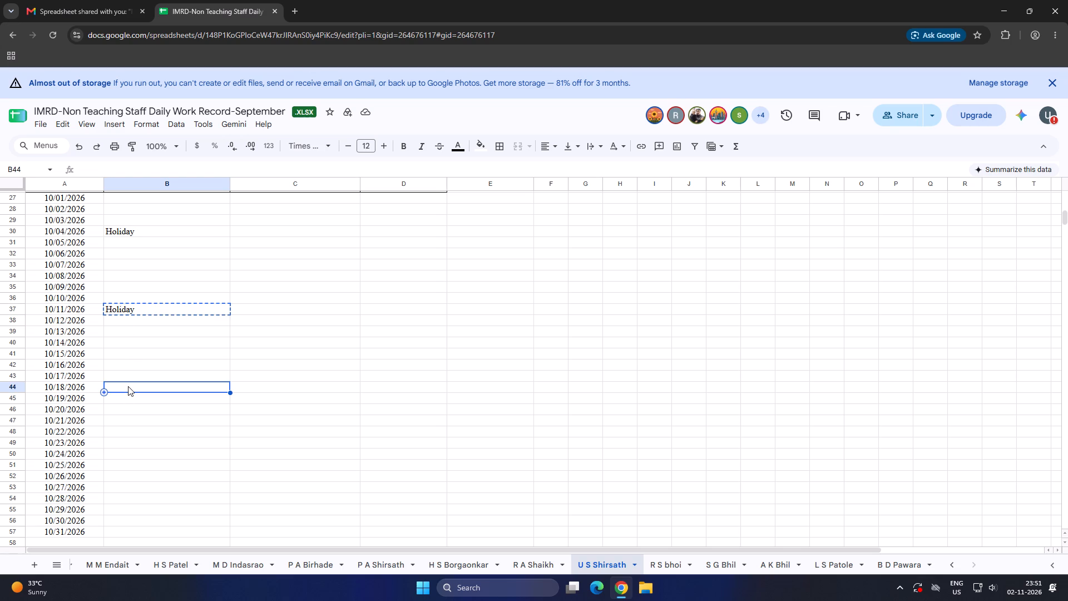
key("ctrl+v")
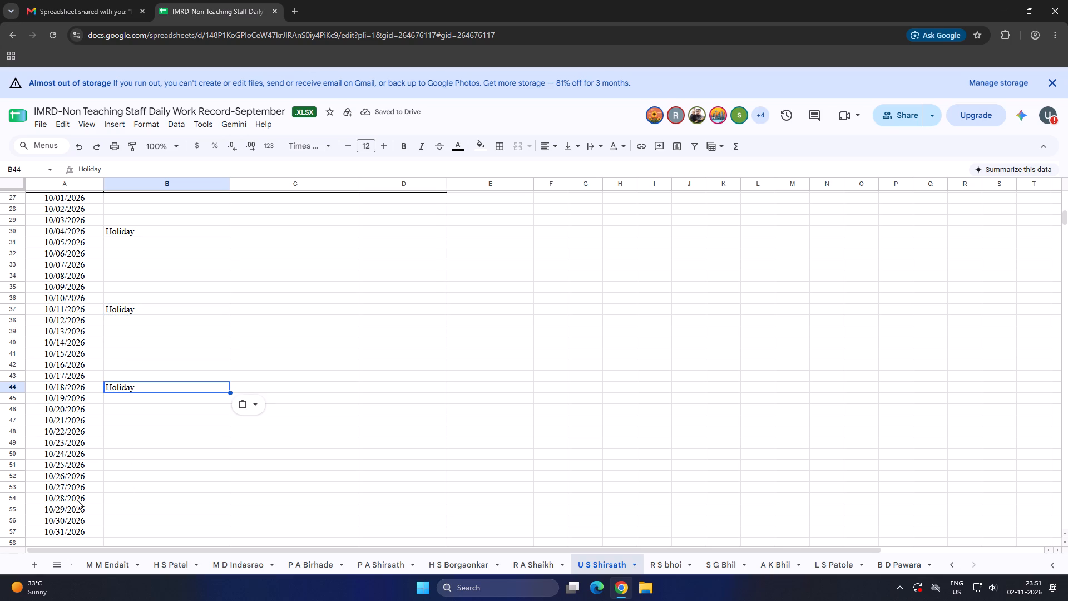
Paste the copied Holiday entry into the Work/Activity Undertaken cell for 10/25/2026.
left_click(97, 470)
left_click(108, 465)
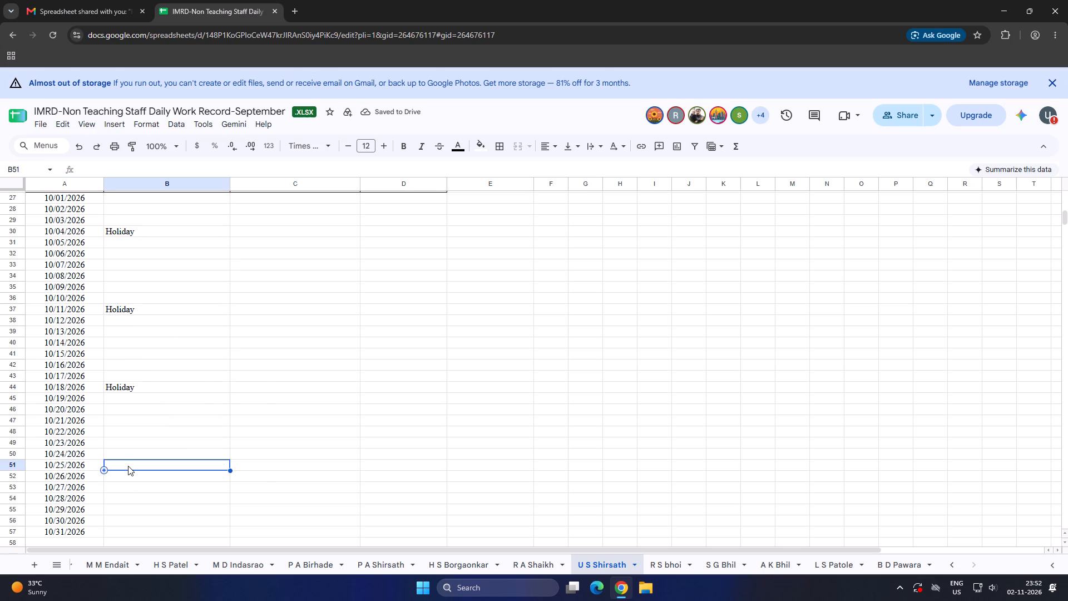
key("ctrl+v")
left_click(203, 368)
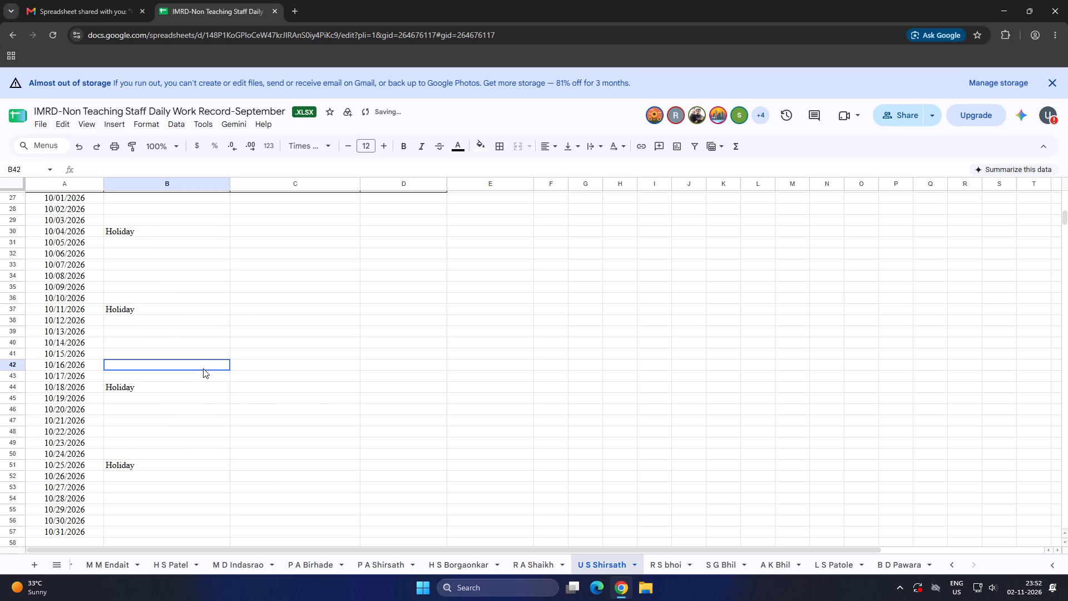
Enter Leave in the Work/Activity Undertaken column for 10/13/2026.
scroll(203, 368, "up", 4)
scroll(203, 368, "down", 4)
scroll(222, 294, "up", 3)
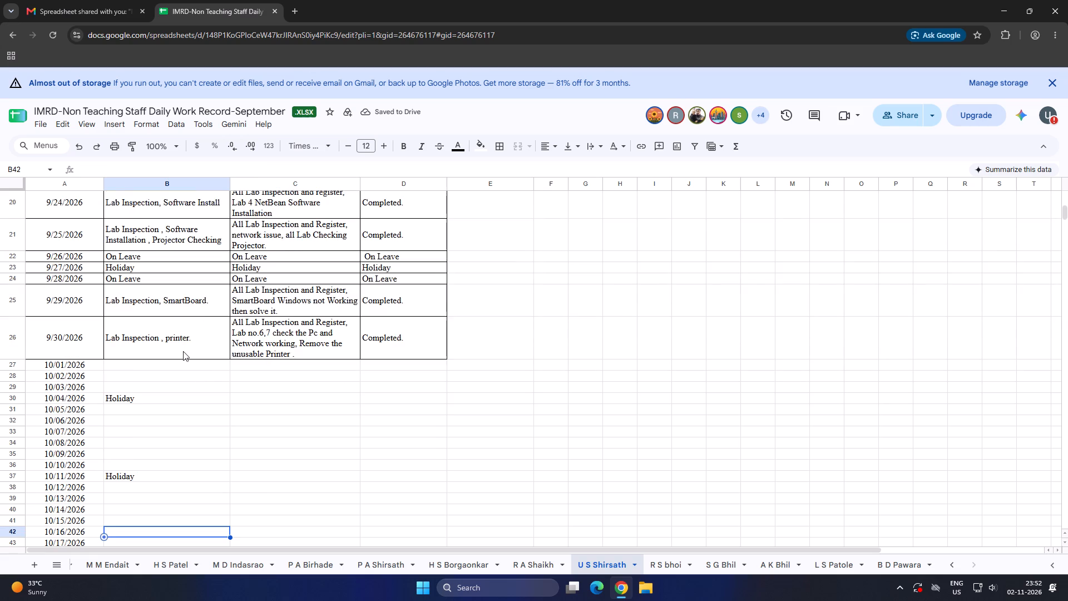
scroll(183, 351, "down", 3)
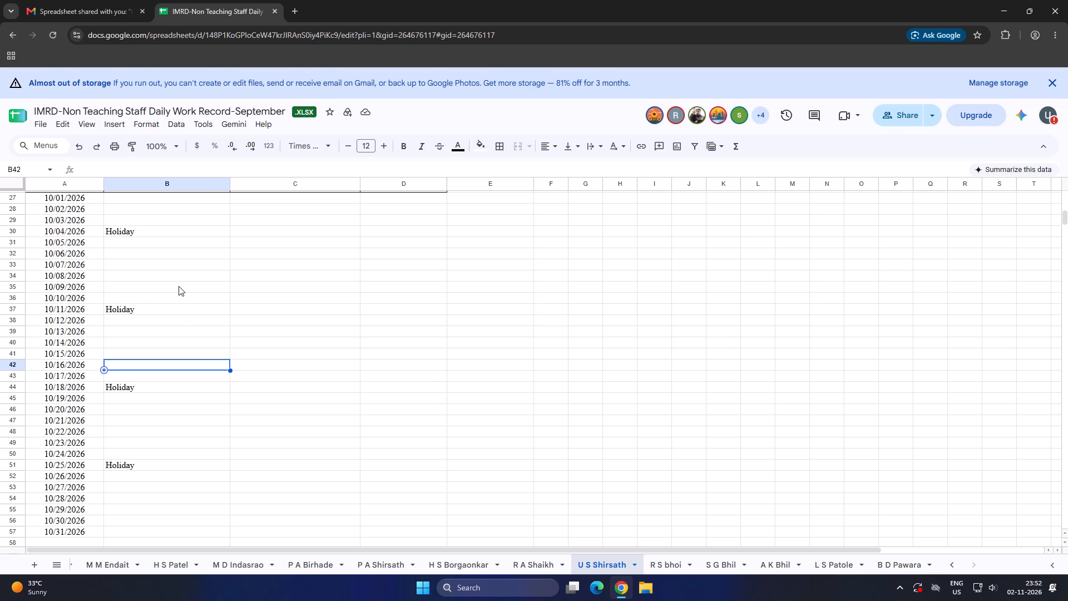
left_click(111, 329)
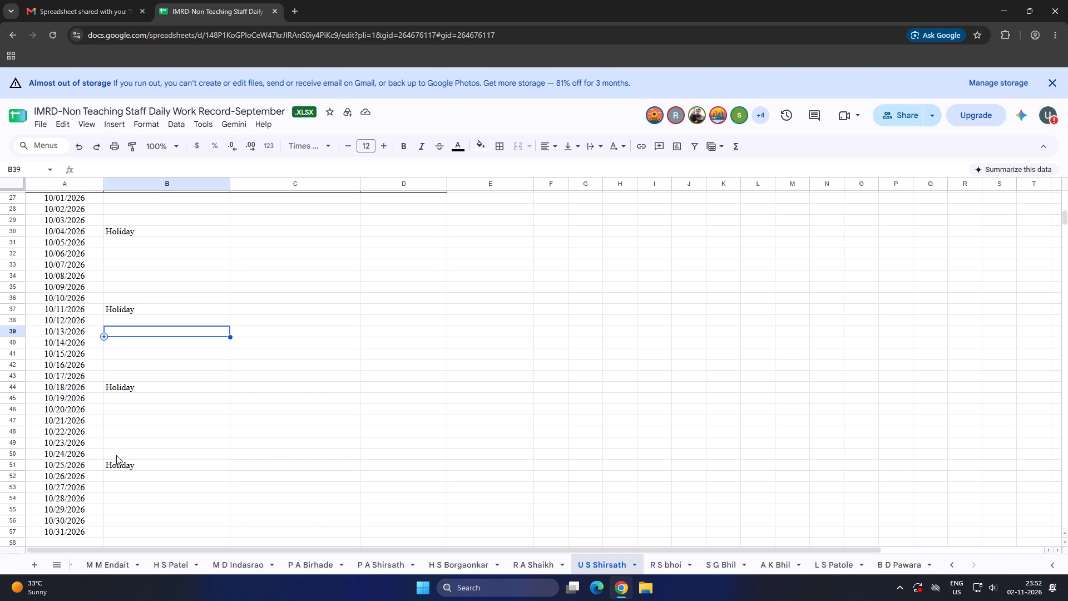
scroll(123, 413, "up", 2)
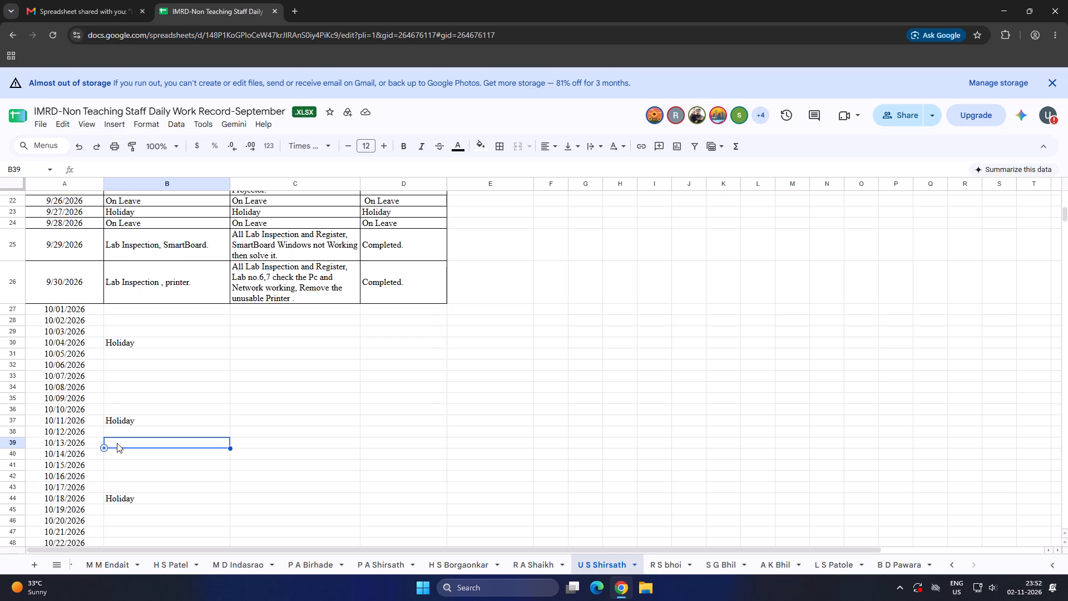
left_click(117, 443)
key("shift+l")
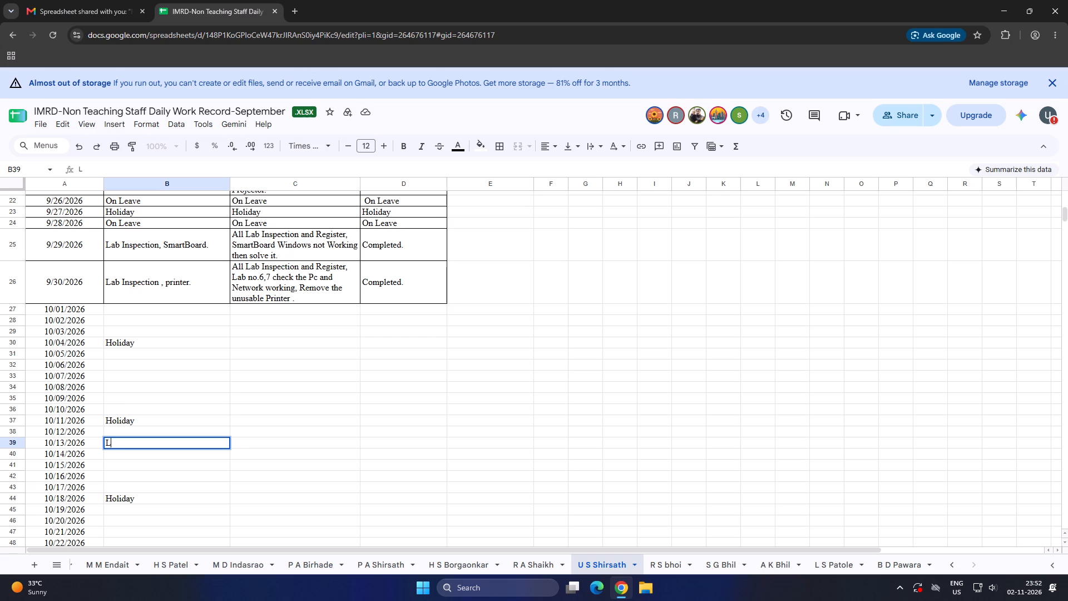
type("eave")
key("Return")
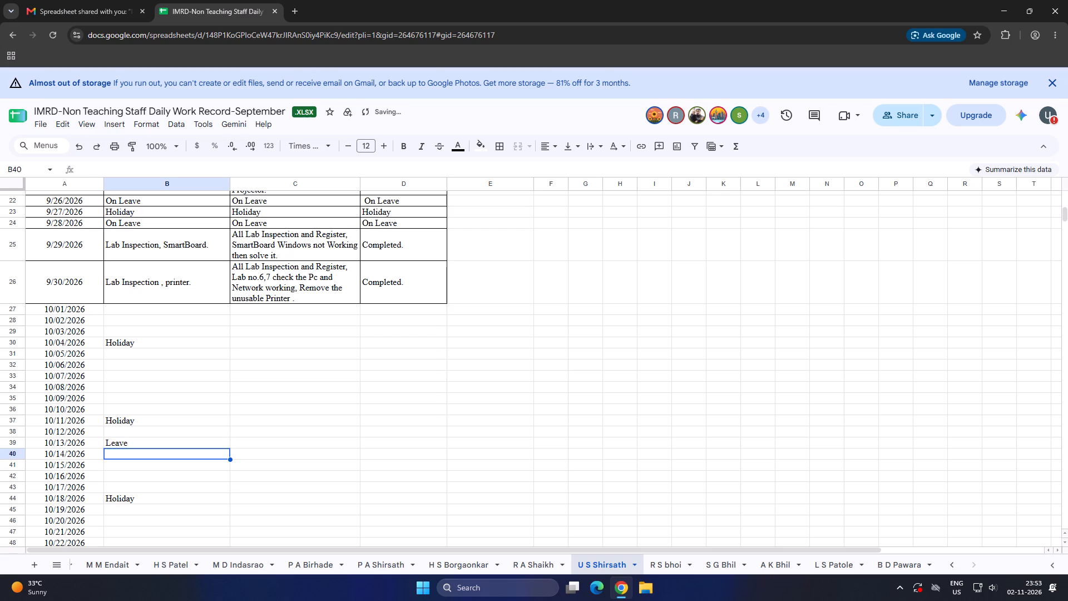
Copy the formatting of the 9/30/2026 row onto all the October rows, 10/01/2026 through 10/31/2026.
left_click(260, 418)
left_click(197, 334)
left_click(72, 290)
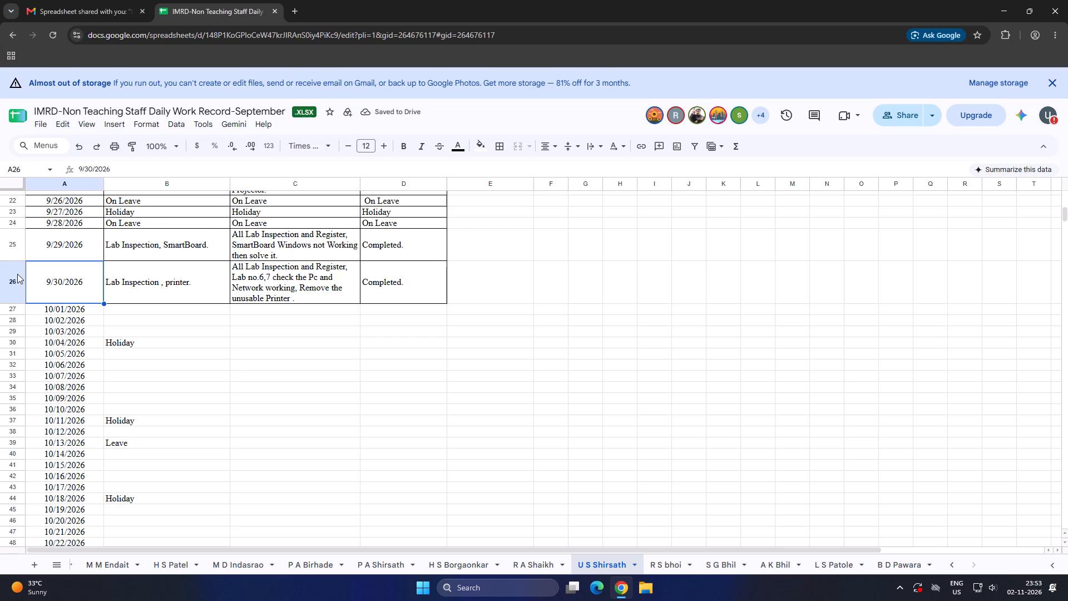
left_click(14, 275)
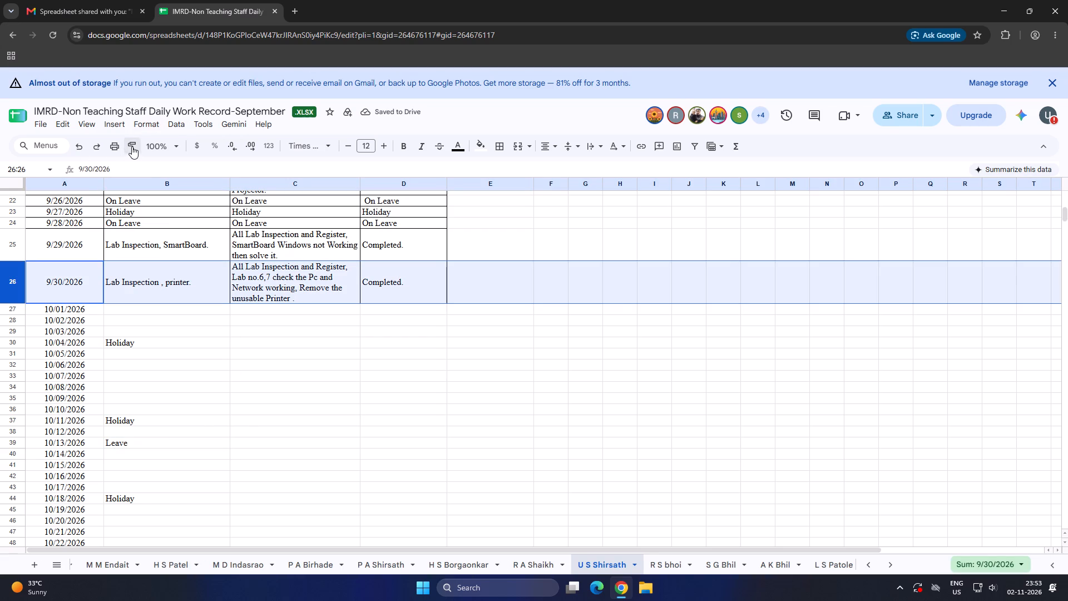
left_click(132, 146)
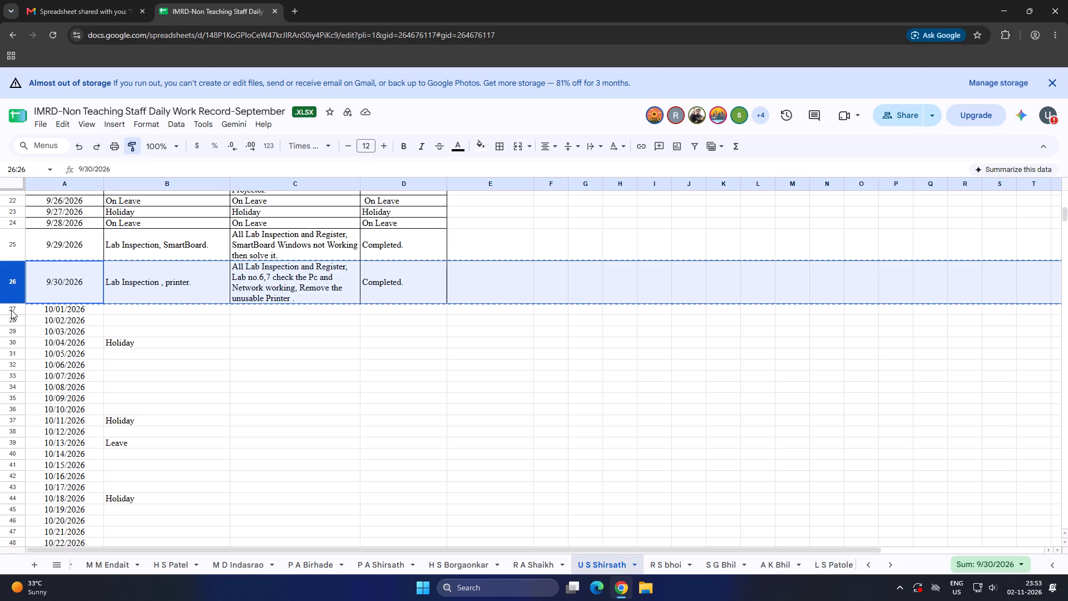
left_click_drag(11, 310, 0, 574)
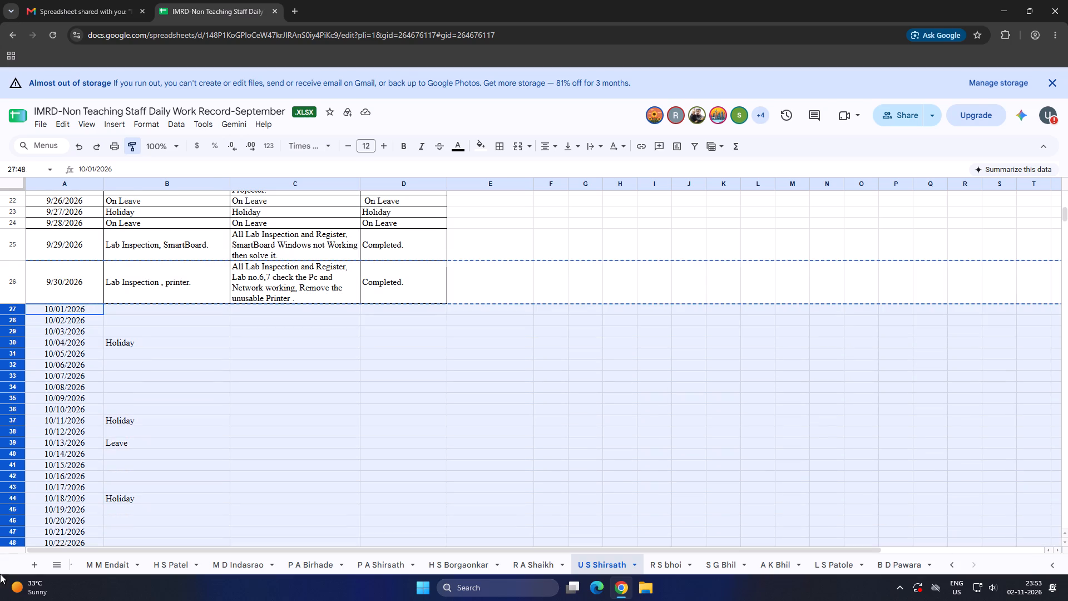
left_click_drag(0, 574, 6, 421)
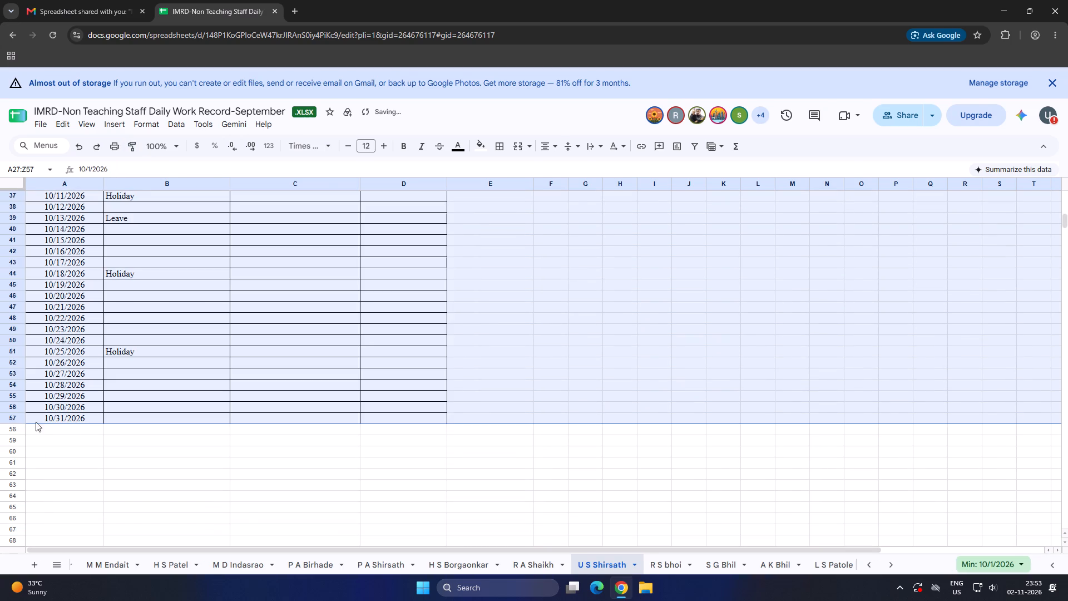
left_click(74, 428)
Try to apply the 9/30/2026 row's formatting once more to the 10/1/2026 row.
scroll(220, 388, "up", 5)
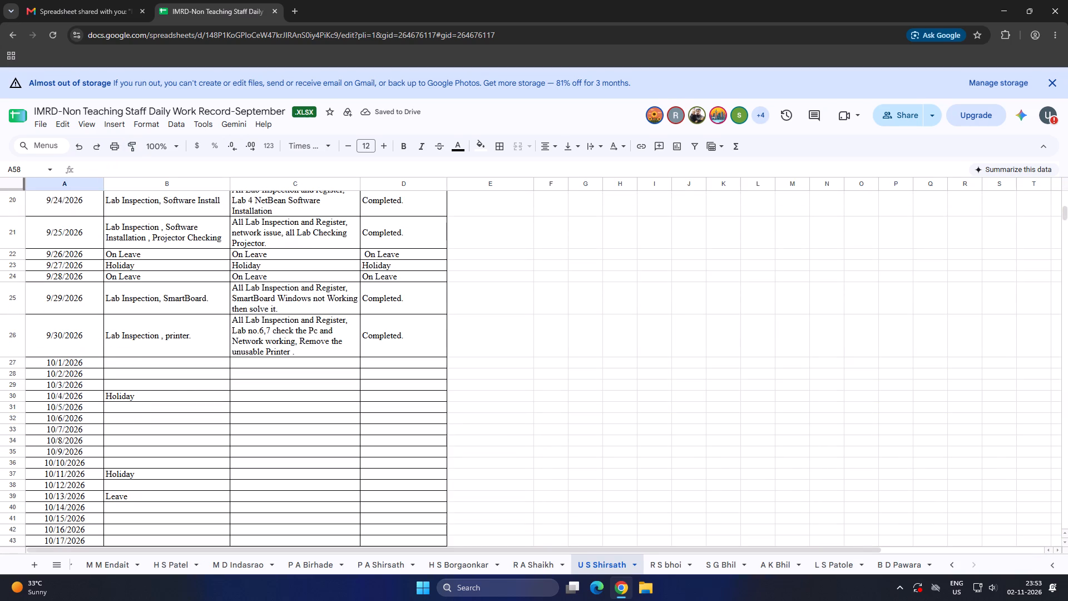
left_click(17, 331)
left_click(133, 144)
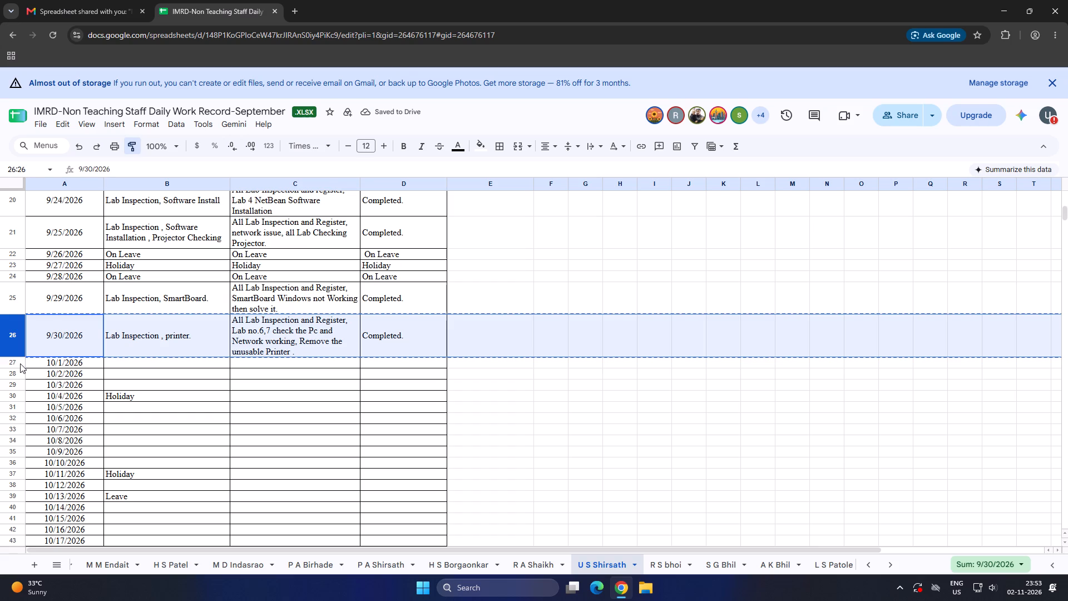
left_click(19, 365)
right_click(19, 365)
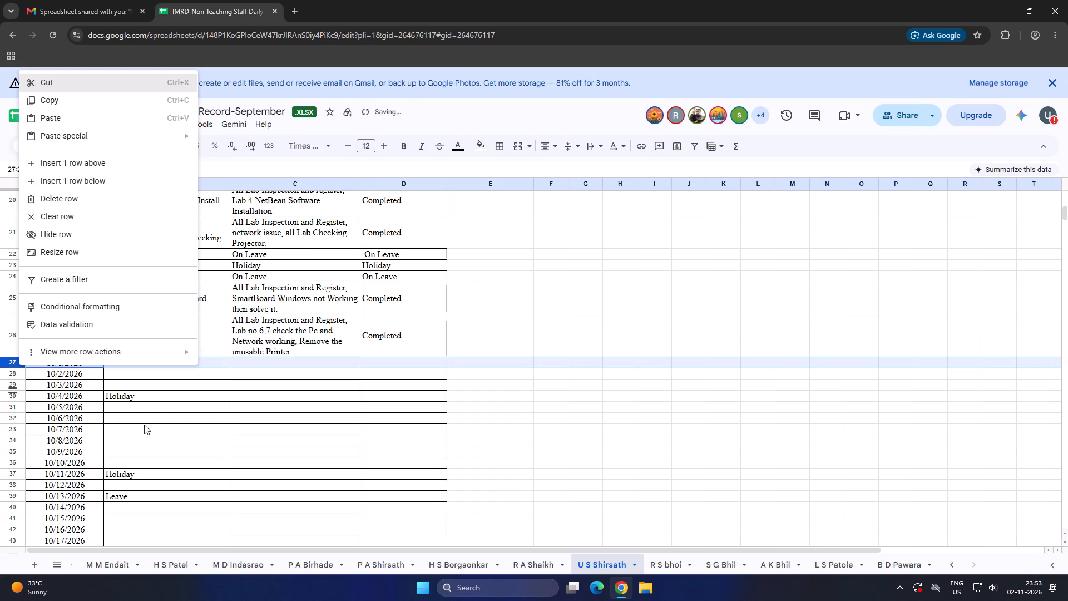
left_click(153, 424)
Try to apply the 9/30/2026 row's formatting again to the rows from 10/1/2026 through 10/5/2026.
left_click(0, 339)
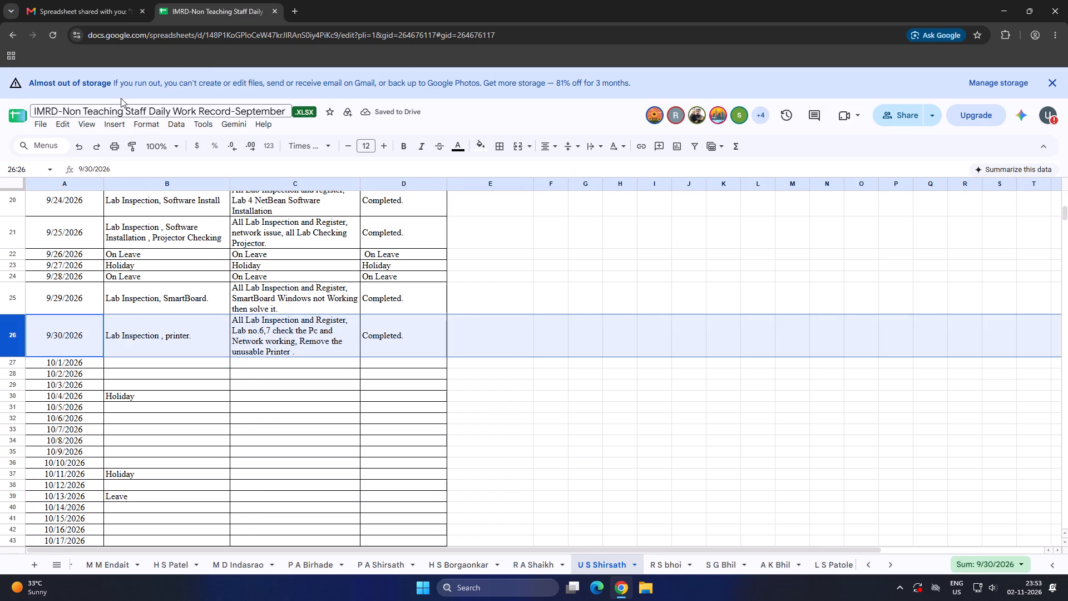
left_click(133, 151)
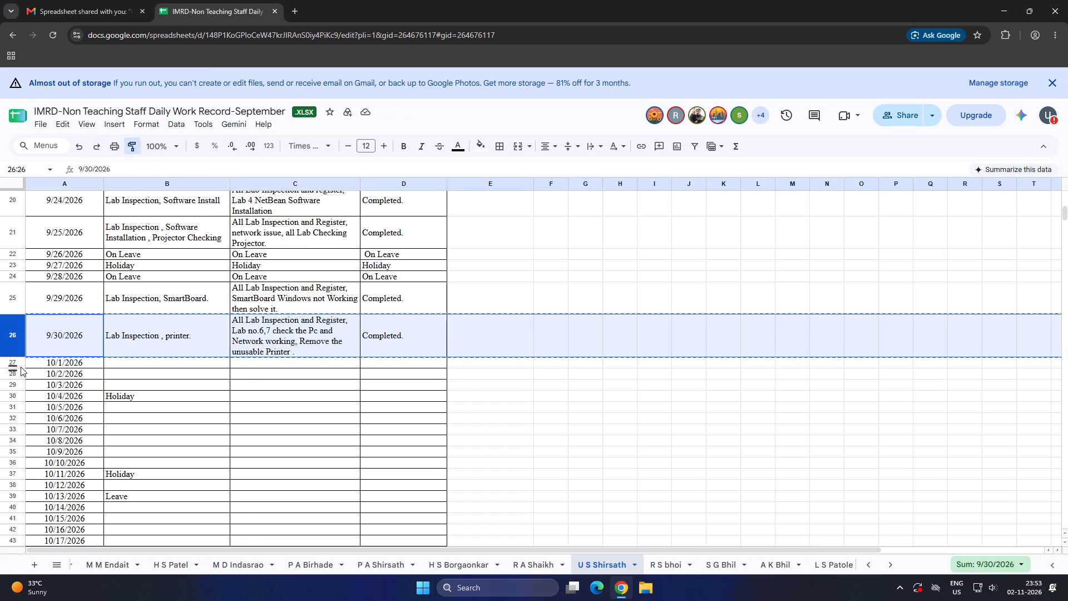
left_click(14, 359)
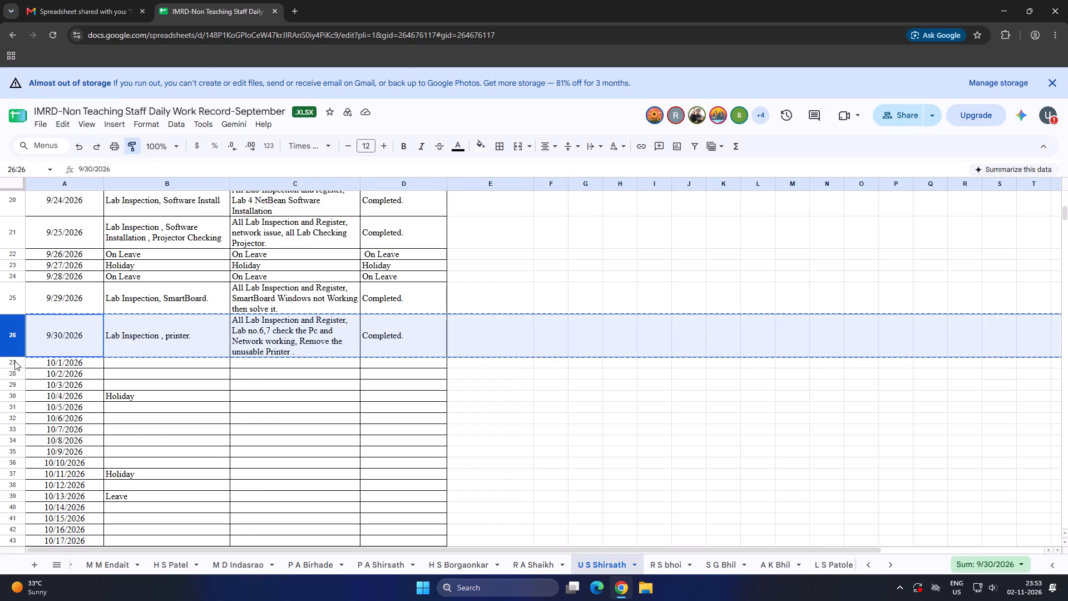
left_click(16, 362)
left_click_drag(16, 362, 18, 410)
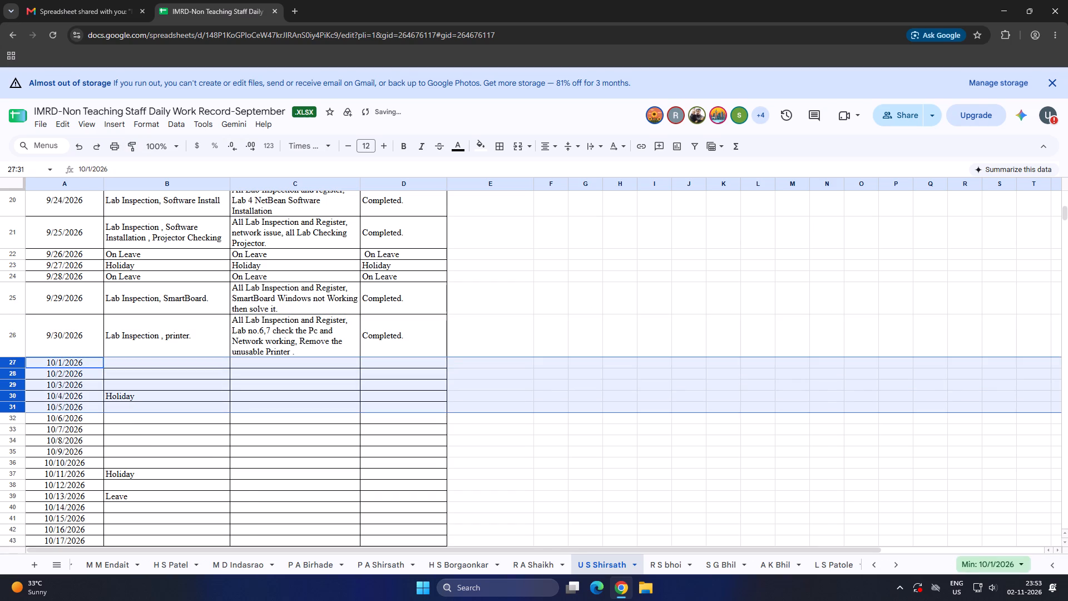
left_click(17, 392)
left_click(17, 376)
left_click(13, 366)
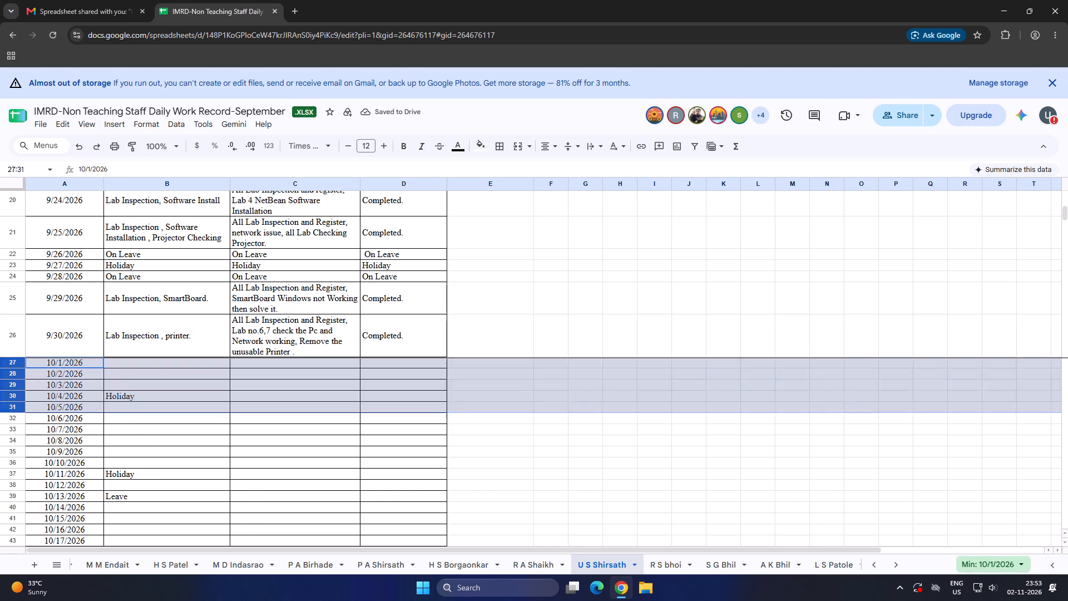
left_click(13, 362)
Review the September entries in the Work/Activity Undertaken column for text that can be reused for October.
left_click(126, 359)
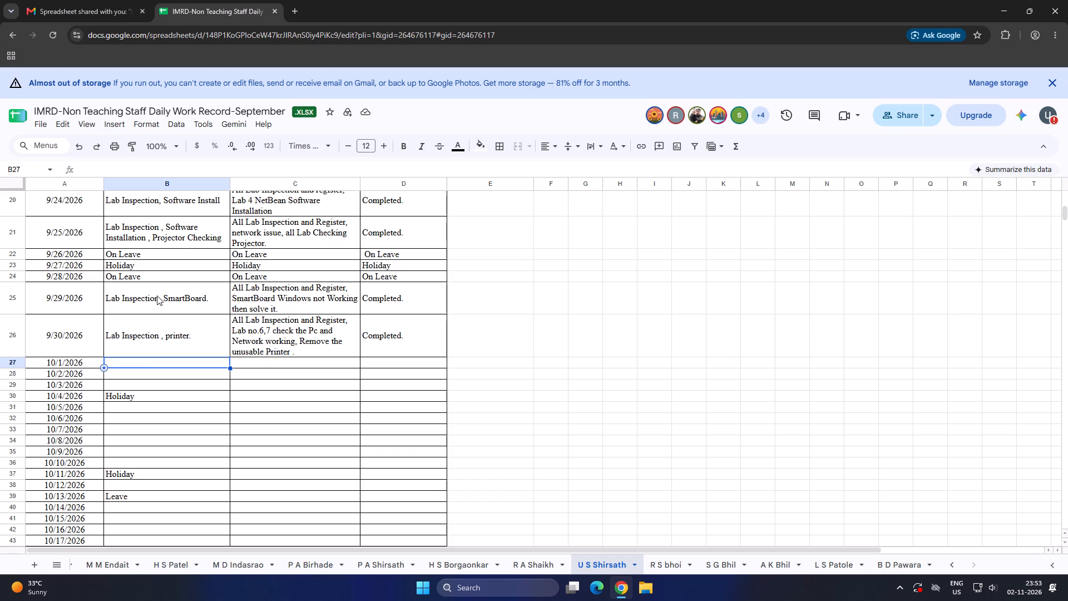
scroll(228, 350, "up", 11)
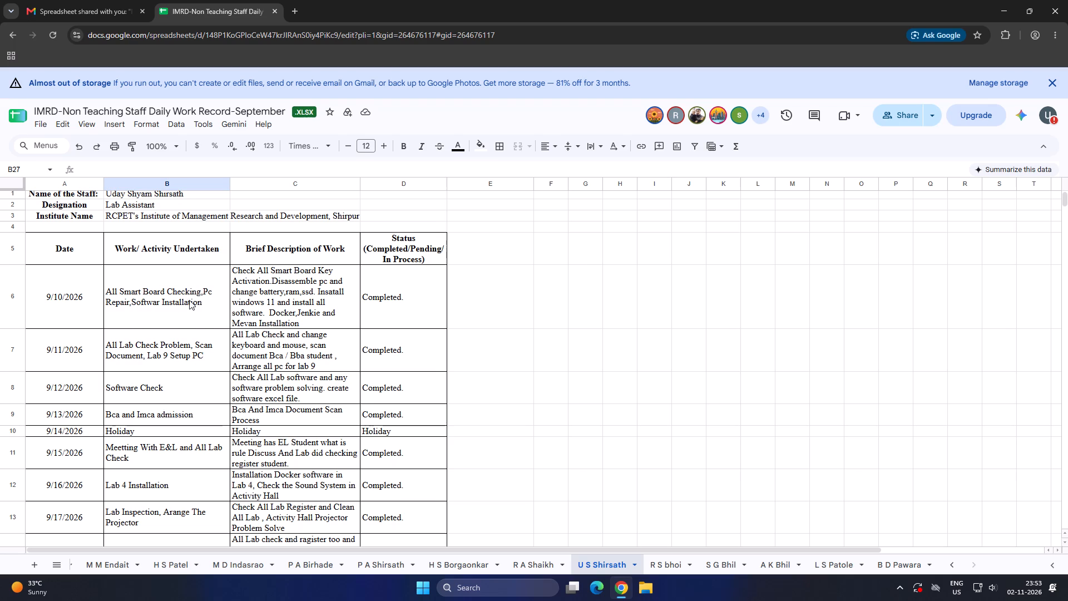
scroll(244, 347, "down", 11)
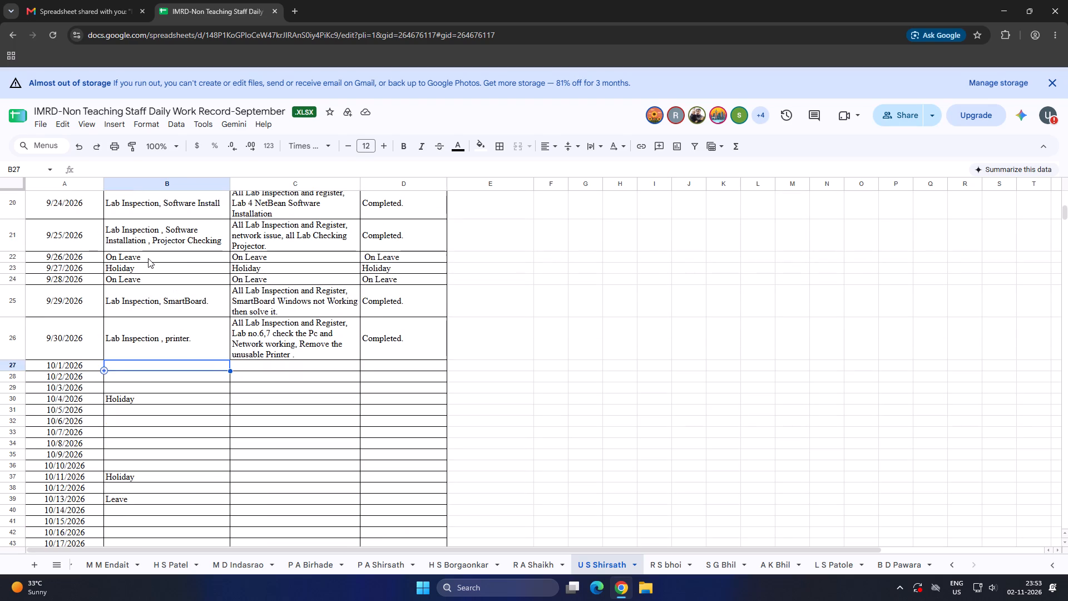
scroll(175, 271, "up", 5)
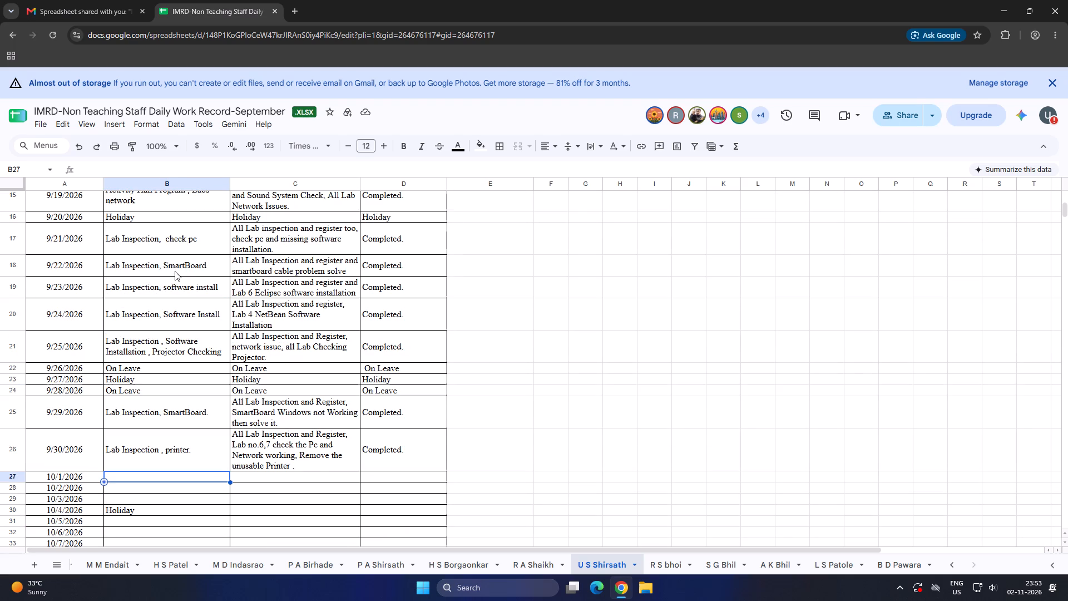
scroll(197, 332, "down", 3)
scroll(198, 287, "up", 5)
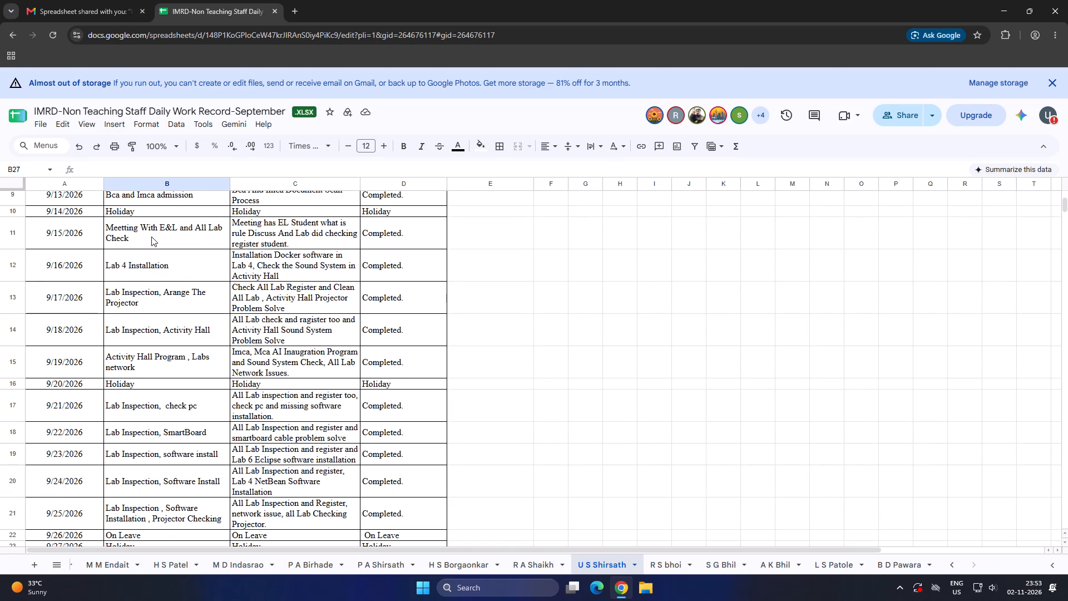
scroll(166, 288, "down", 3)
scroll(165, 283, "up", 2)
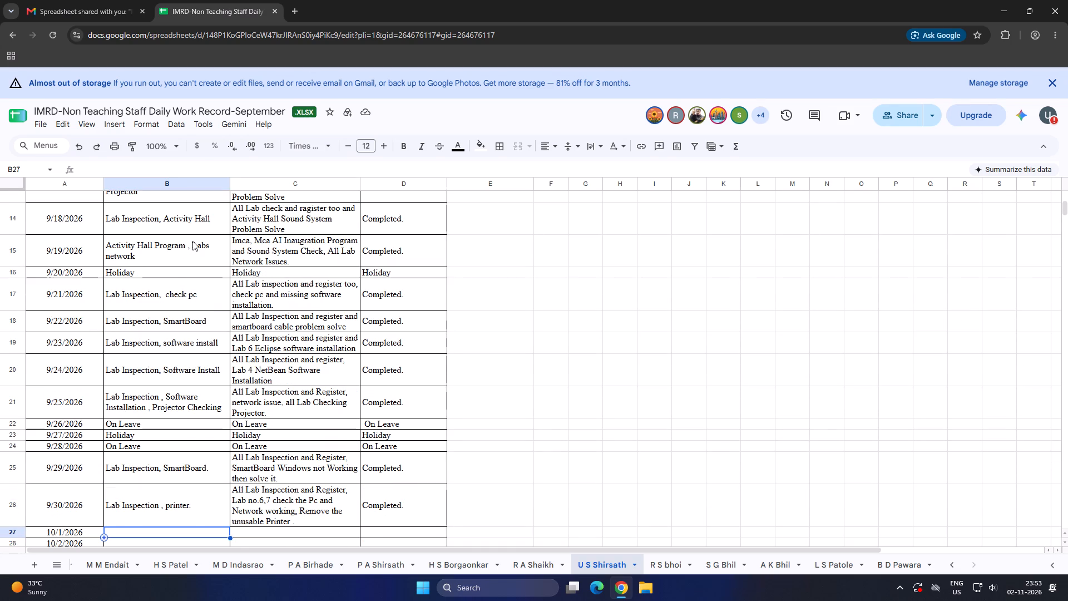
scroll(193, 243, "down", 4)
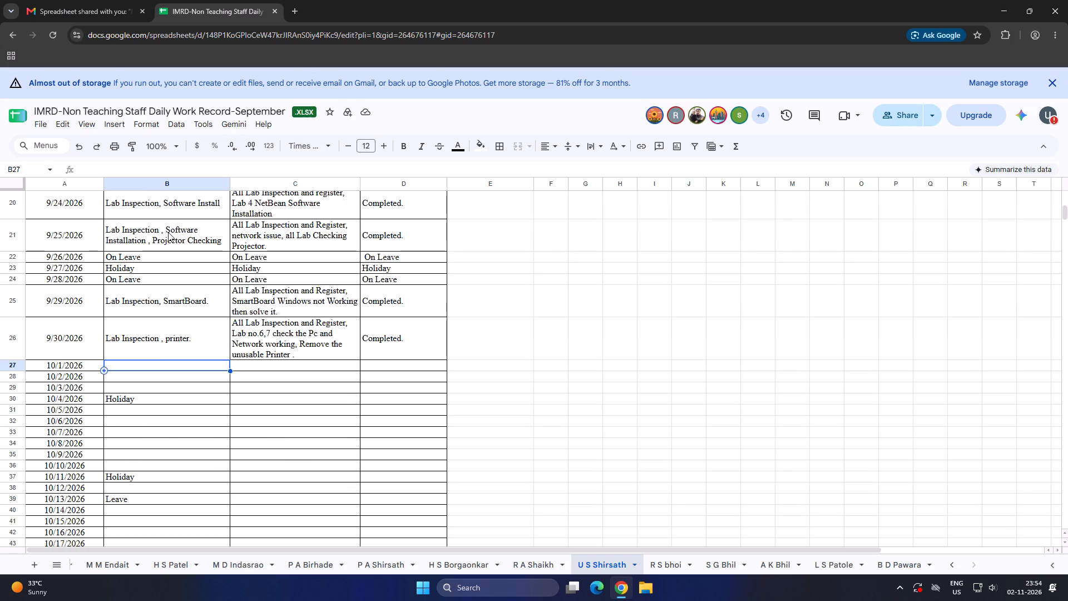
Copy the 9/25/2026 text "Lab Inspection , Software Installation , Projector Checking" into the Work/Activity Undertaken cell for 10/1/2026.
left_click(168, 232)
right_click(168, 232)
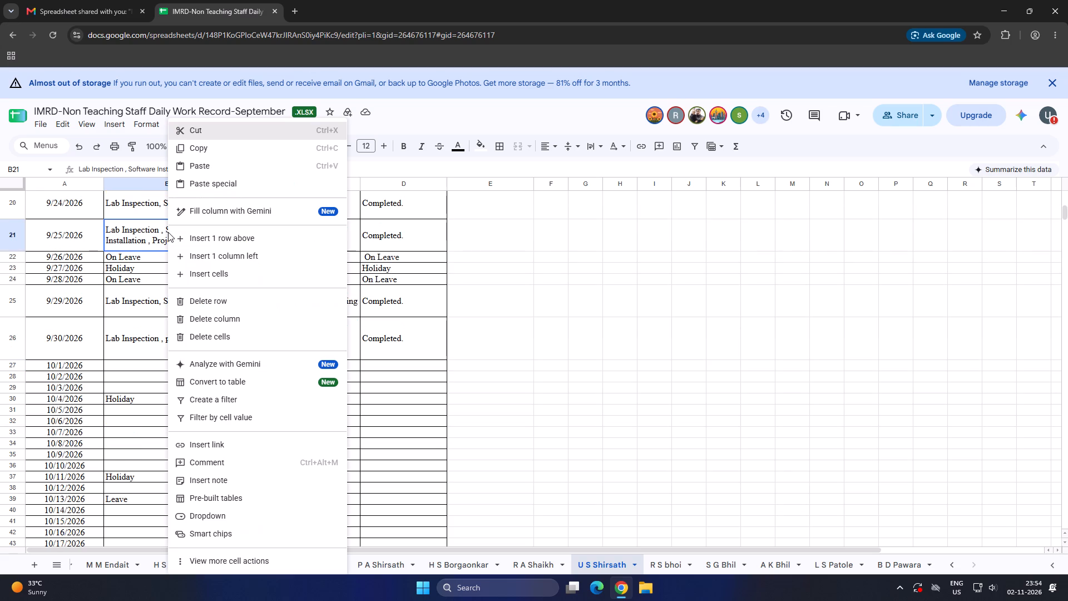
left_click(149, 233)
double_click(139, 229)
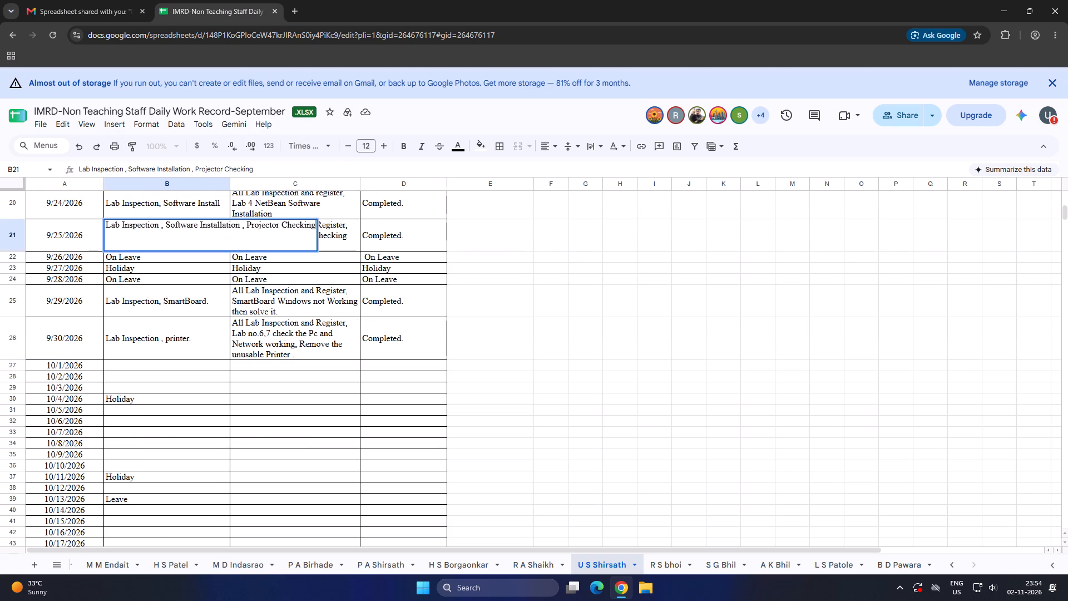
left_click_drag(106, 225, 269, 225)
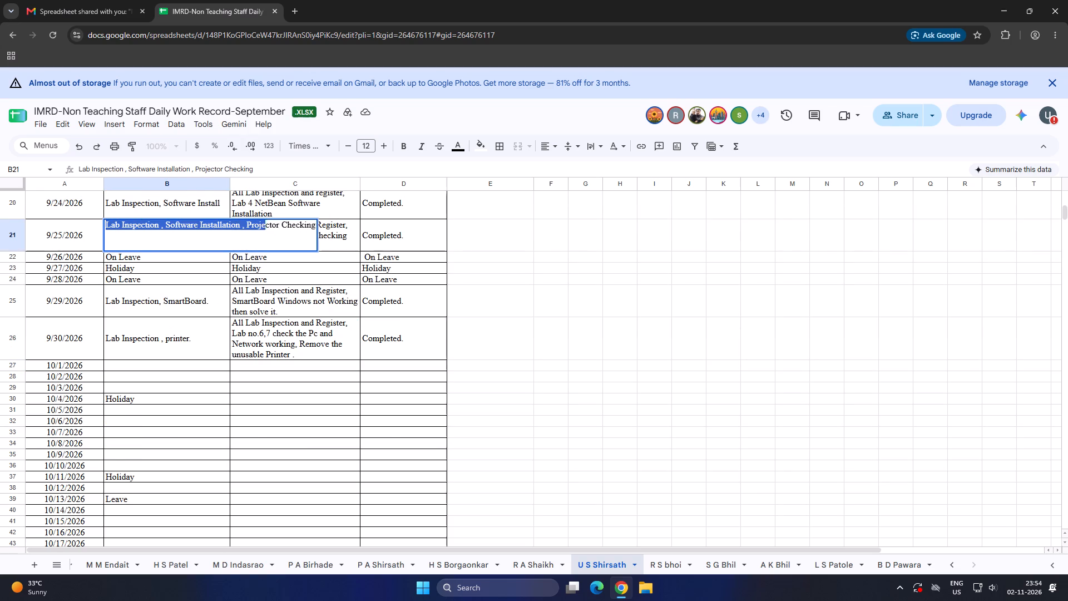
left_click_drag(269, 225, 320, 222)
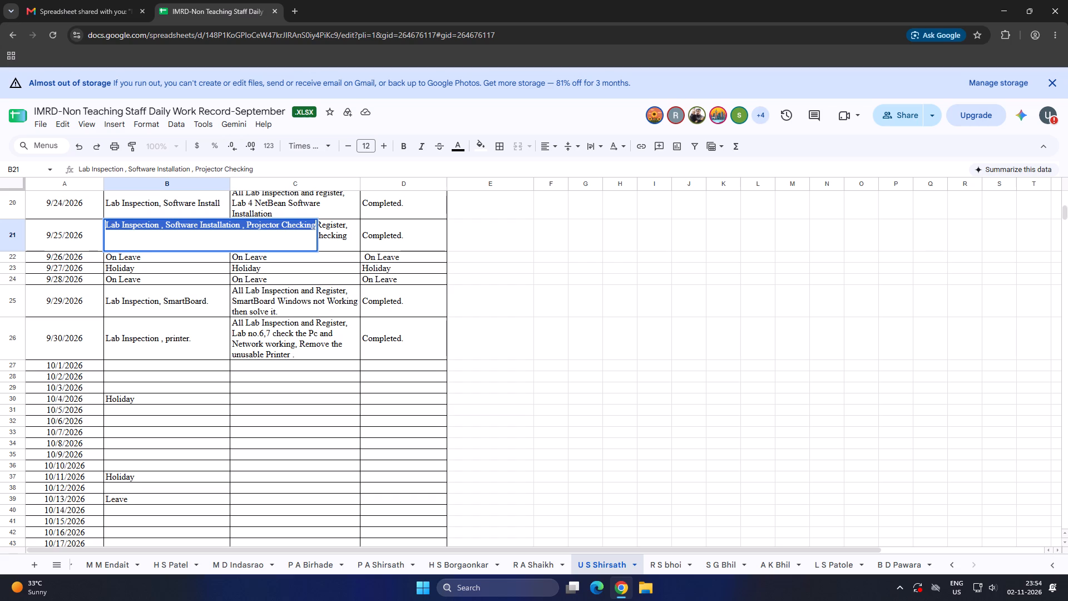
key("ctrl+c")
left_click(123, 362)
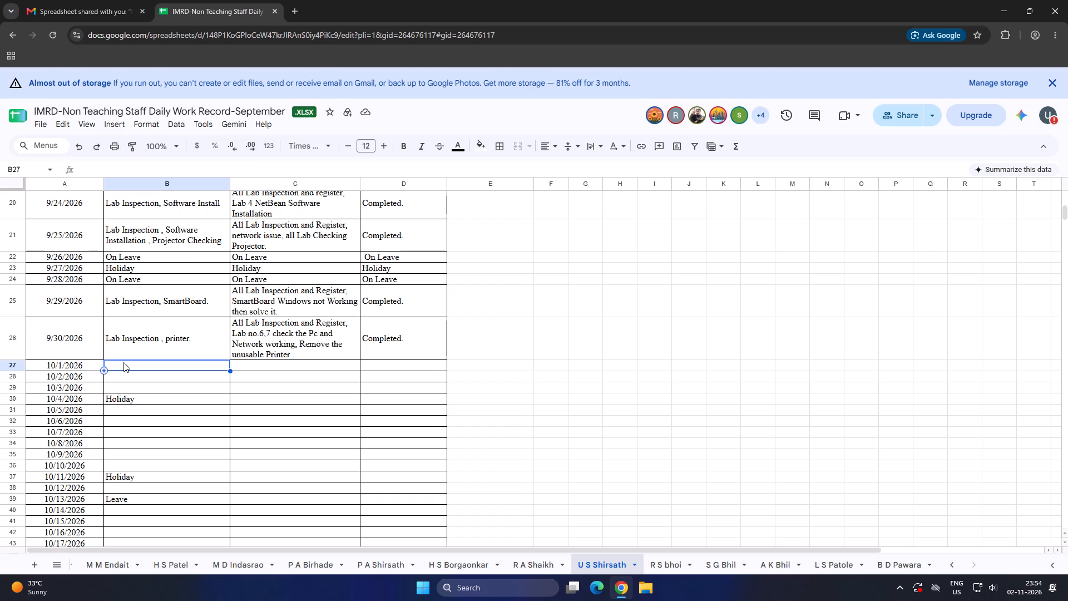
key("ctrl+v")
left_click(142, 389)
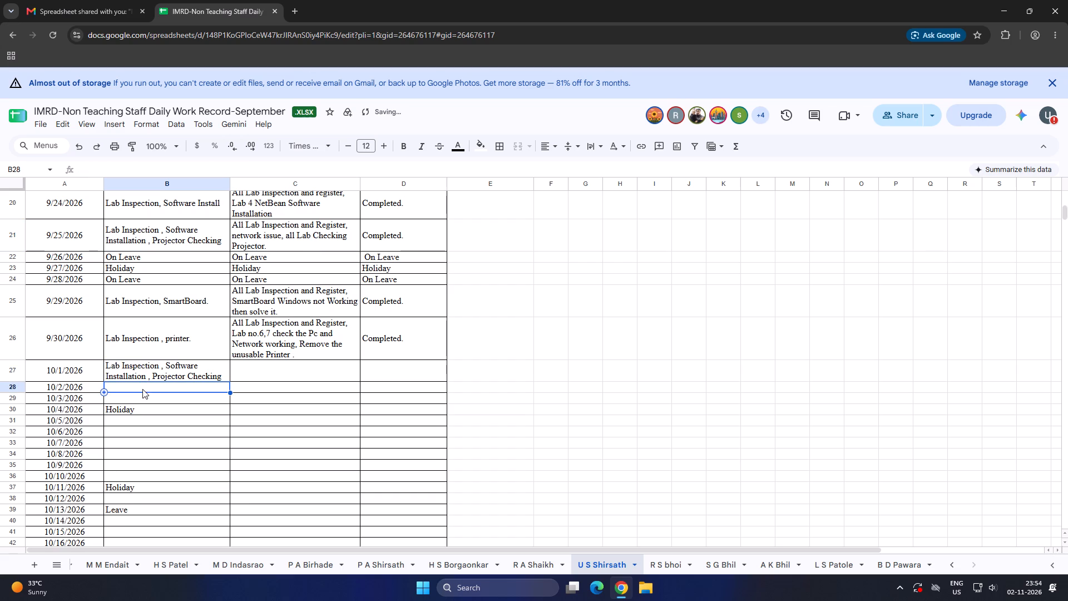
left_click(159, 451)
left_click(149, 440)
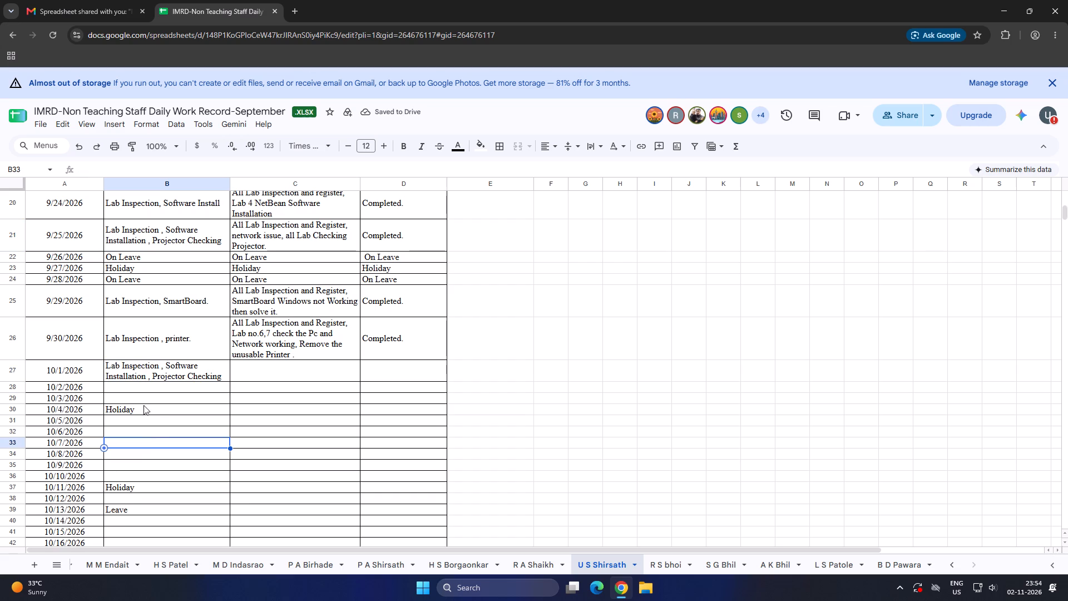
Paste the copied "Lab Inspection , Software Installation , Projector Checking" text into the Work/Activity Undertaken cell for 10/5/2026.
left_click(135, 417)
key("ctrl+v")
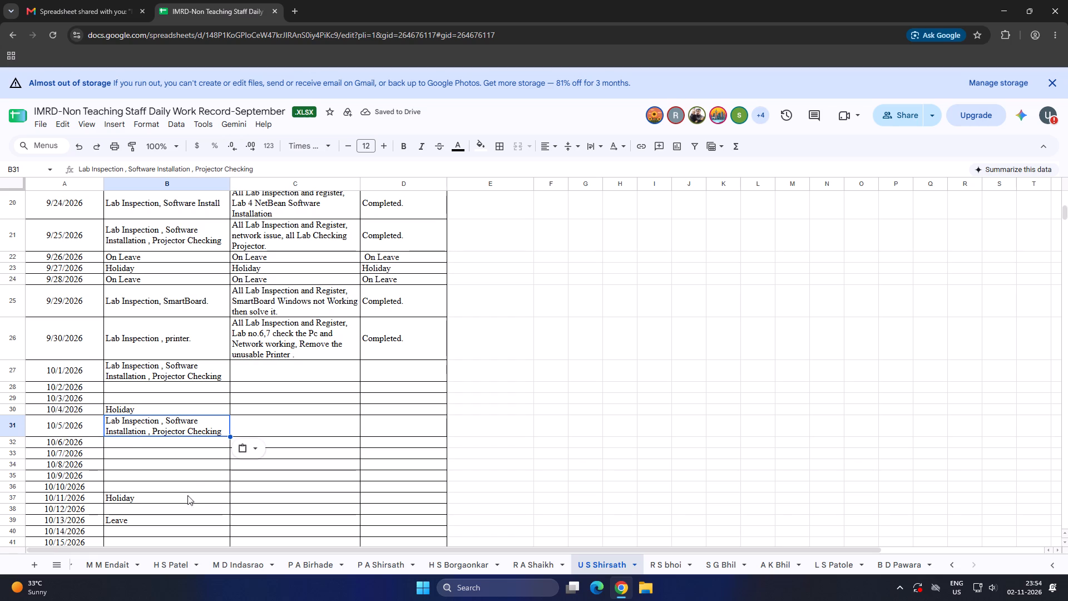
scroll(182, 493, "down", 5)
left_click(151, 421)
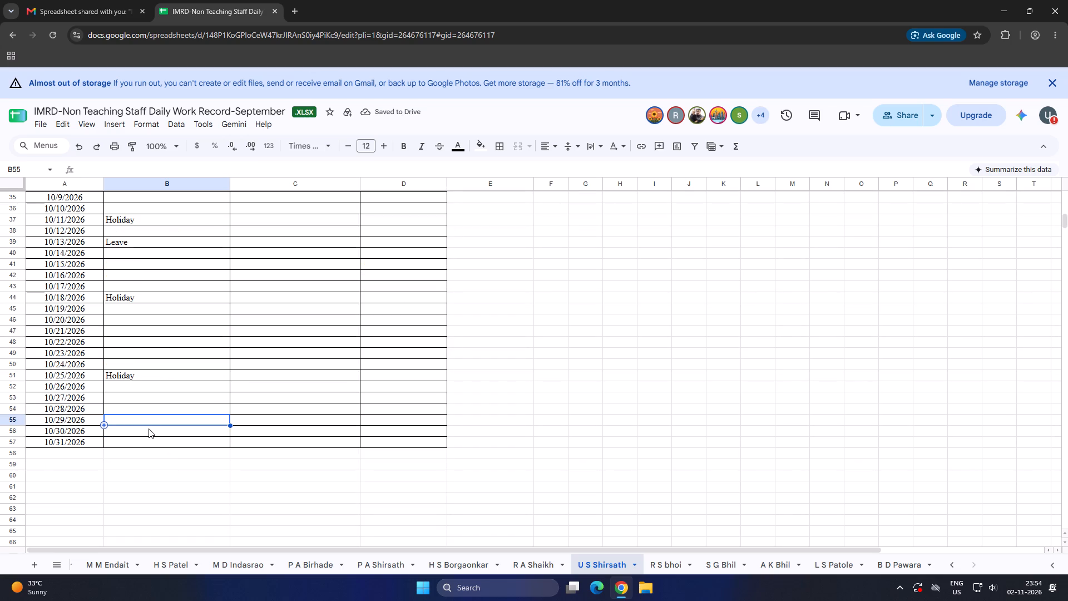
scroll(165, 346, "up", 5)
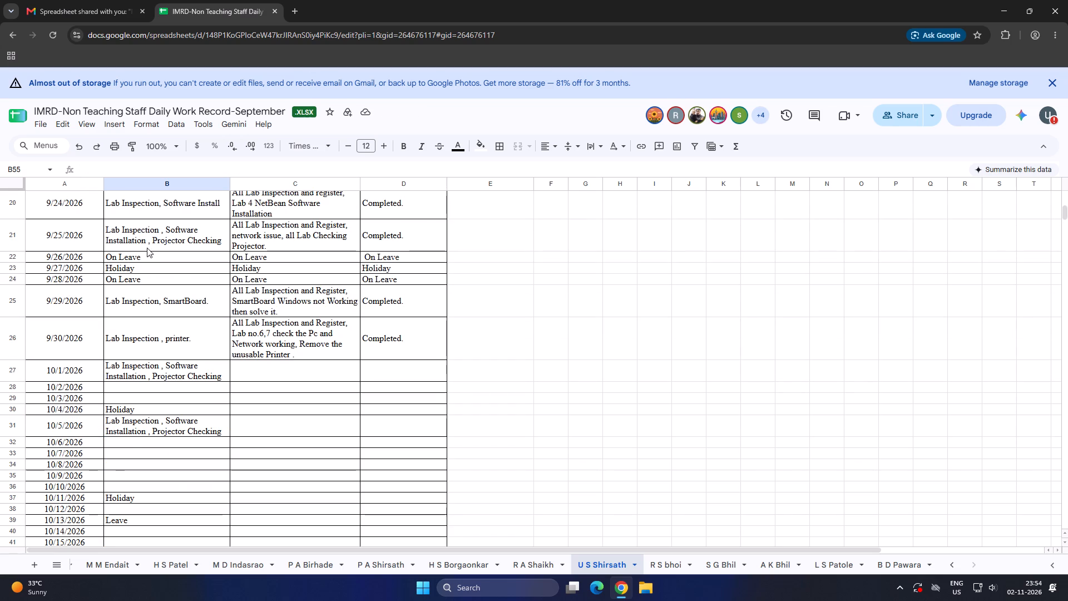
Copy the 9/24/2026 text "Lab Inspection, Software Install" into the Work/Activity Undertaken cell for 10/2/2026.
left_click(174, 206)
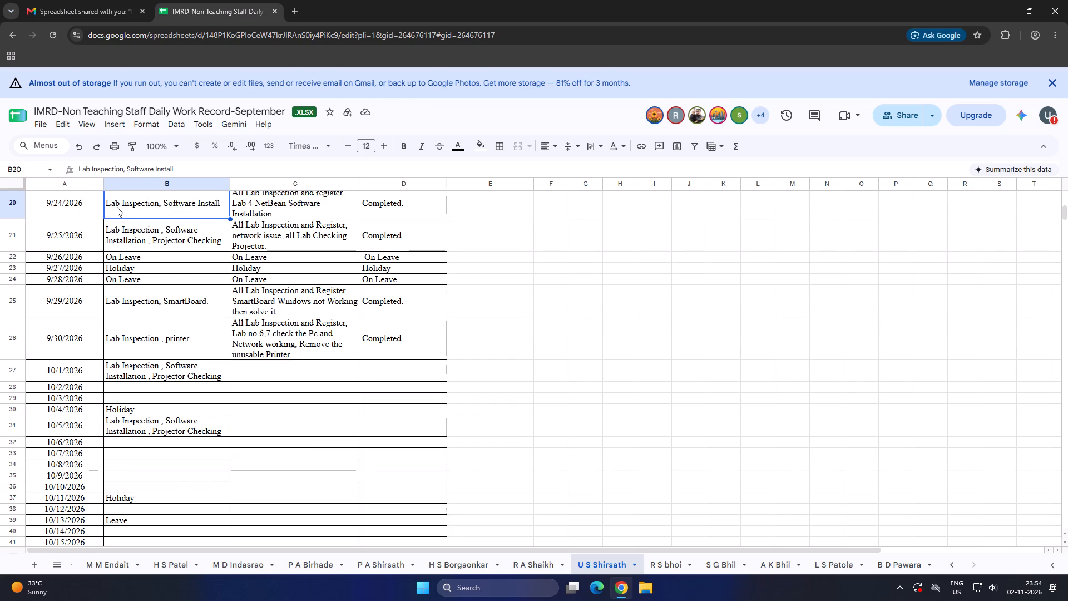
left_click(114, 206)
right_click(114, 206)
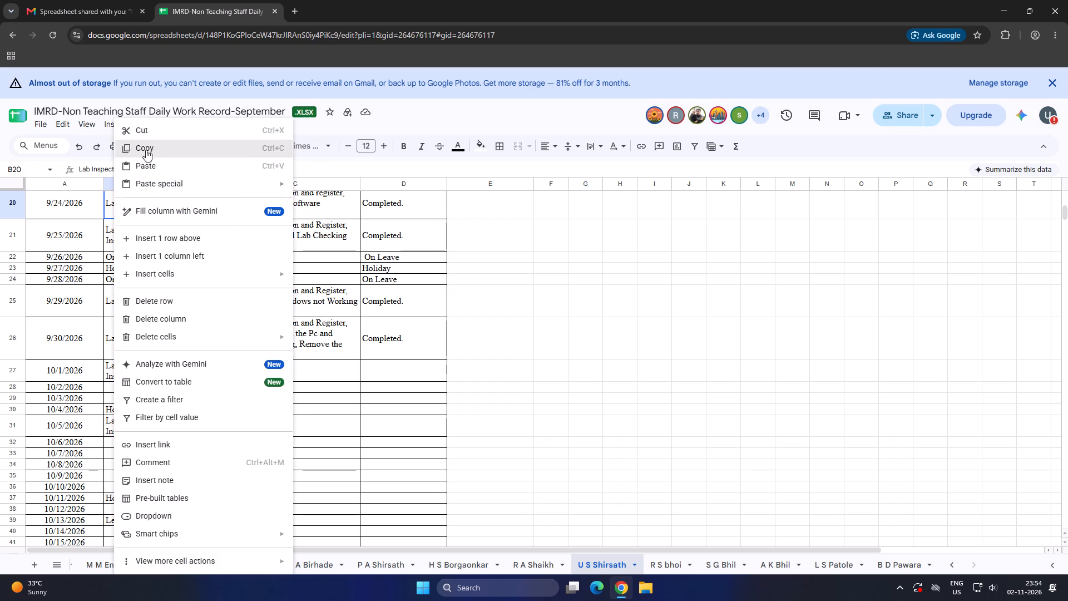
left_click(146, 147)
left_click(123, 386)
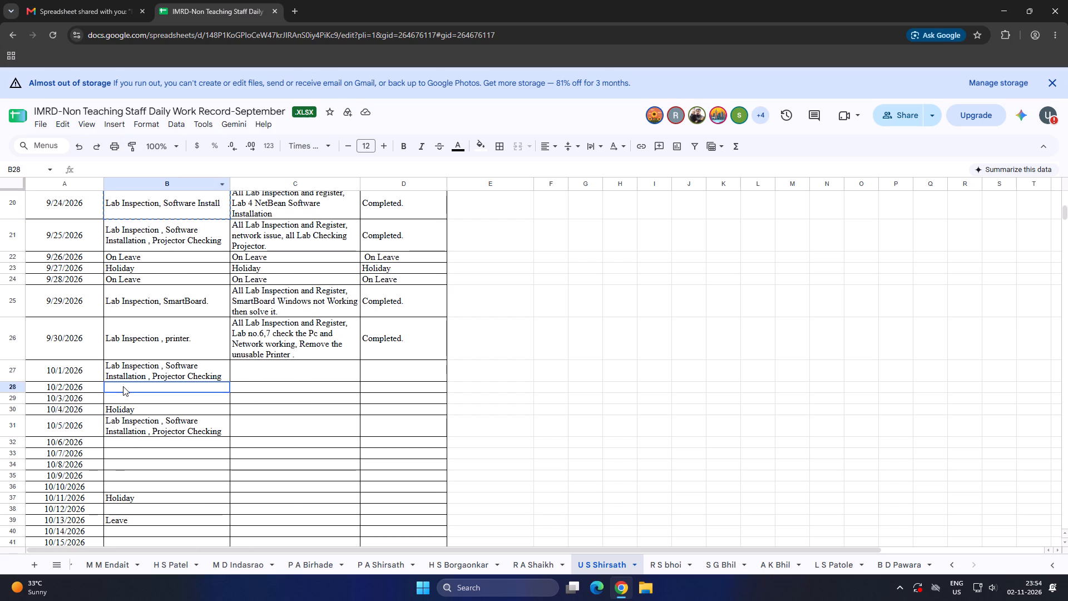
key("ctrl+v")
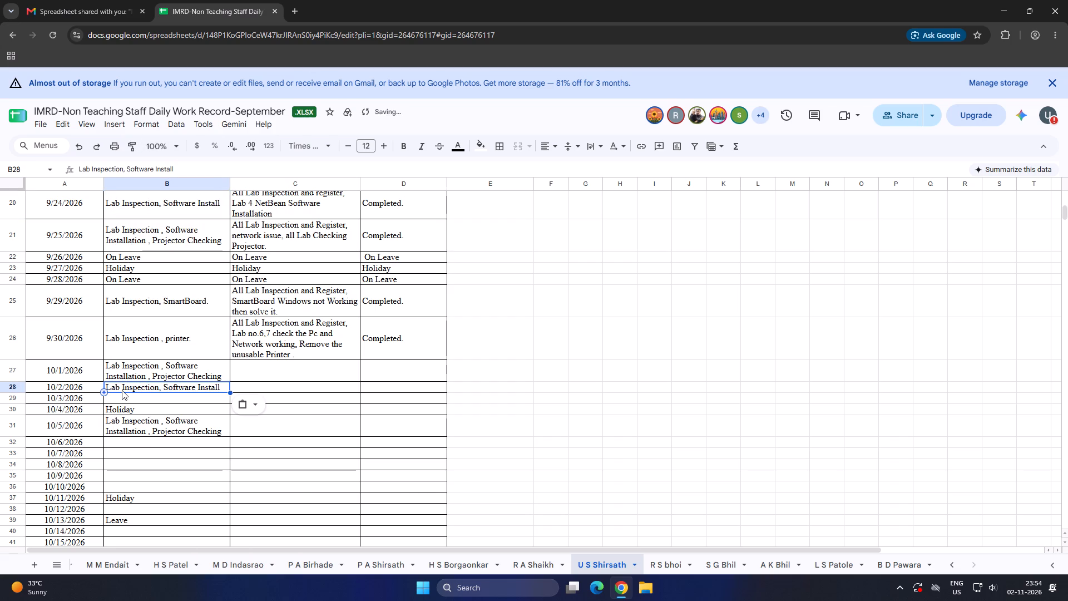
Copy the 9/25/2026 column C text "All Lab Inspection and Register, network issue, all Lab Checking Projector." into column C for 10/1/2026 and 10/5/2026.
left_click(140, 398)
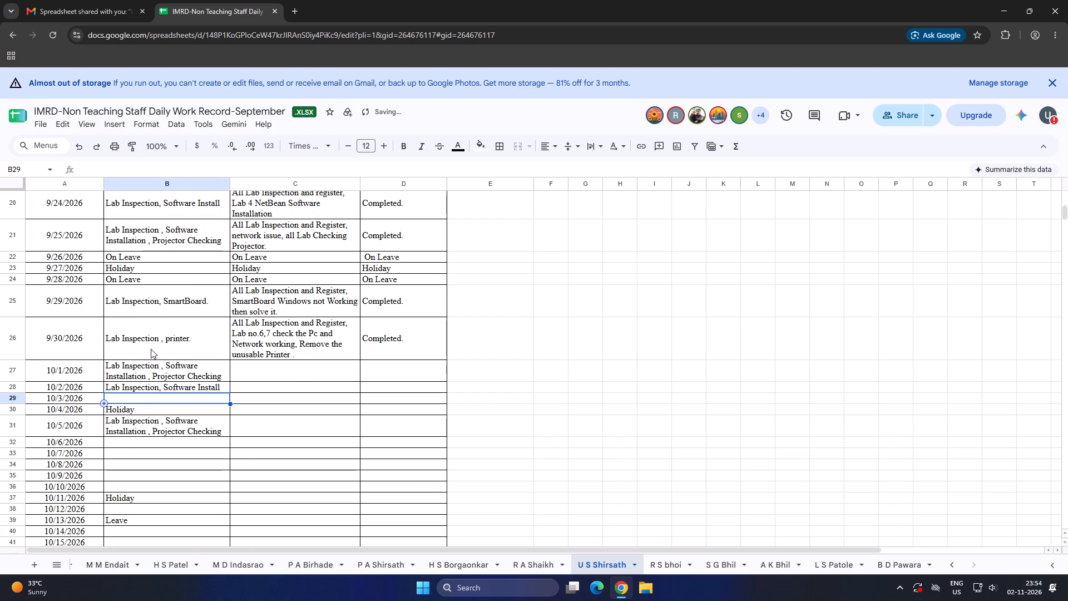
left_click(150, 216)
left_click(182, 198)
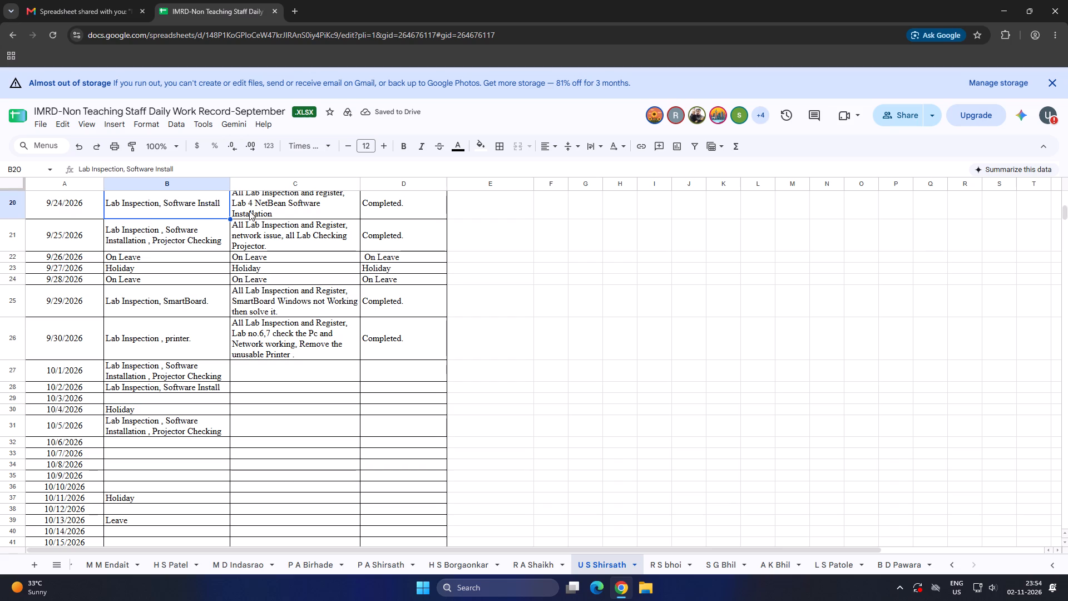
left_click(263, 203)
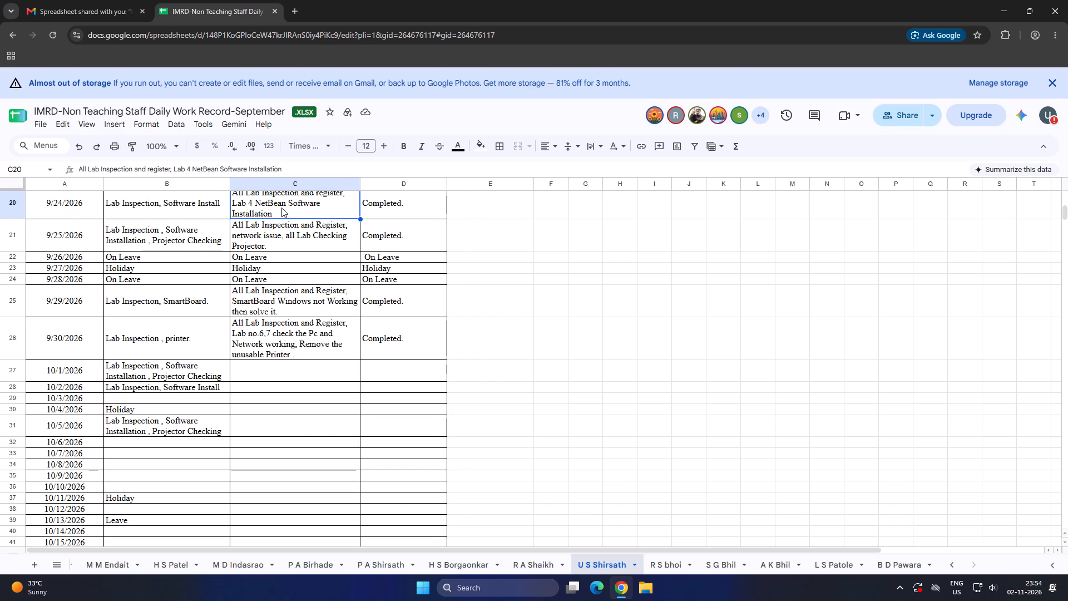
right_click(281, 208)
left_click(258, 204)
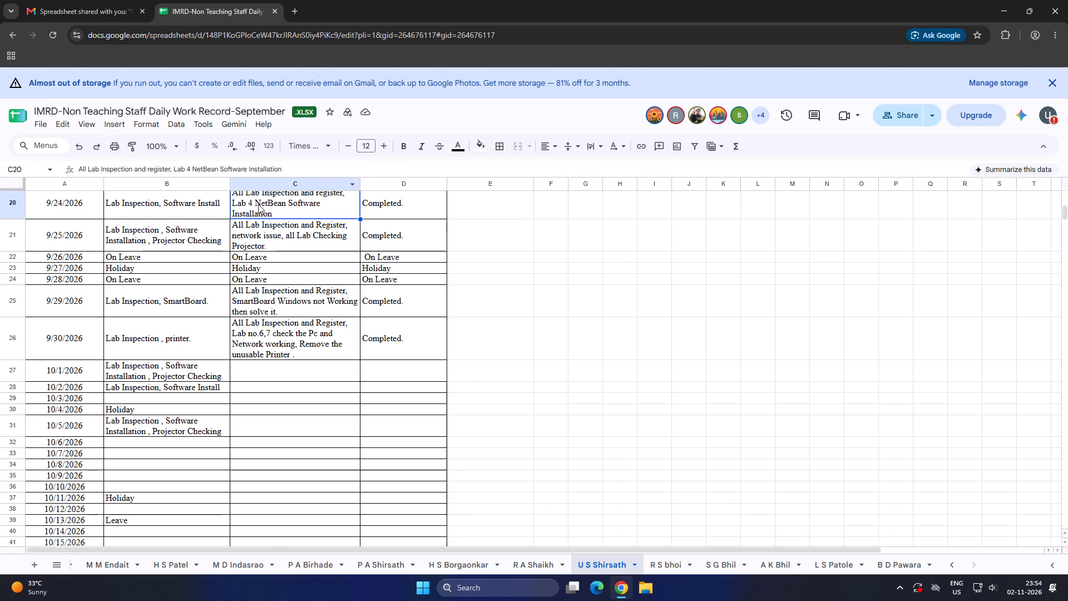
left_click(264, 239)
right_click(264, 239)
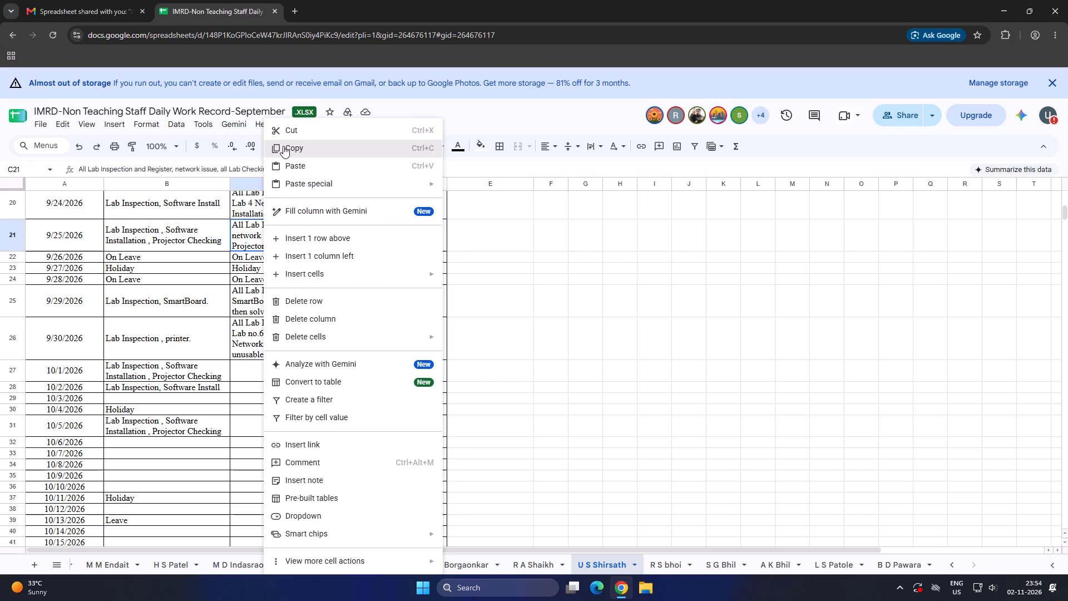
left_click(283, 146)
left_click(241, 368)
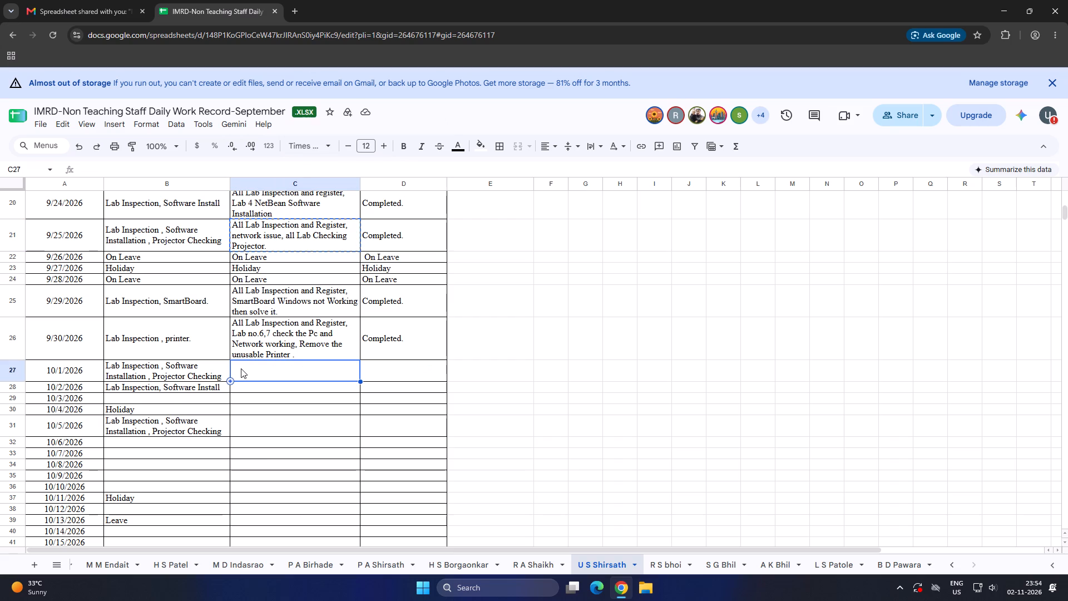
key("ctrl+v")
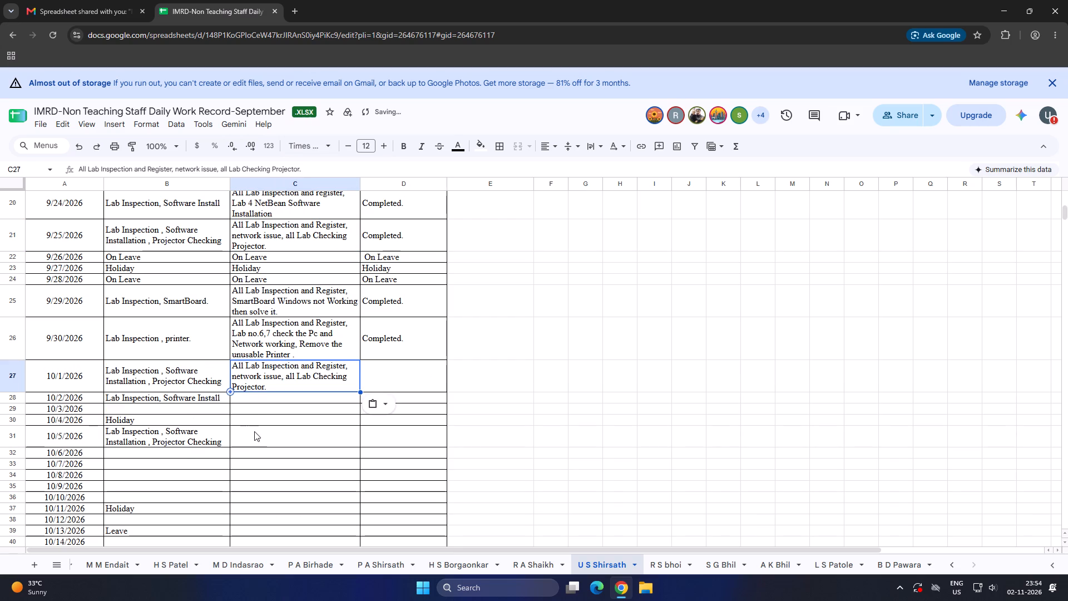
left_click(249, 439)
key("ctrl+v")
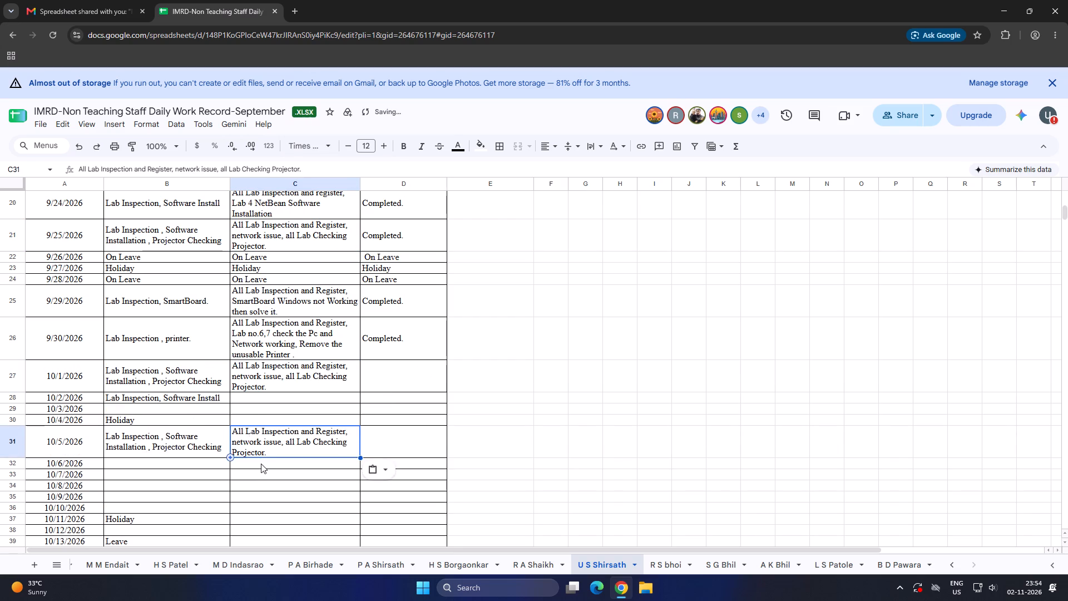
Paste the same "All Lab Inspection and Register, network issue, all Lab Checking Projector." text into column C for 10/29/2026.
scroll(261, 464, "down", 4)
left_click(272, 466)
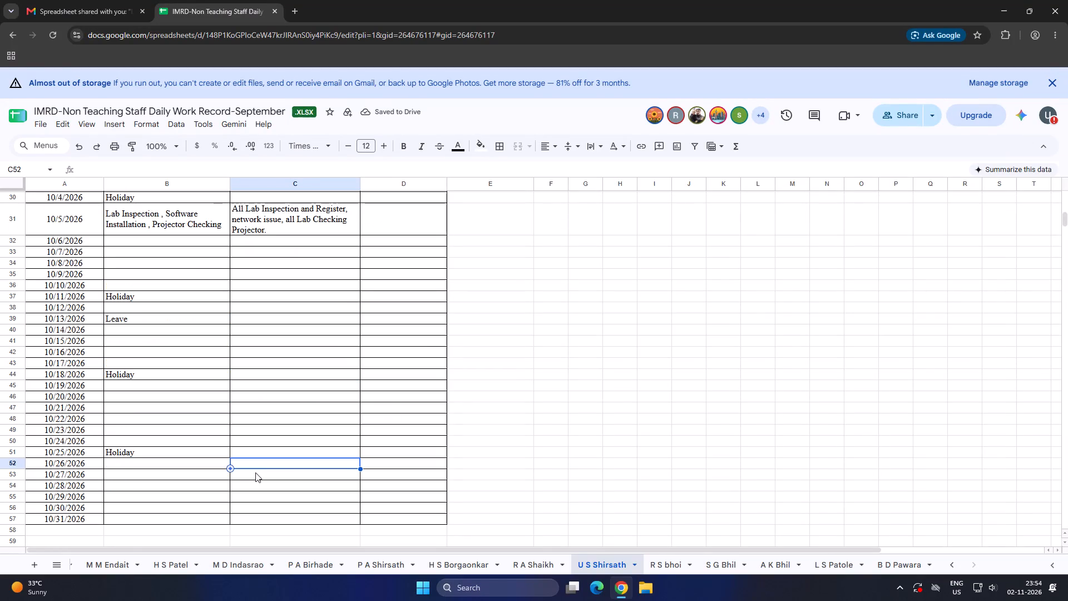
left_click(260, 493)
key("ctrl+v")
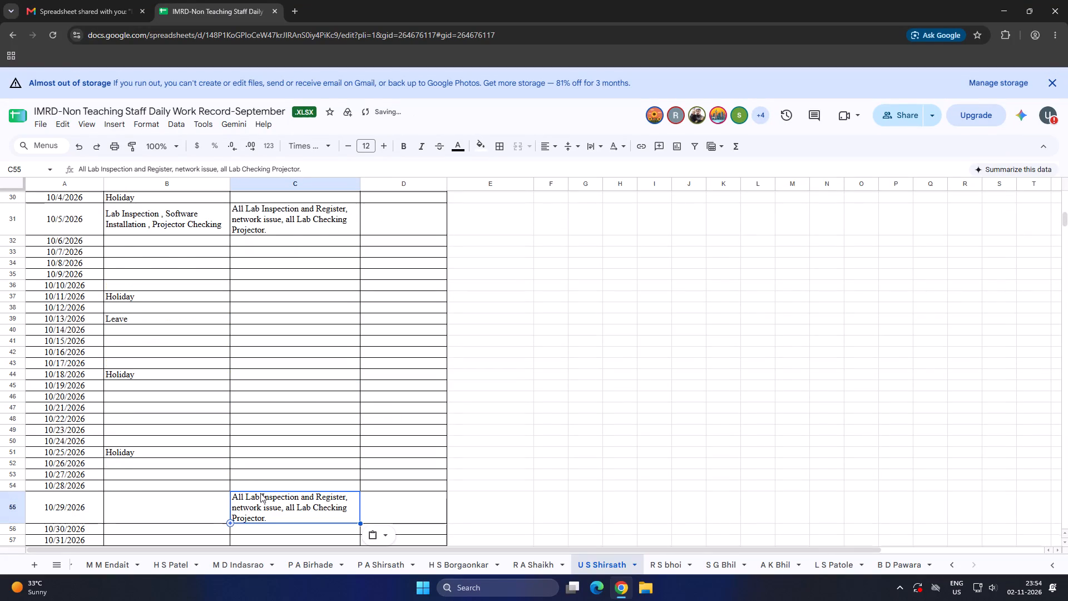
Copy the 9/18/2026 column C text "All Lab check and ragister too and Activity Hall Sound System Problem Solve" into column C for 10/2/2026.
scroll(275, 406, "up", 8)
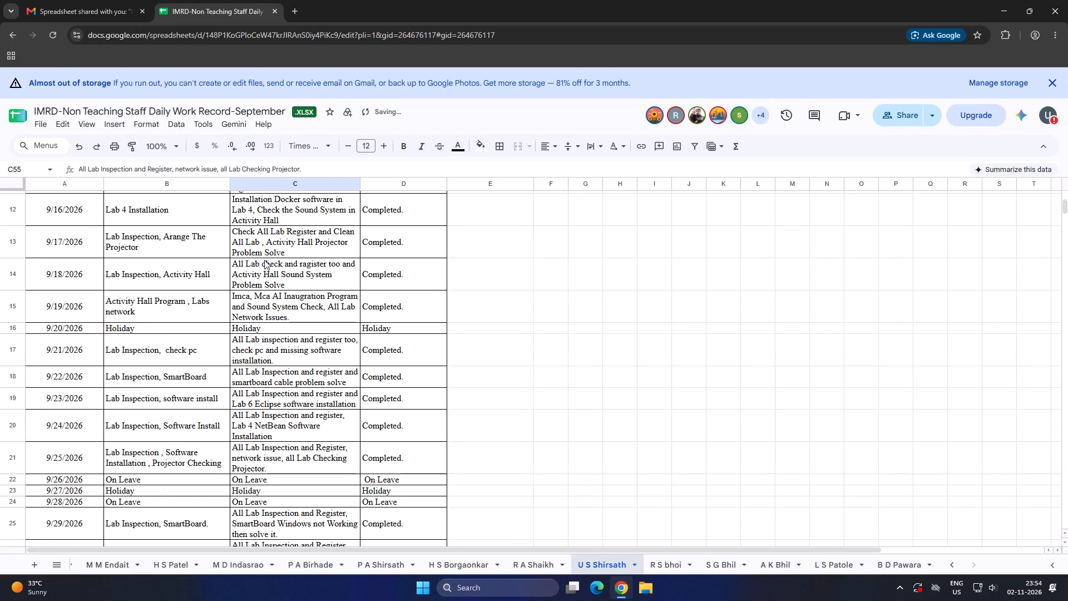
left_click_drag(235, 263, 260, 269)
double_click(260, 269)
left_click(241, 274)
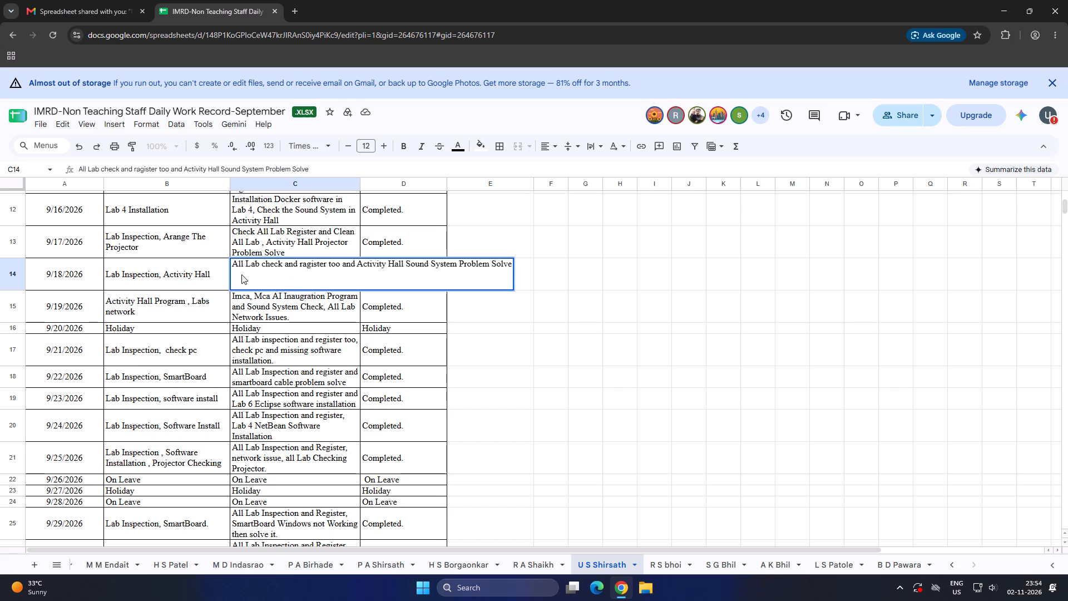
left_click(525, 269)
left_click(309, 279)
right_click(280, 268)
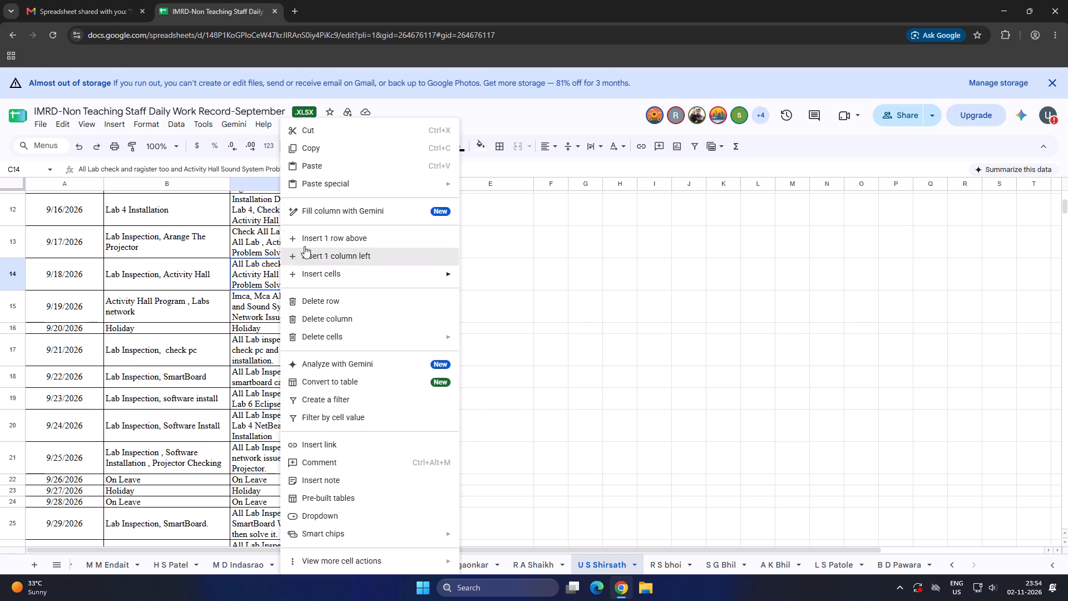
left_click(297, 151)
scroll(318, 421, "down", 6)
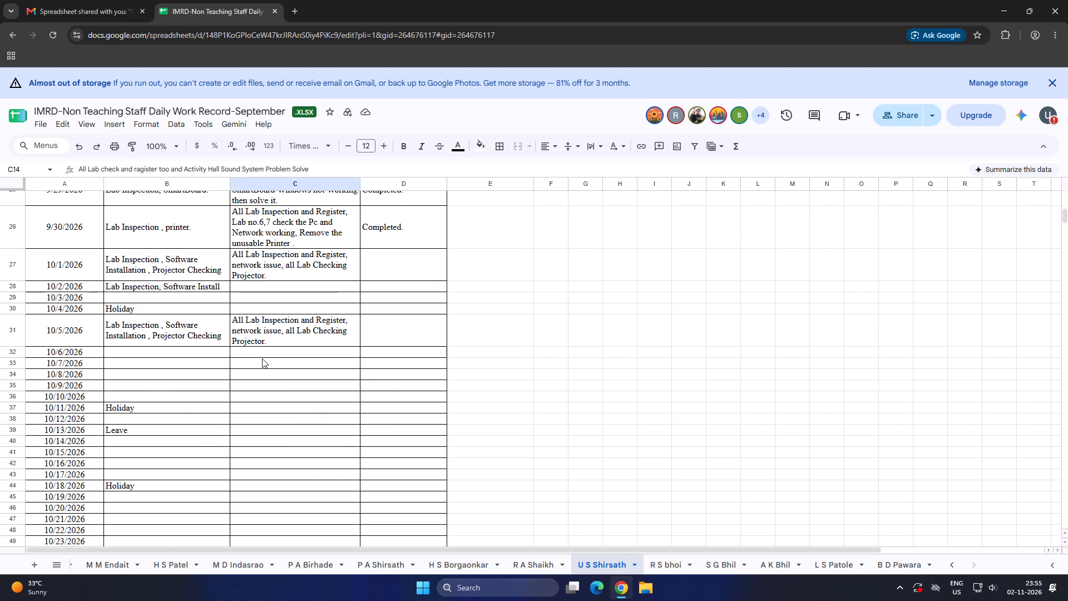
left_click(277, 287)
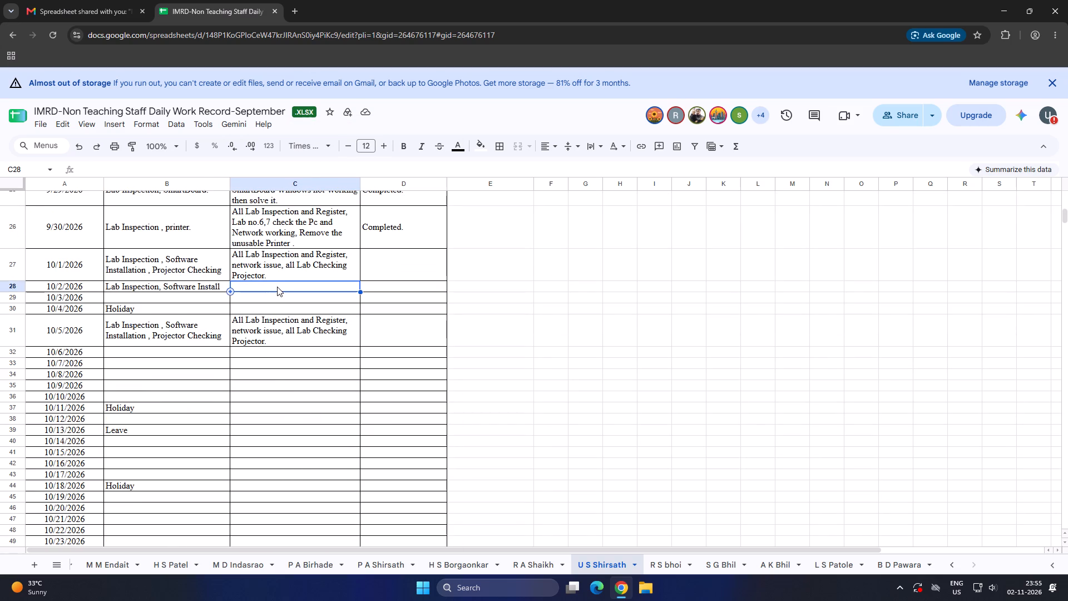
key("ctrl+v")
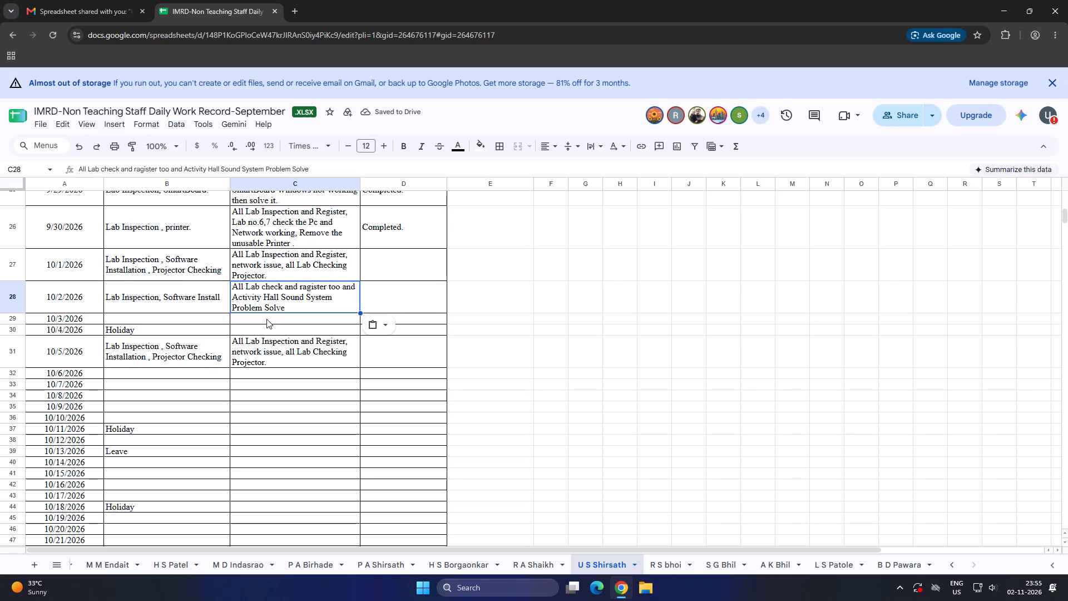
Append ", Activity Hall" to the Work/Activity Undertaken text for 10/2/2026.
double_click(221, 297)
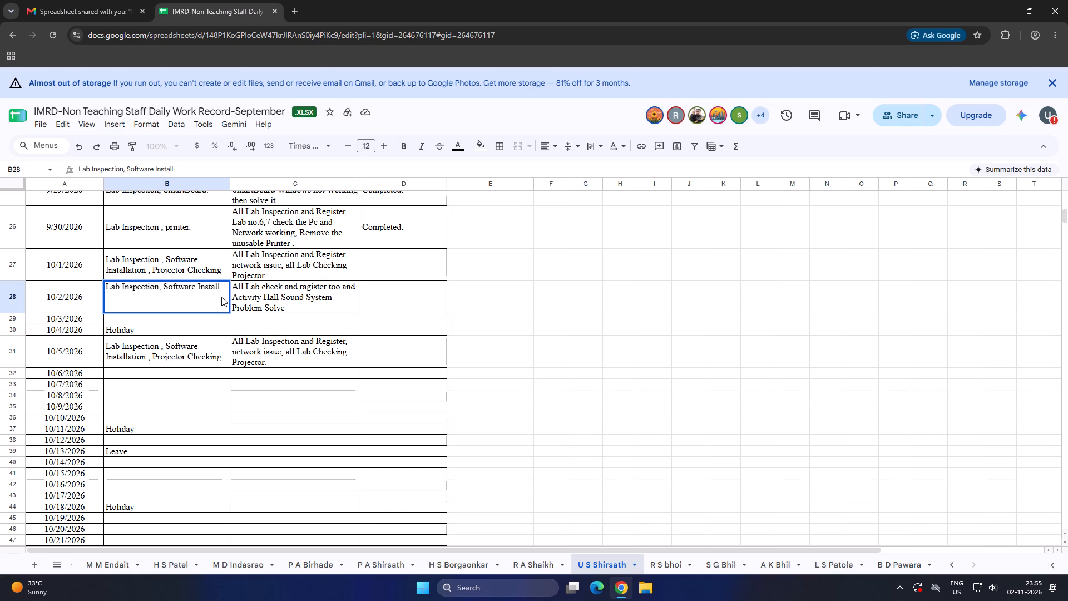
type(",")
key("space")
key("a")
key("BackSpace")
key("shift+a")
type("ct")
type("iv")
type("ity")
key("space")
type("Hall")
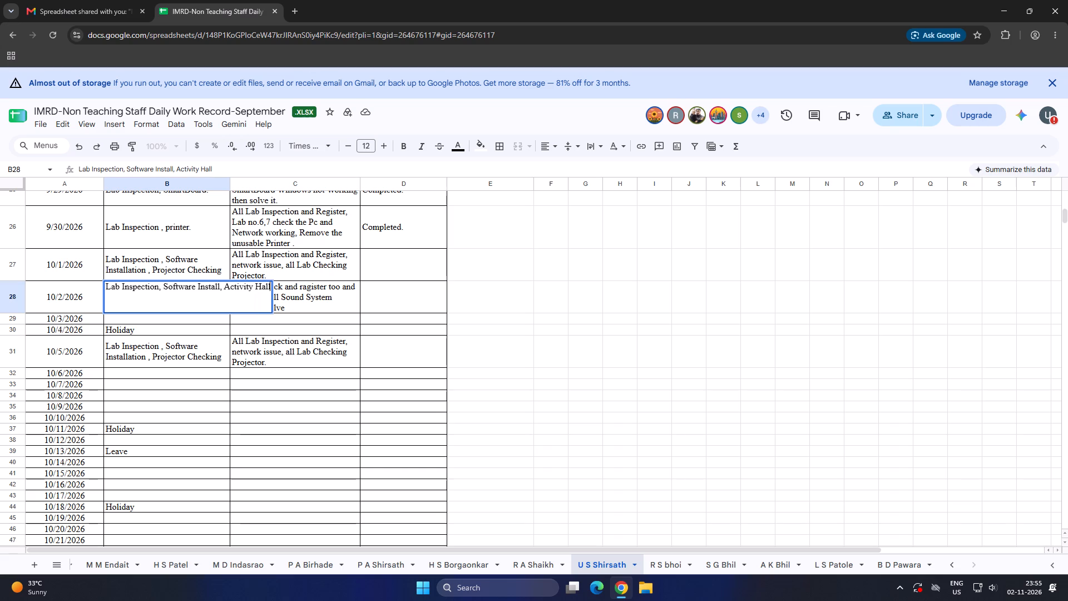
left_click(301, 368)
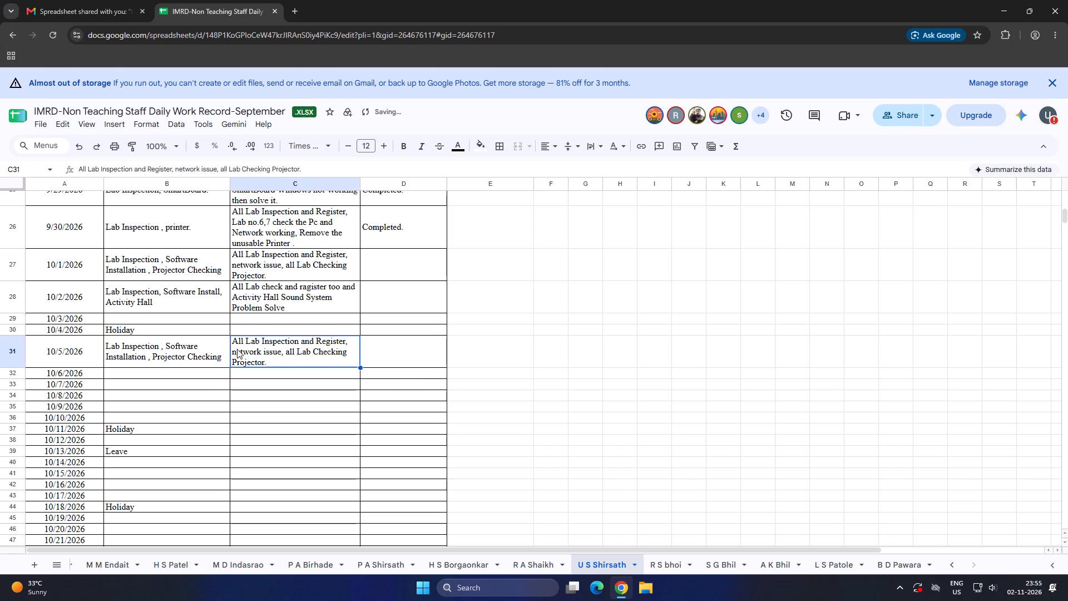
Paste the copied "All Lab check and ragister too and Activity Hall Sound System Problem Solve" text into column C for 10/26/2026.
left_click(254, 312)
left_click(358, 297)
left_click(319, 362)
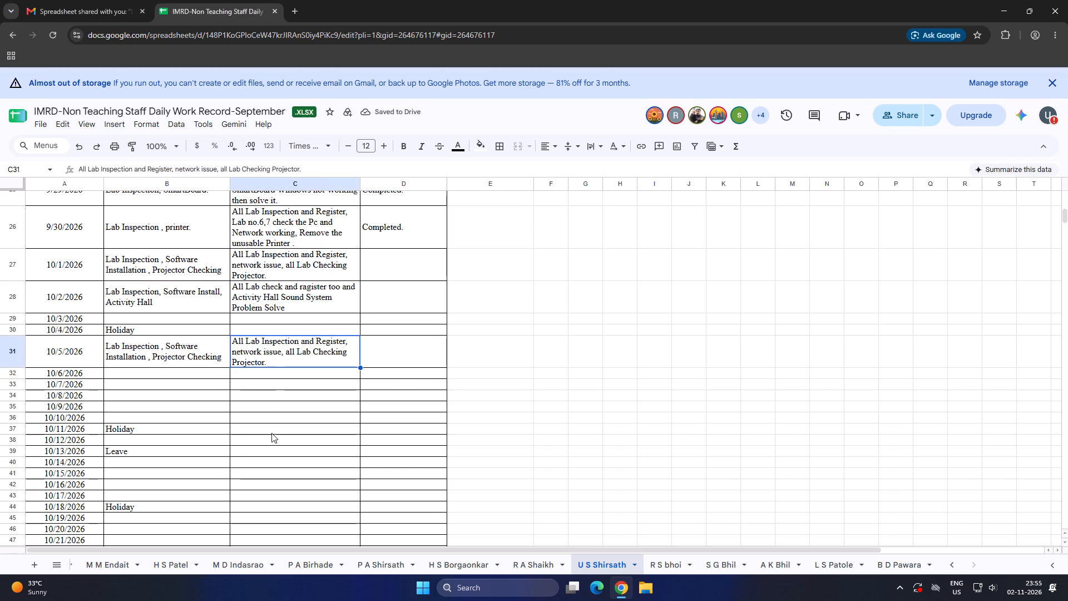
left_click(271, 435)
left_click(269, 521)
scroll(269, 521, "down", 4)
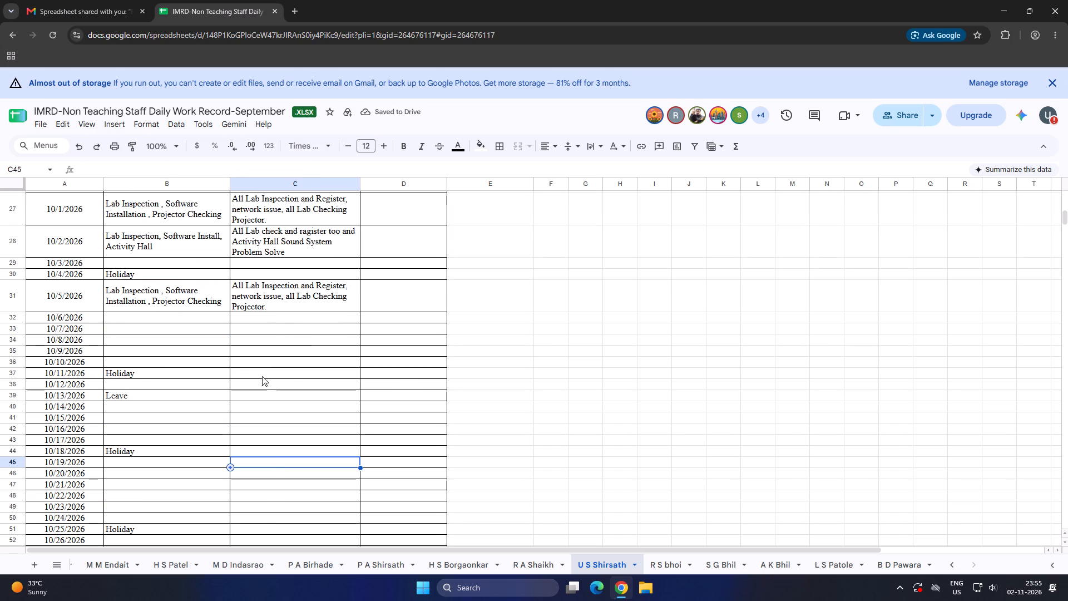
left_click(252, 366)
left_click(255, 375)
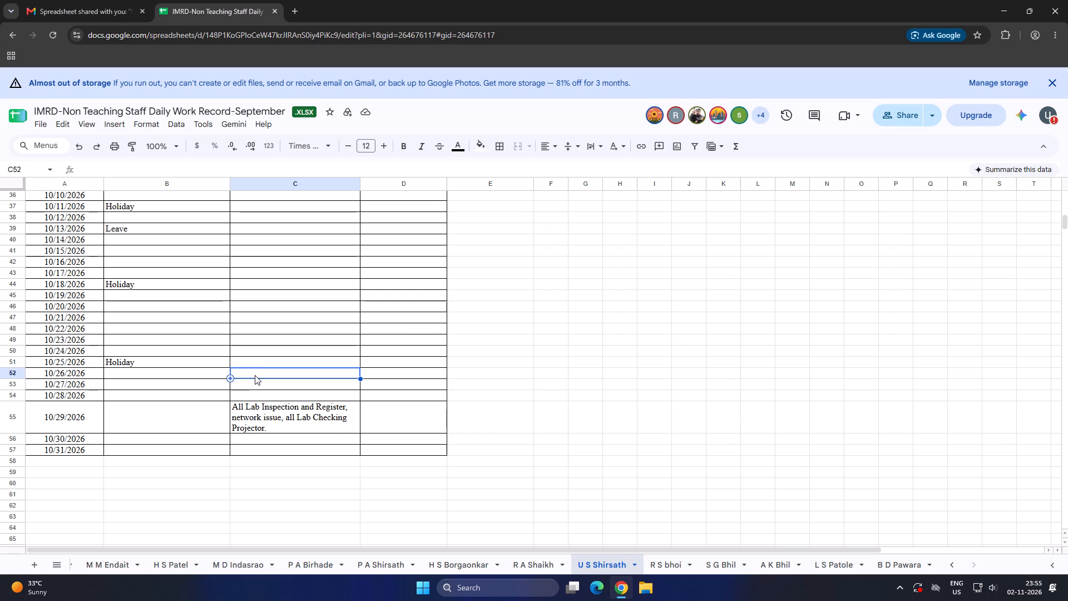
key("ctrl+v")
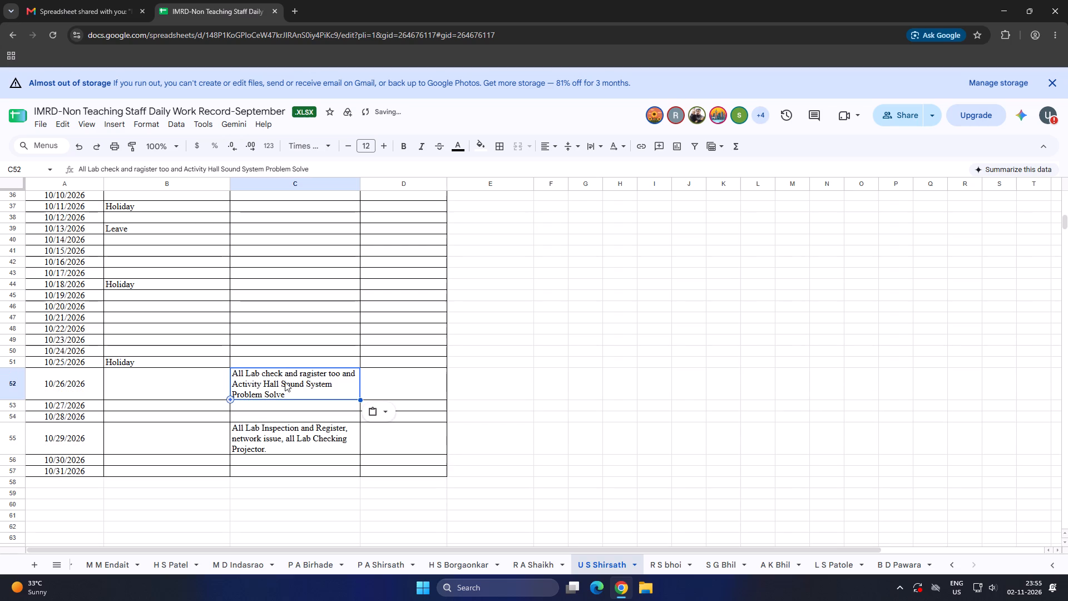
Copy the 10/2/2026 Work/Activity text "Lab Inspection, Software Install, Activity Hall" into column B for 10/26/2026.
left_click(173, 383)
scroll(171, 368, "up", 3)
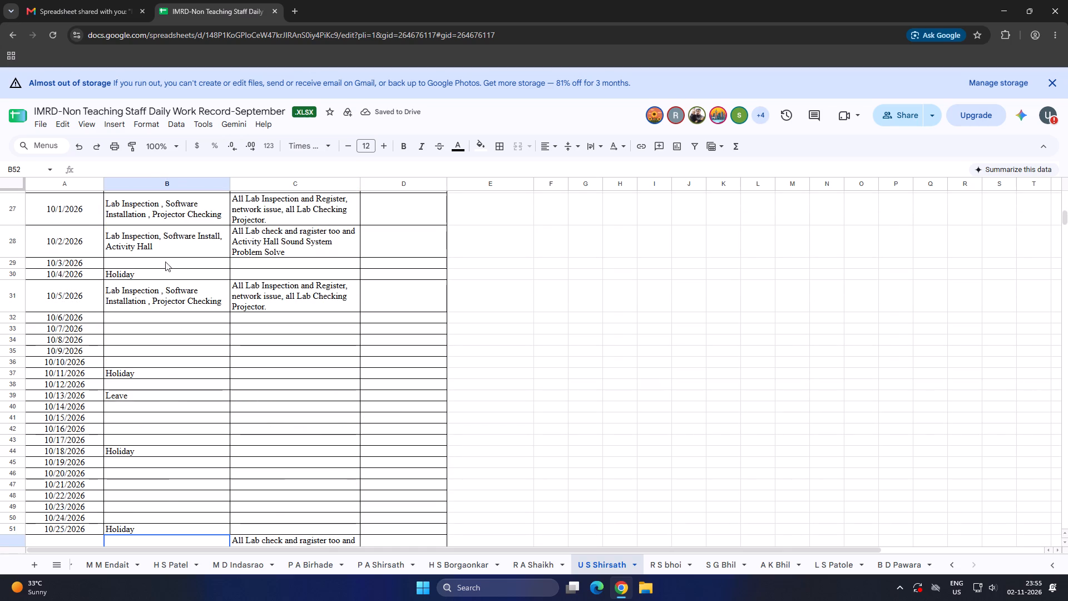
left_click(156, 235)
right_click(156, 235)
left_click(123, 240)
right_click(123, 240)
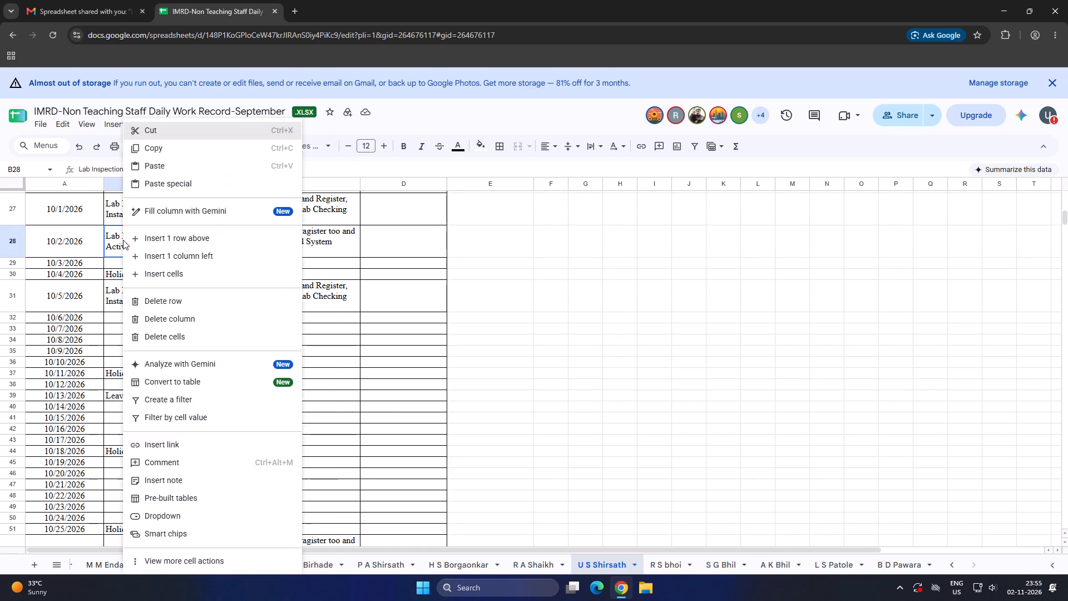
left_click(156, 153)
scroll(184, 306, "down", 5)
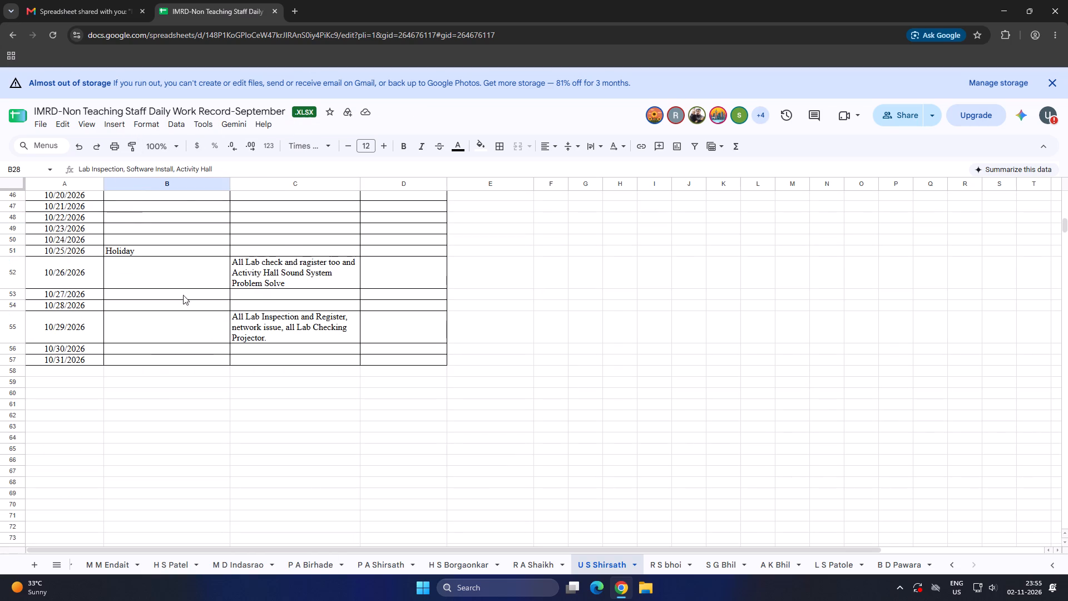
left_click(171, 271)
right_click(171, 271)
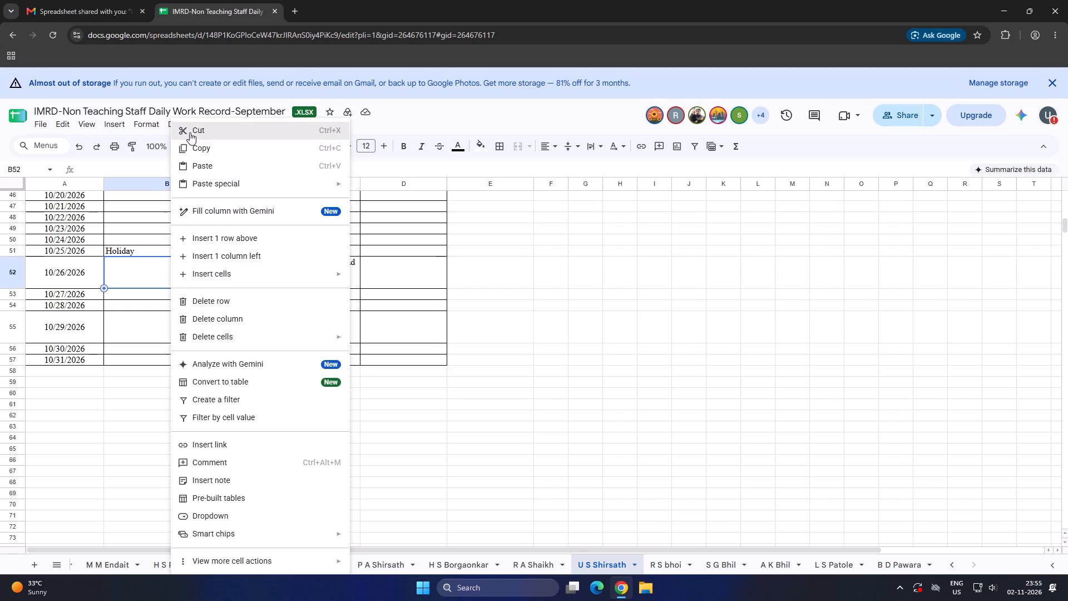
left_click(197, 164)
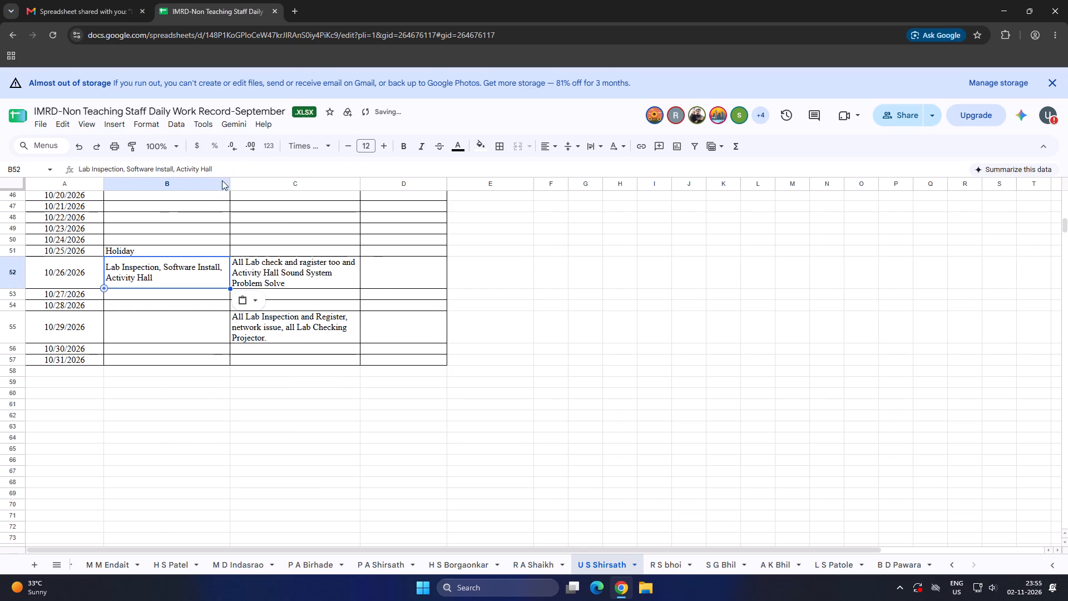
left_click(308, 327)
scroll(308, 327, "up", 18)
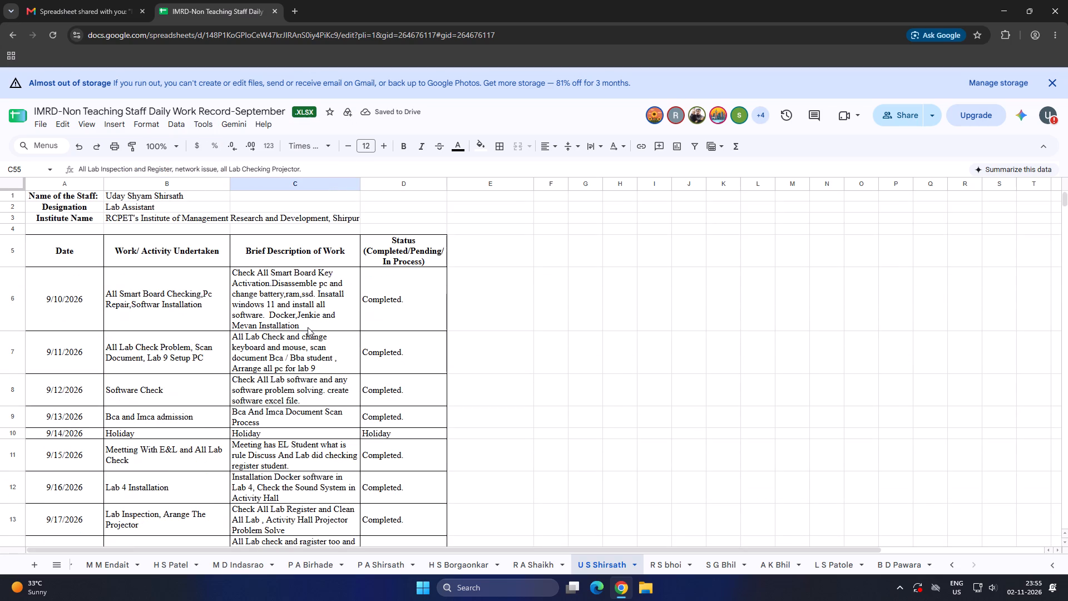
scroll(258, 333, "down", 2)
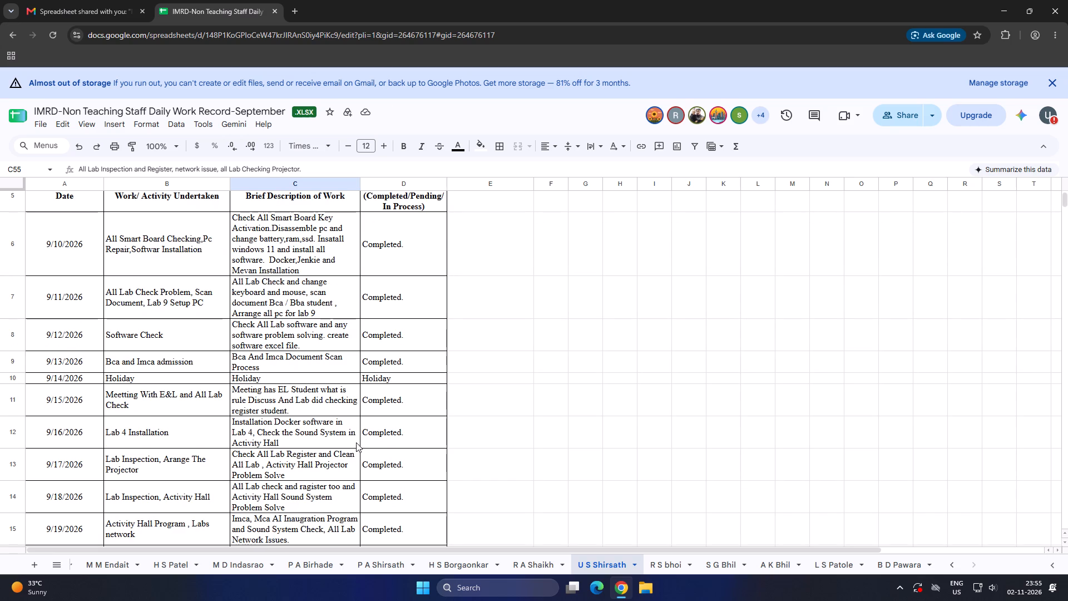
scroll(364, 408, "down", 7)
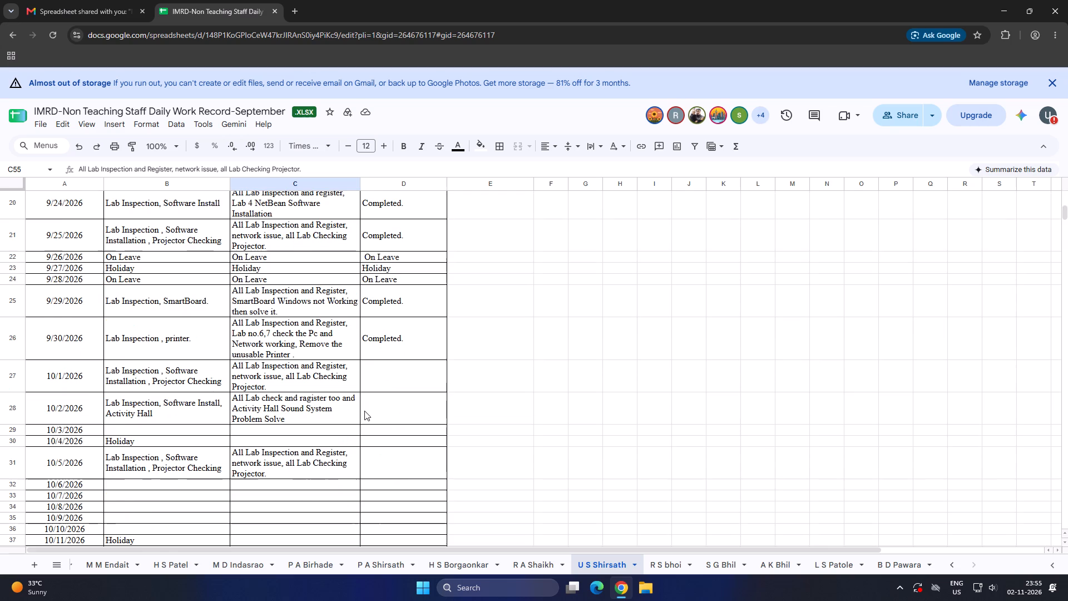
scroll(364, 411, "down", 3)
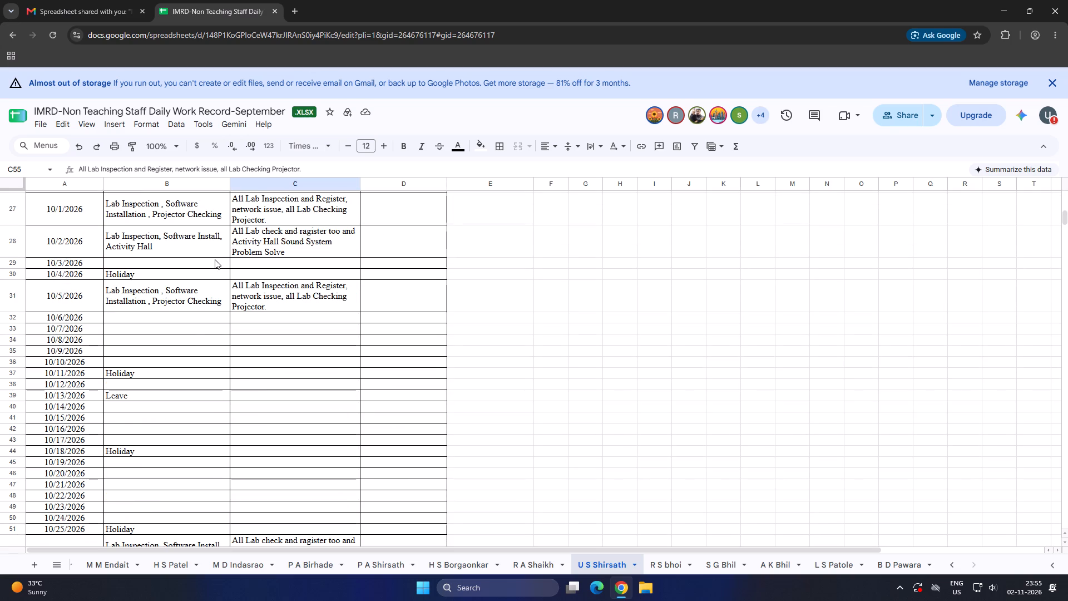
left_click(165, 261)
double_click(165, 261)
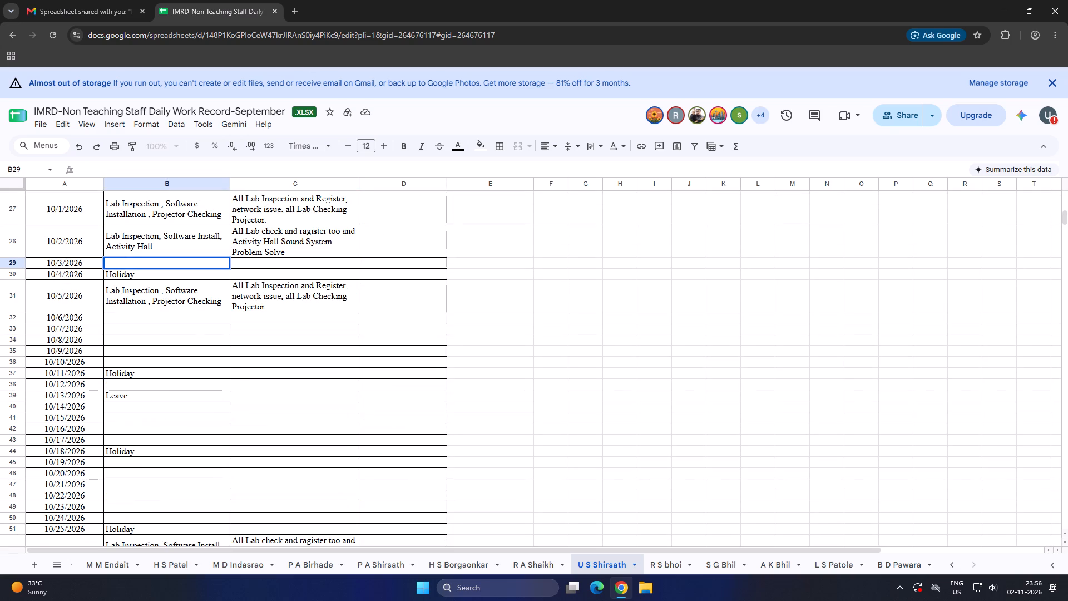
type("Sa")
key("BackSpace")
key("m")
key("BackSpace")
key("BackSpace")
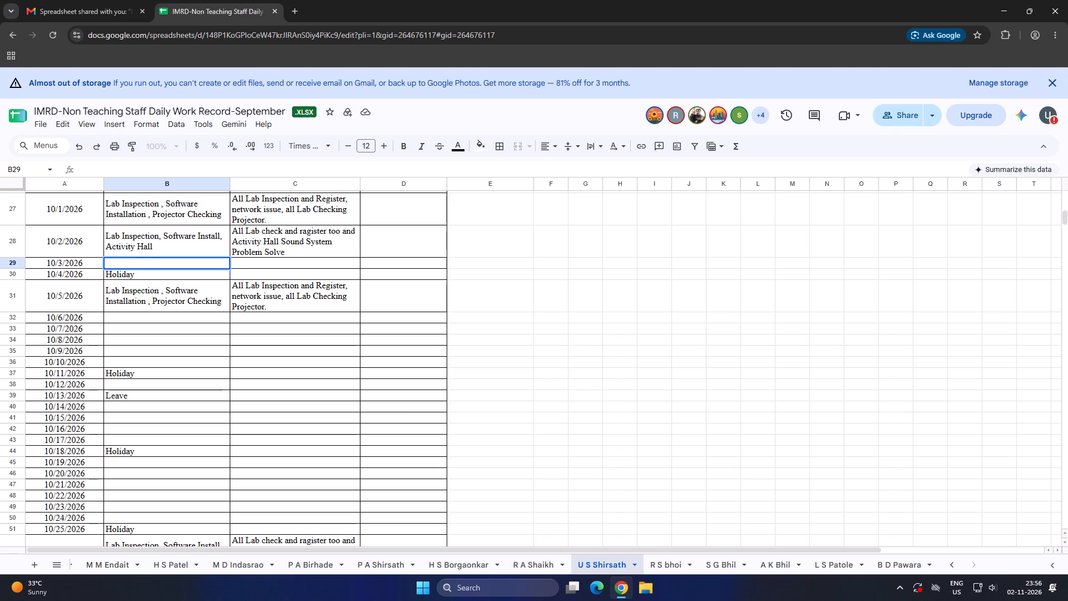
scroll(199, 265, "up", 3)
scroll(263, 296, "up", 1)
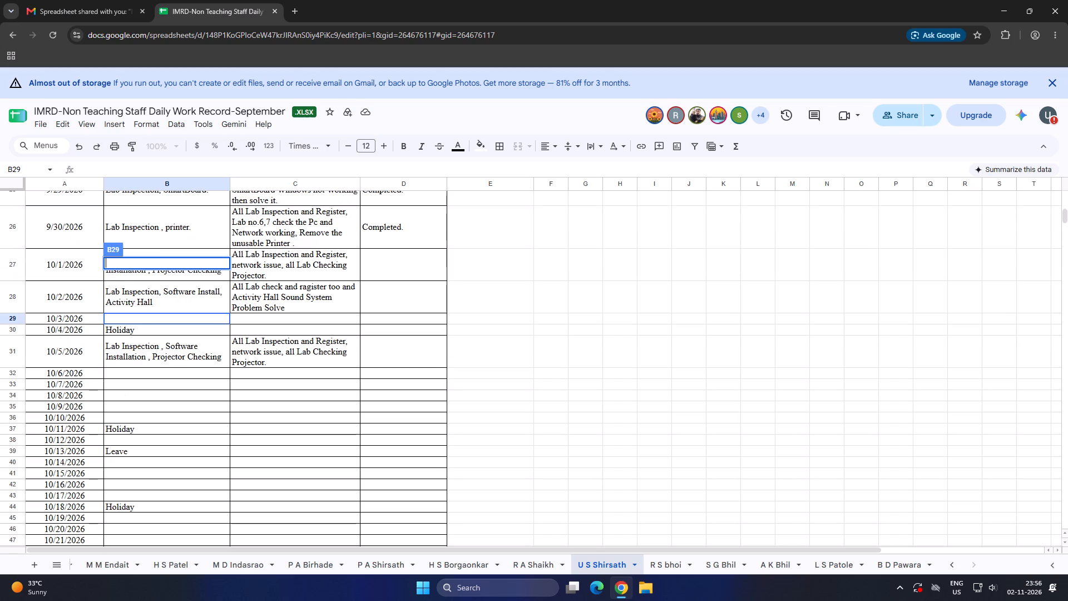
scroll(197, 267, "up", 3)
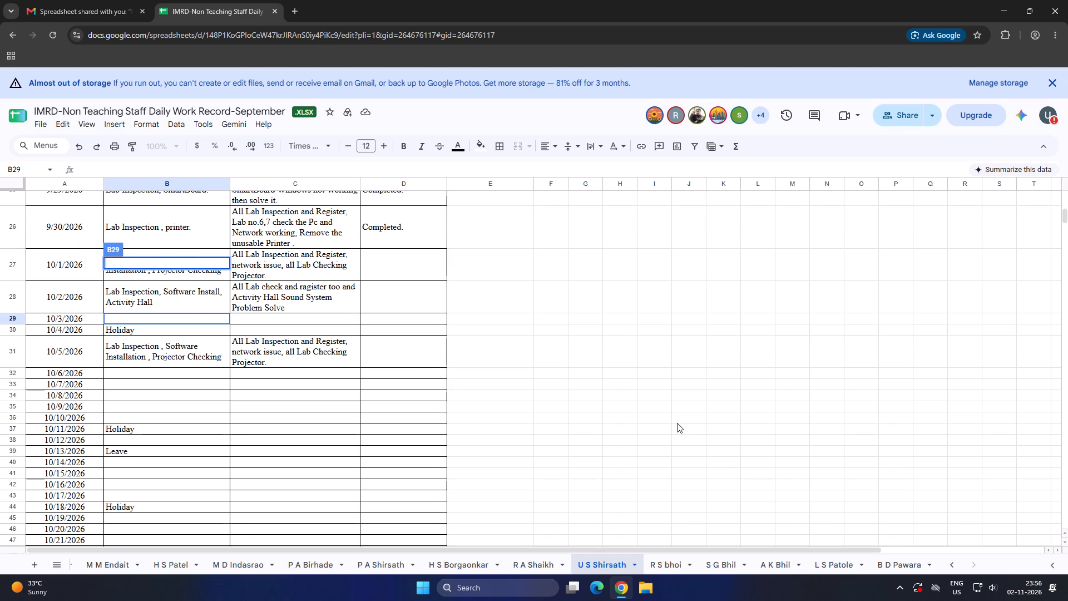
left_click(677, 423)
Copy the 9/29/2026 Work/Activity text "Lab Inspection, SmartBoard." into column B for 10/3/2026.
left_click(191, 318)
scroll(191, 318, "up", 7)
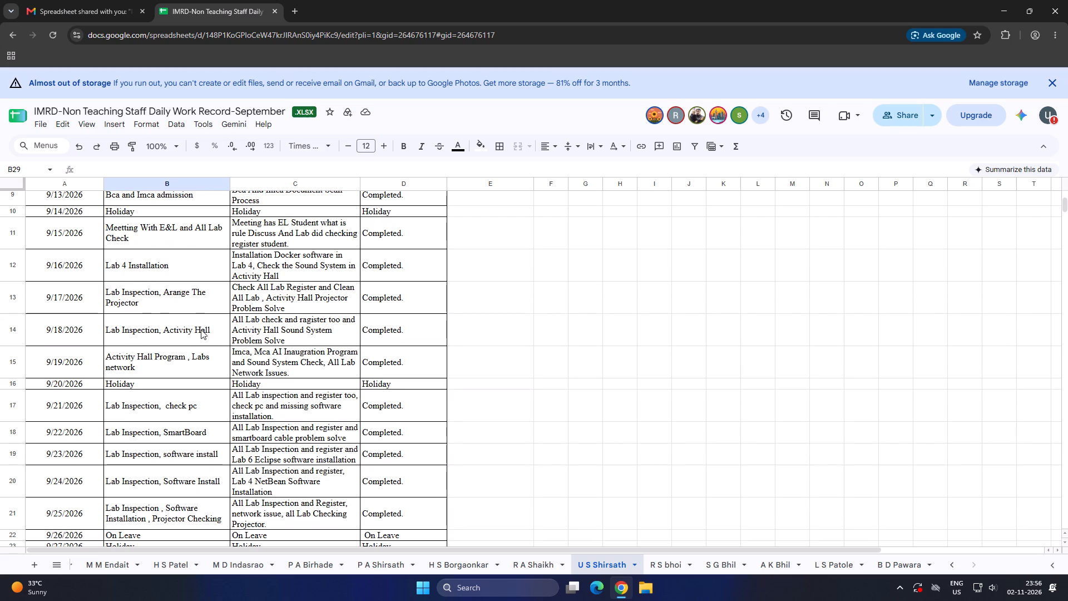
scroll(153, 304, "up", 2)
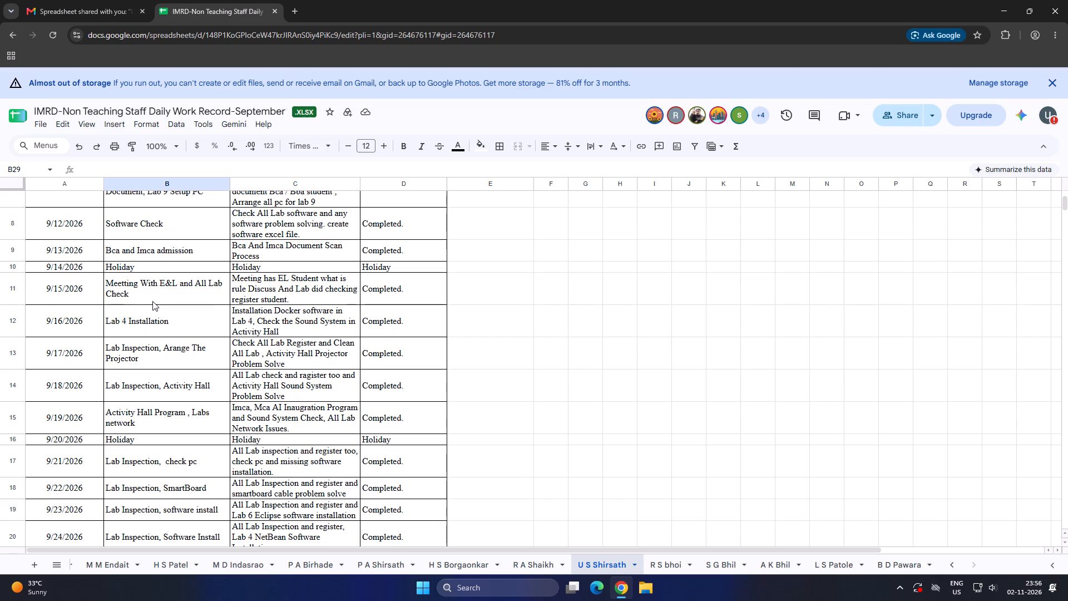
scroll(171, 275, "down", 4)
scroll(171, 280, "up", 5)
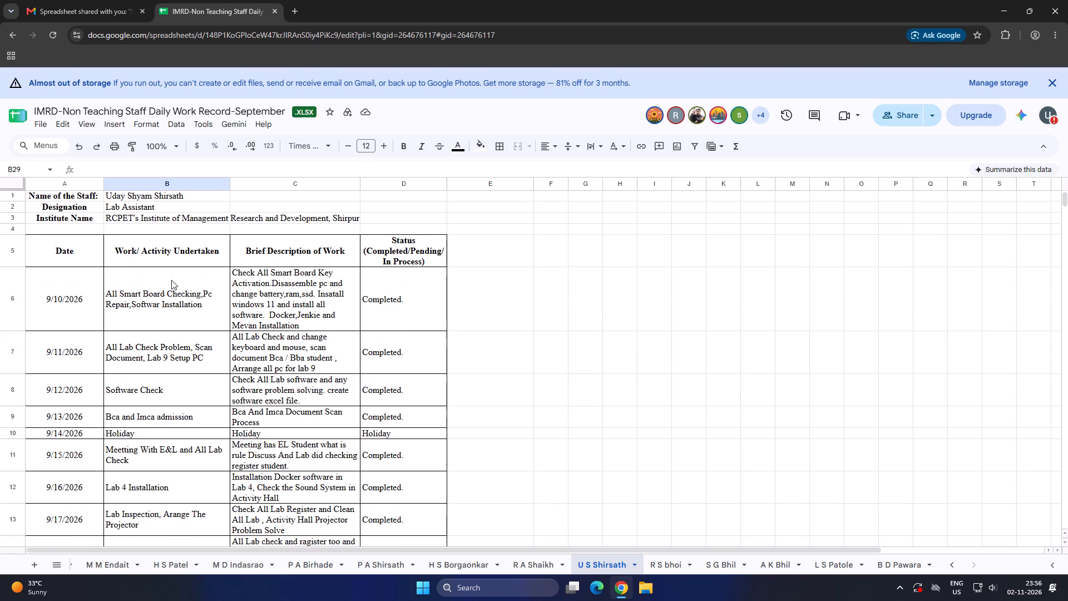
scroll(171, 280, "up", 5)
scroll(171, 280, "down", 8)
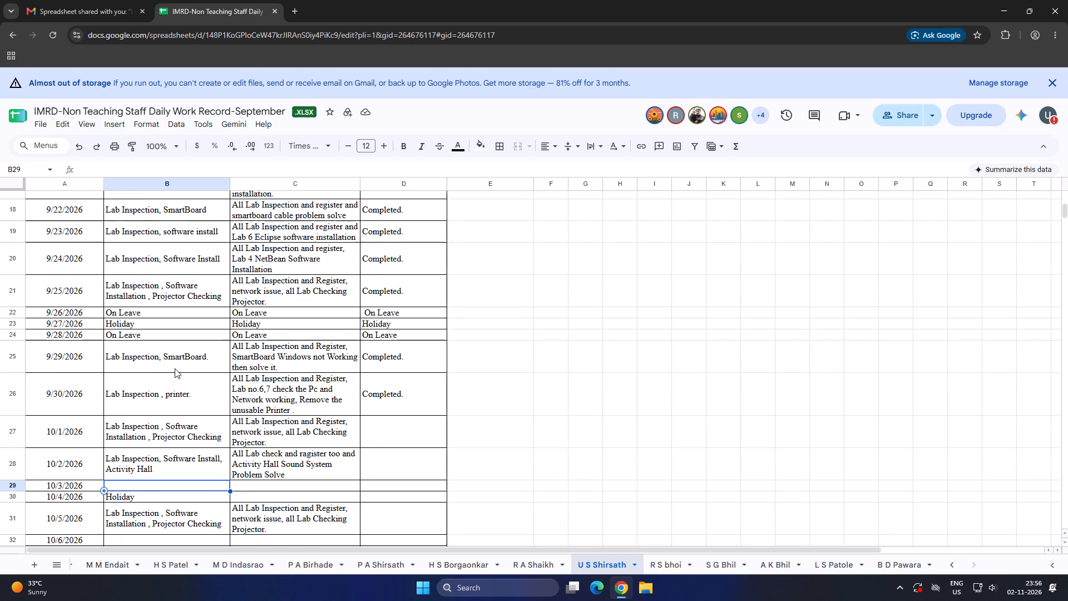
double_click(123, 353)
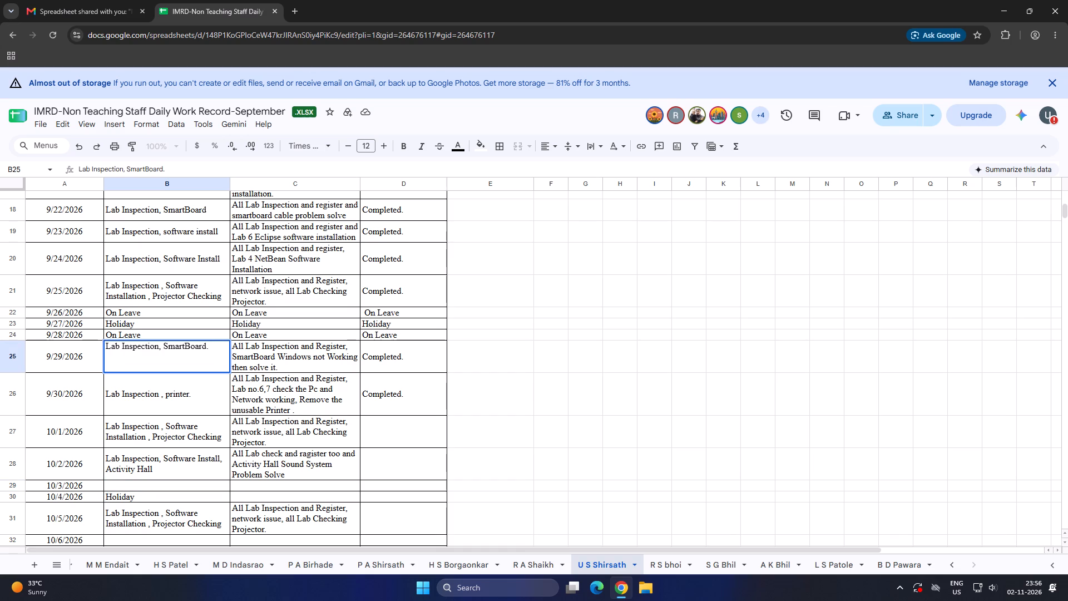
left_click_drag(215, 348, 106, 360)
key("ctrl+c")
scroll(103, 362, "down", 2)
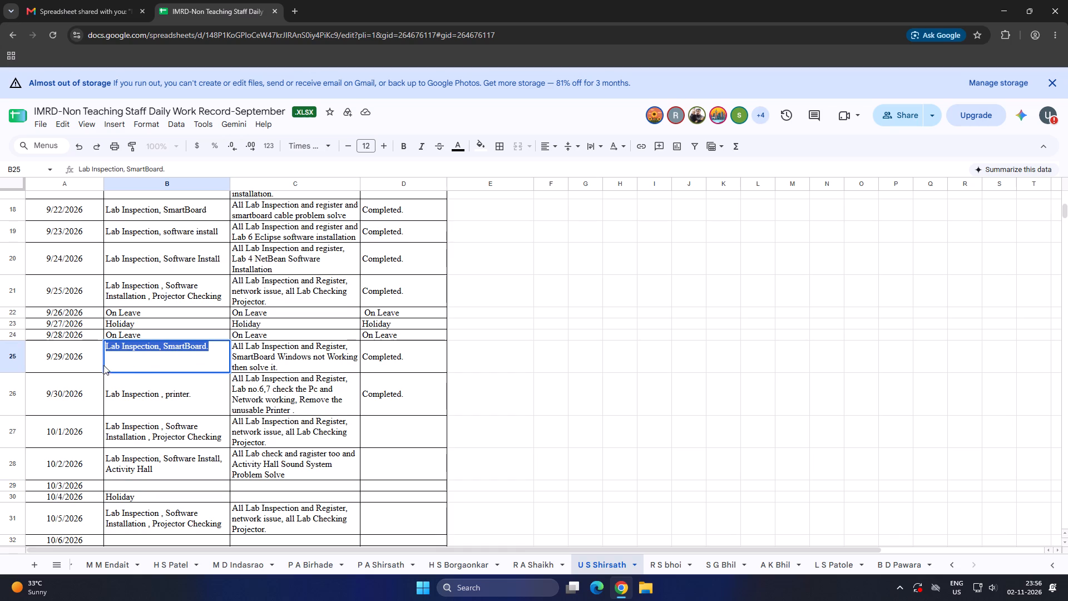
scroll(103, 365, "down", 3)
scroll(212, 376, "down", 4)
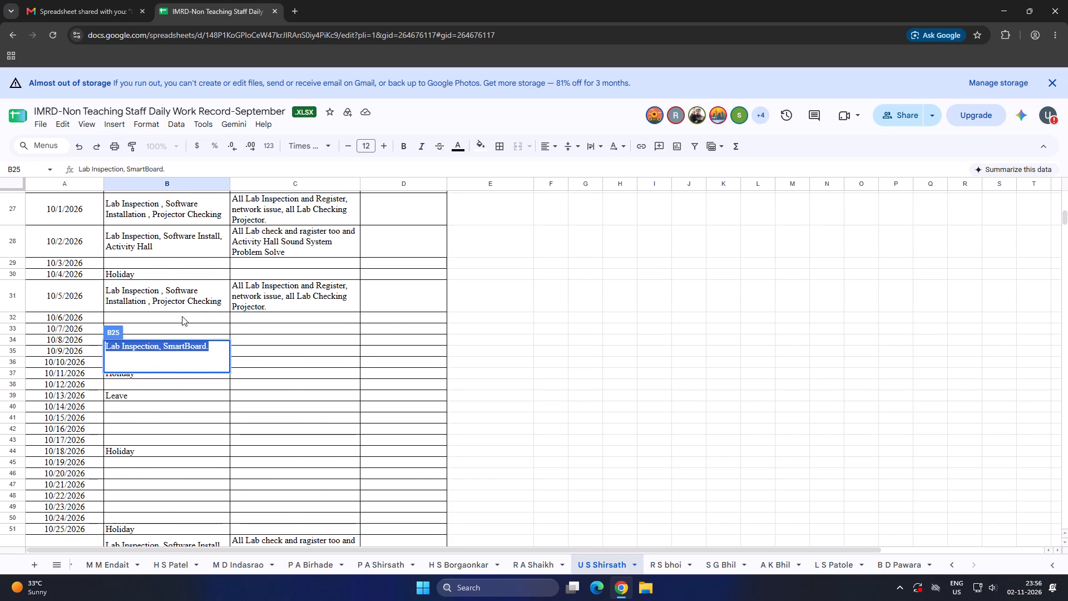
scroll(182, 316, "up", 5)
left_click(602, 340)
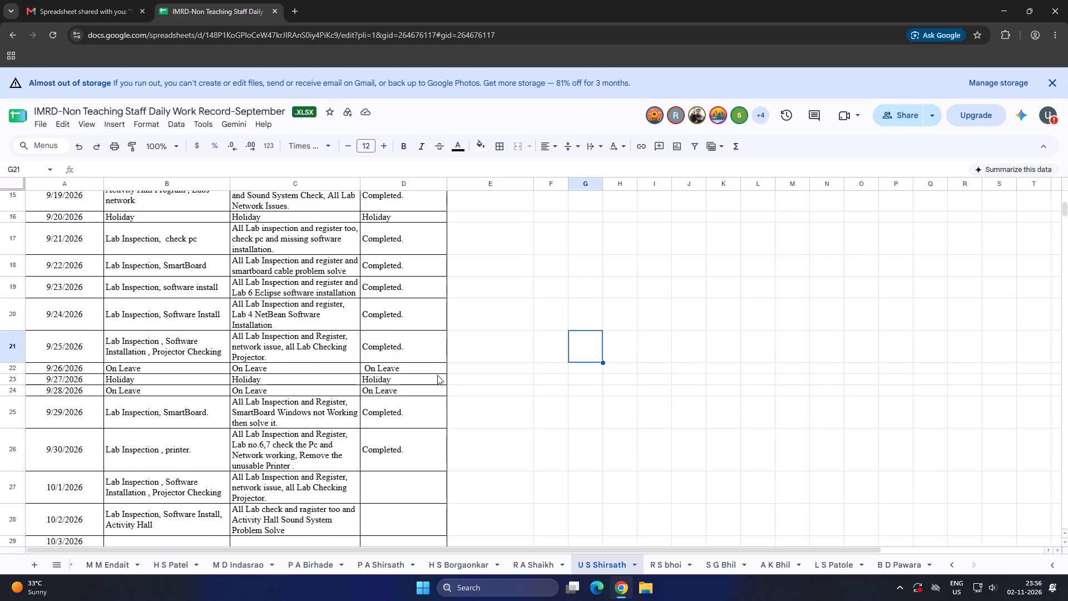
scroll(145, 447, "down", 3)
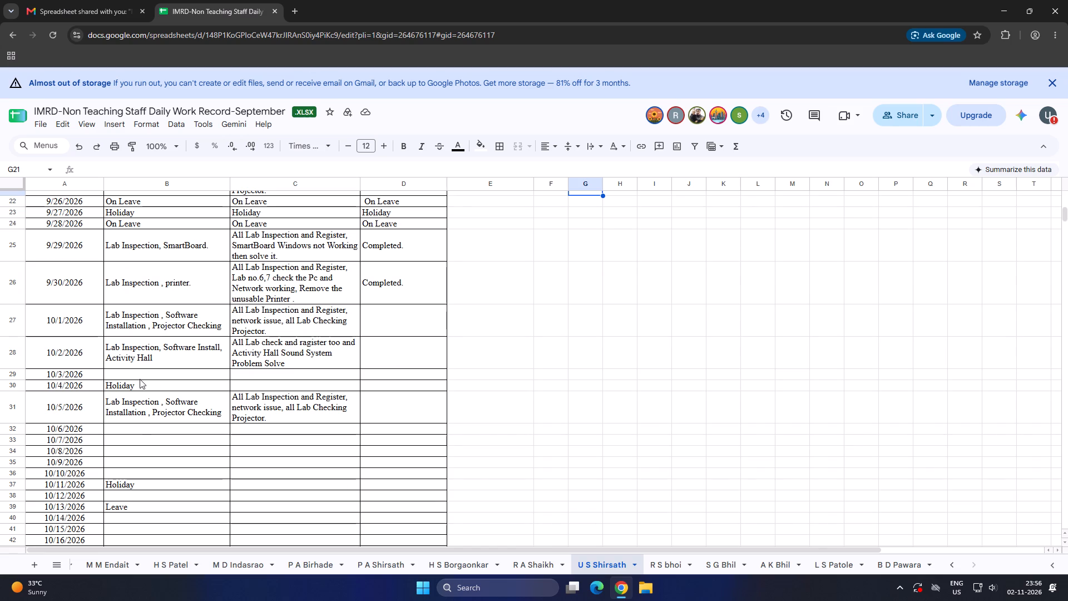
left_click(146, 372)
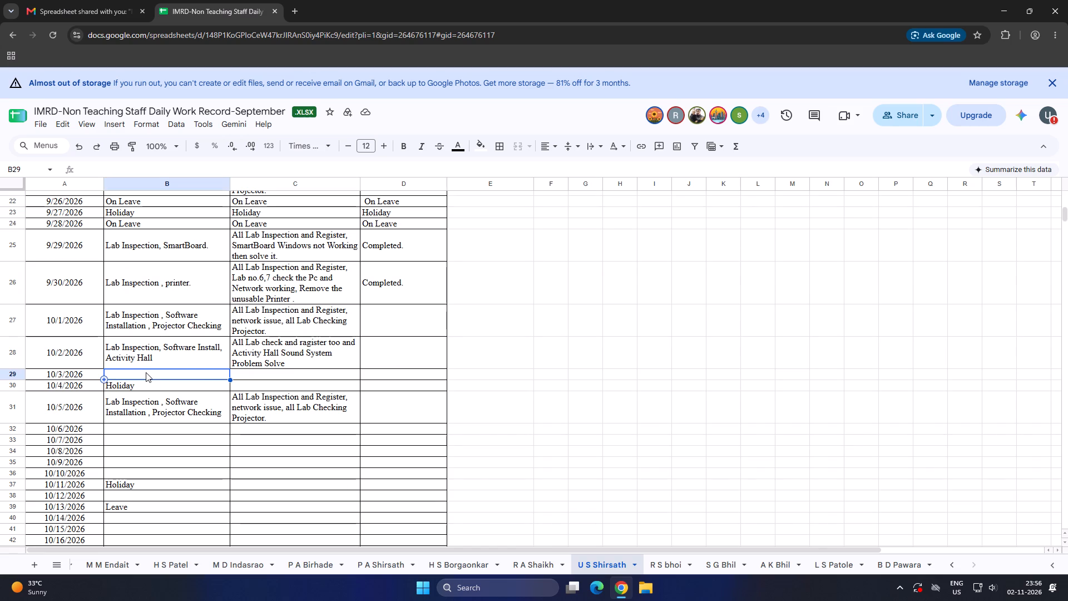
key("ctrl+v")
Copy the 9/18/2026 description "All Lab check and ragister too and Activity Hall Sound System Problem Solve" into column C for 10/3/2026.
left_click(267, 372)
scroll(252, 339, "up", 4)
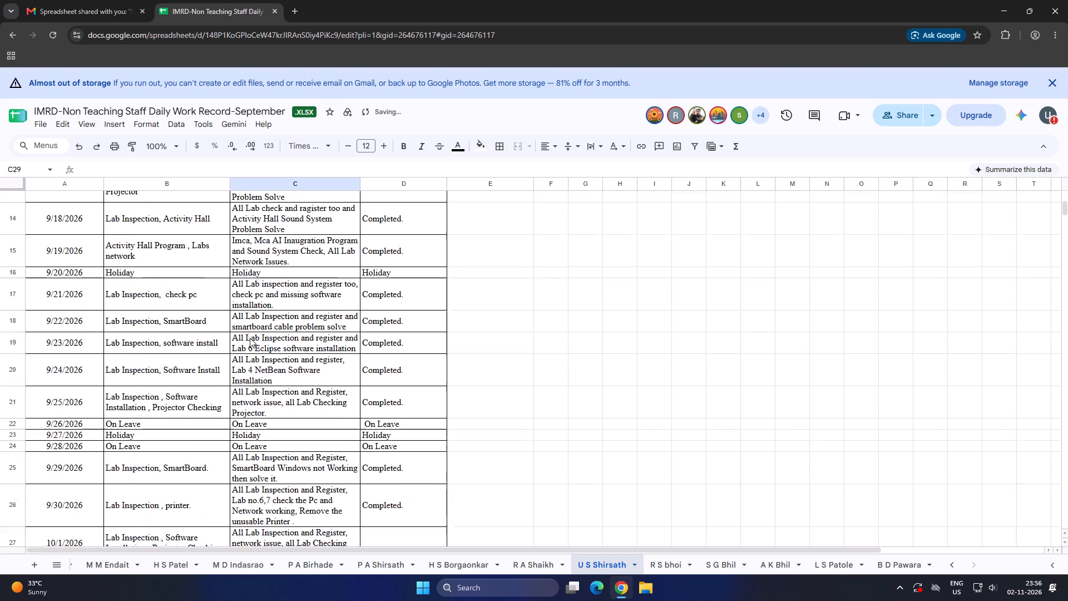
scroll(250, 338, "up", 1)
left_click(266, 273)
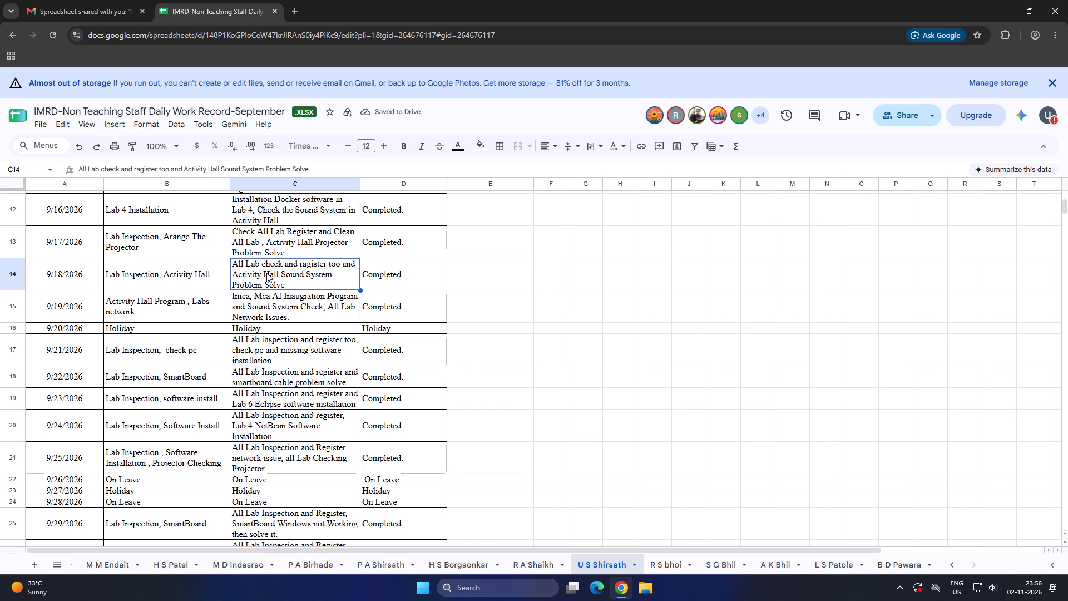
right_click(266, 273)
left_click(304, 151)
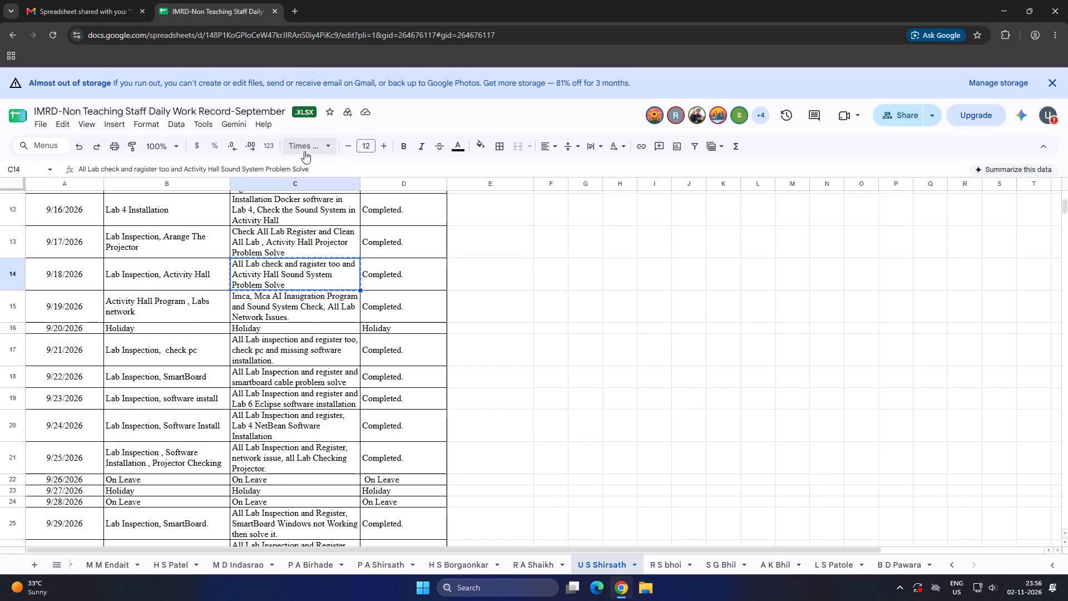
scroll(209, 370, "down", 4)
left_click(273, 433)
right_click(273, 433)
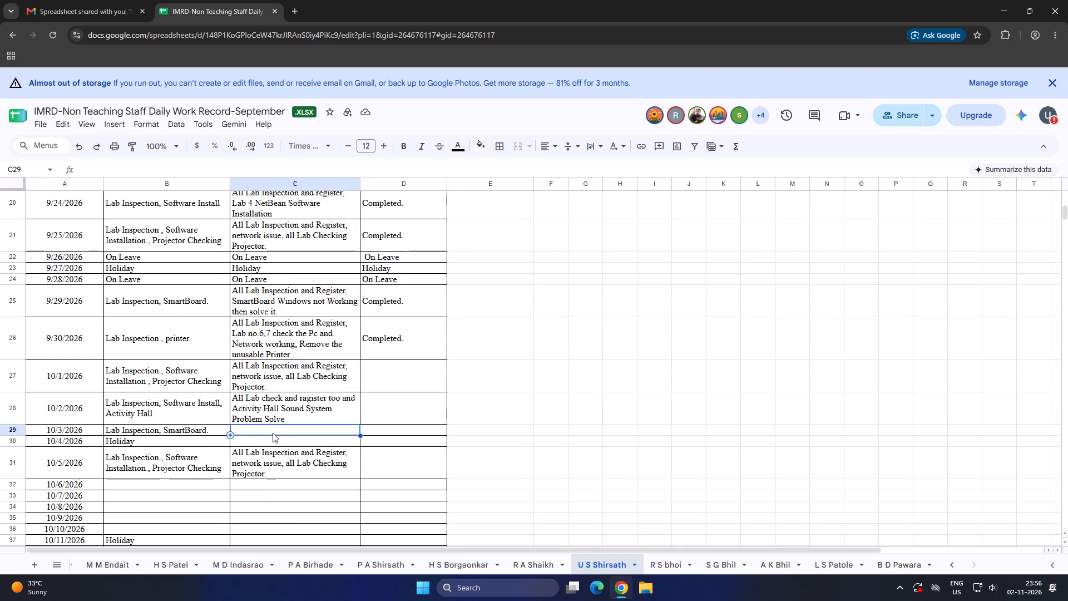
left_click(313, 161)
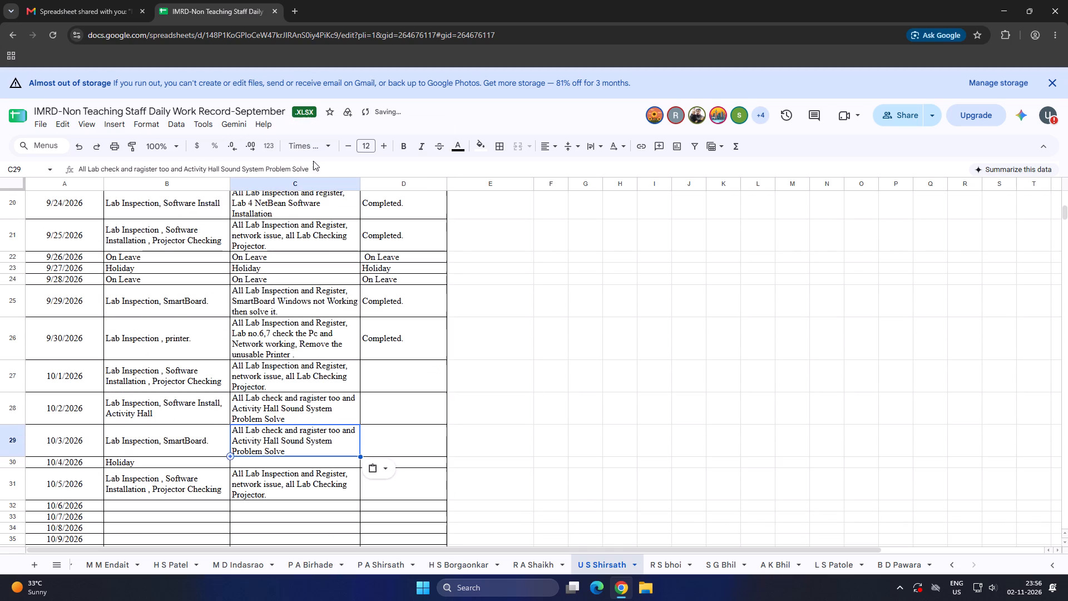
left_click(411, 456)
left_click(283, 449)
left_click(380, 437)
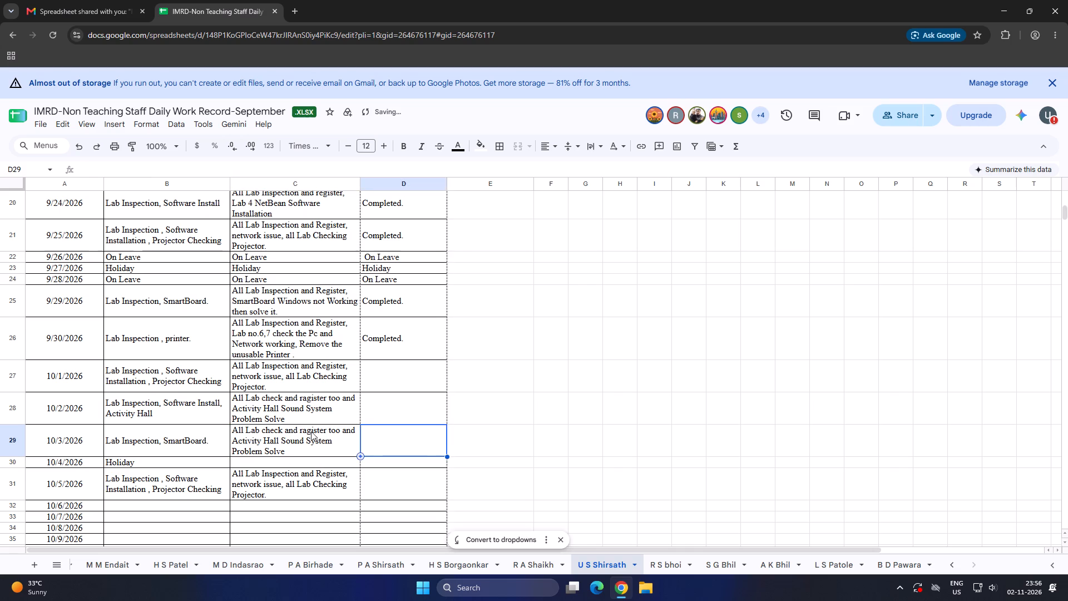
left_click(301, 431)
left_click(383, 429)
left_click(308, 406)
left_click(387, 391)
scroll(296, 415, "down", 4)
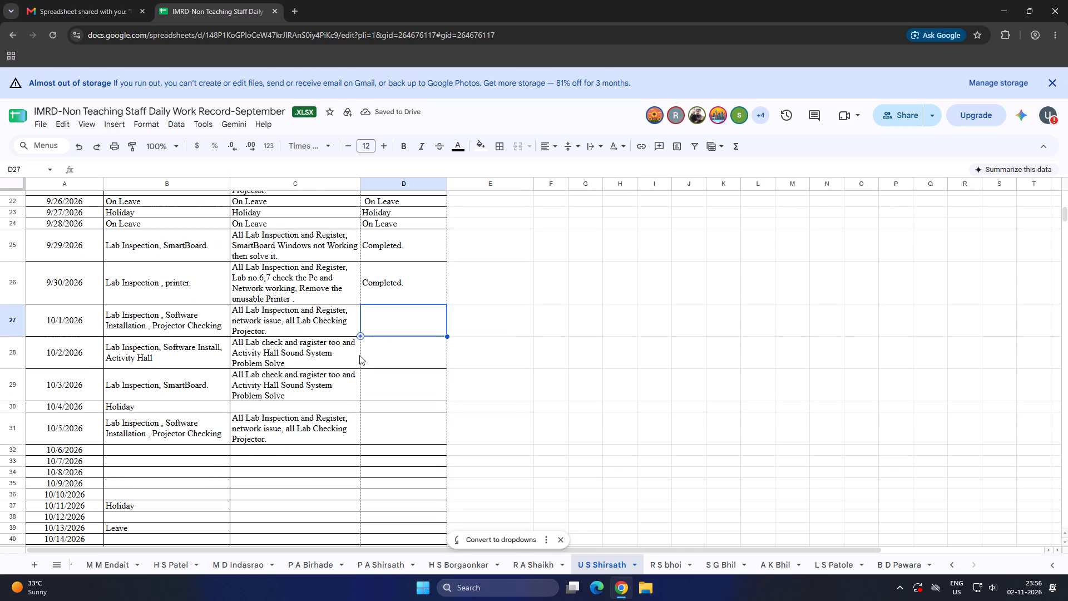
Fill the "Completed." status from 9/30/2026 down through 10/4/2026 in column D.
scroll(359, 355, "up", 4)
left_click(393, 340)
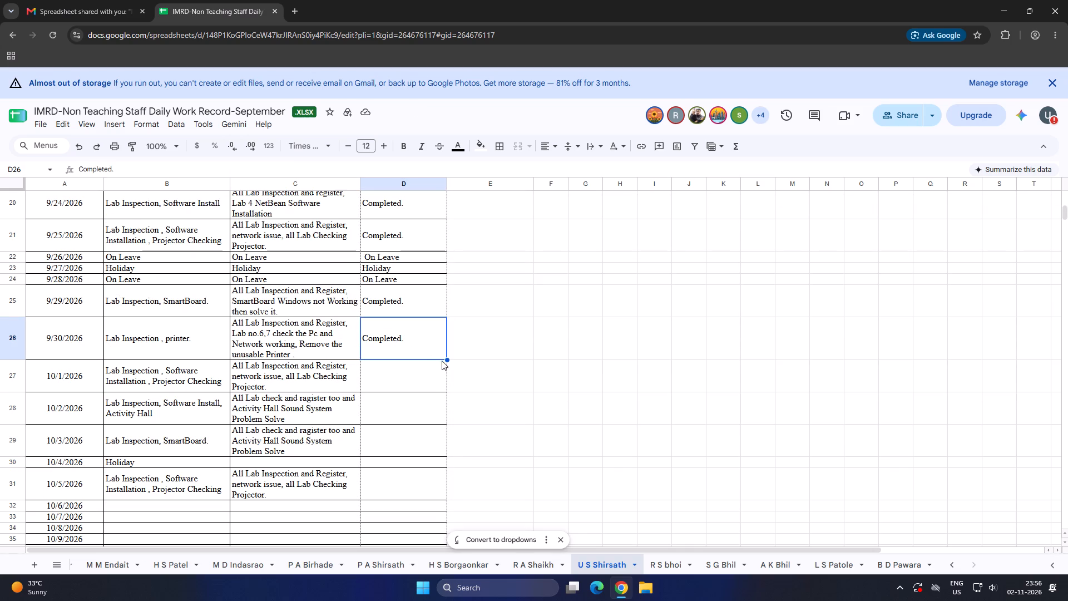
left_click_drag(447, 359, 437, 457)
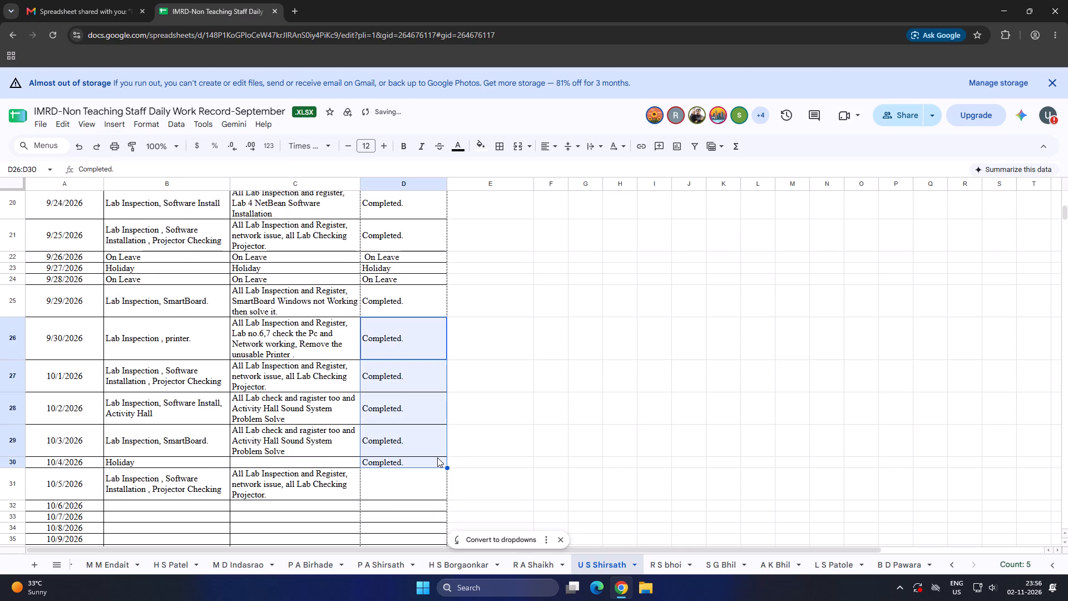
Clear the status cell in column D for the 10/4/2026 holiday.
left_click(409, 458)
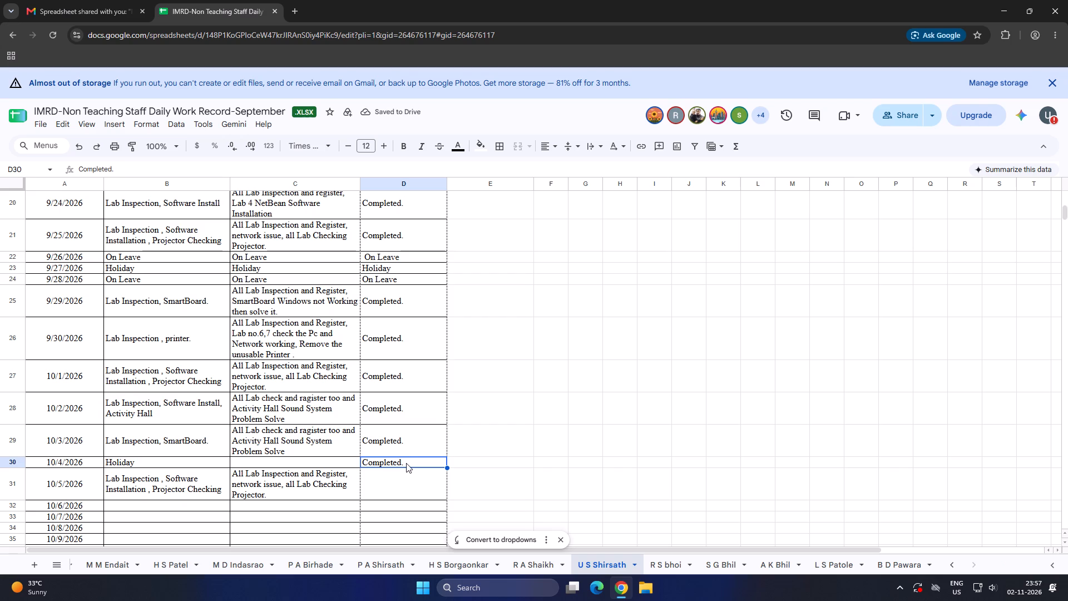
key("BackSpace")
scroll(278, 432, "up", 2)
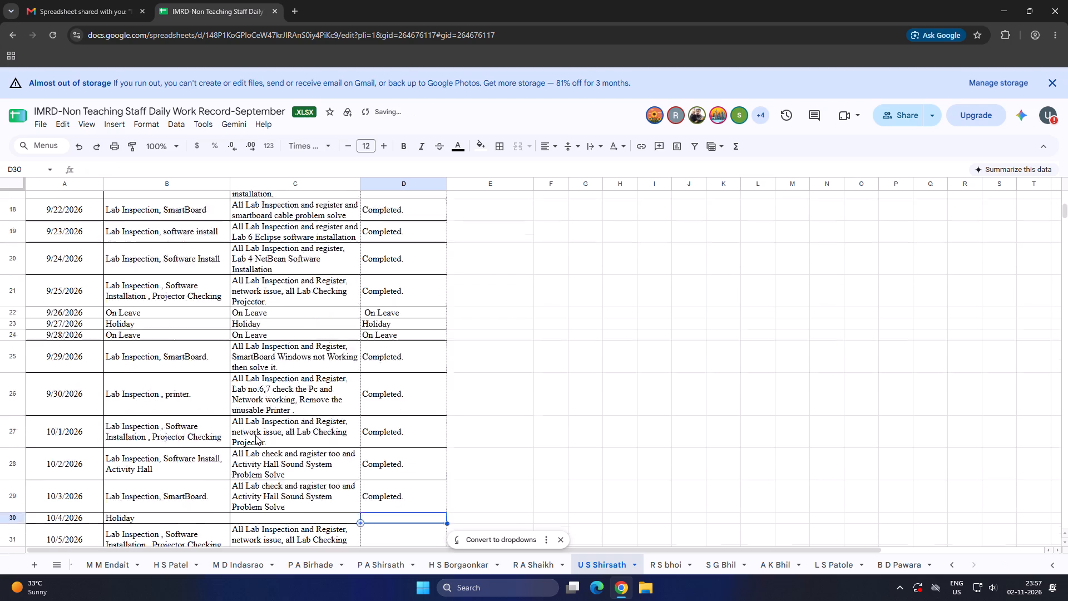
Slightly increase the heights of the 10/11/2026 and 10/4/2026 holiday rows.
scroll(255, 435, "up", 5)
scroll(233, 439, "down", 8)
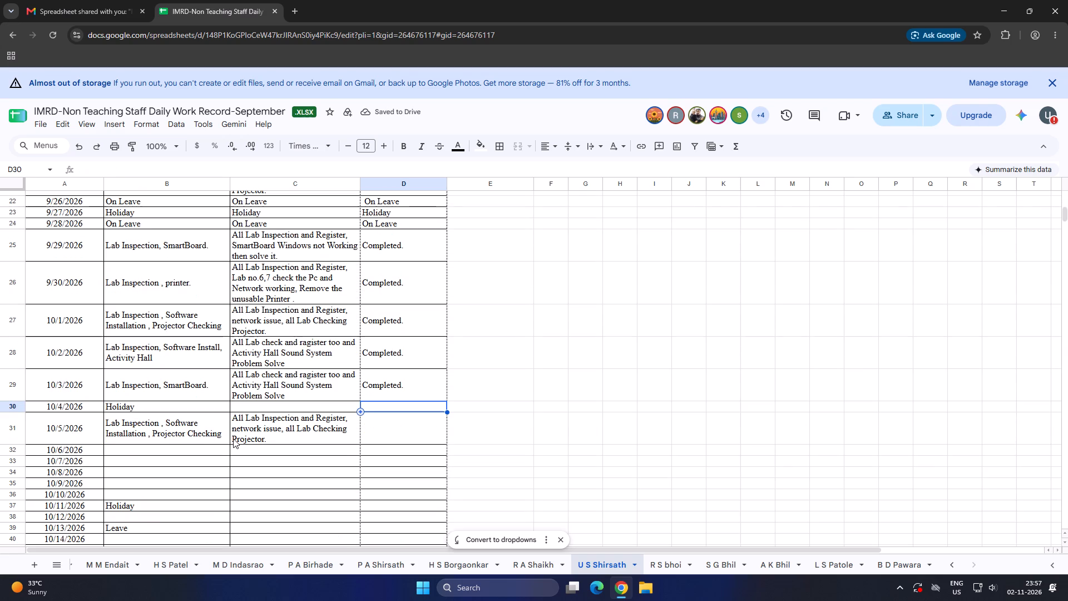
scroll(62, 378, "down", 2)
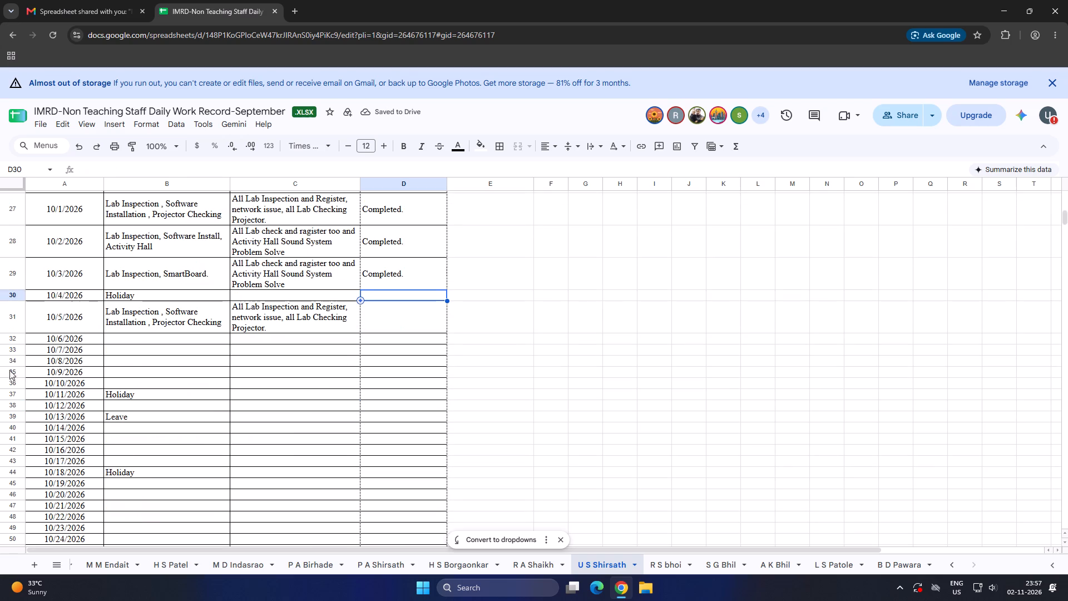
left_click(16, 398)
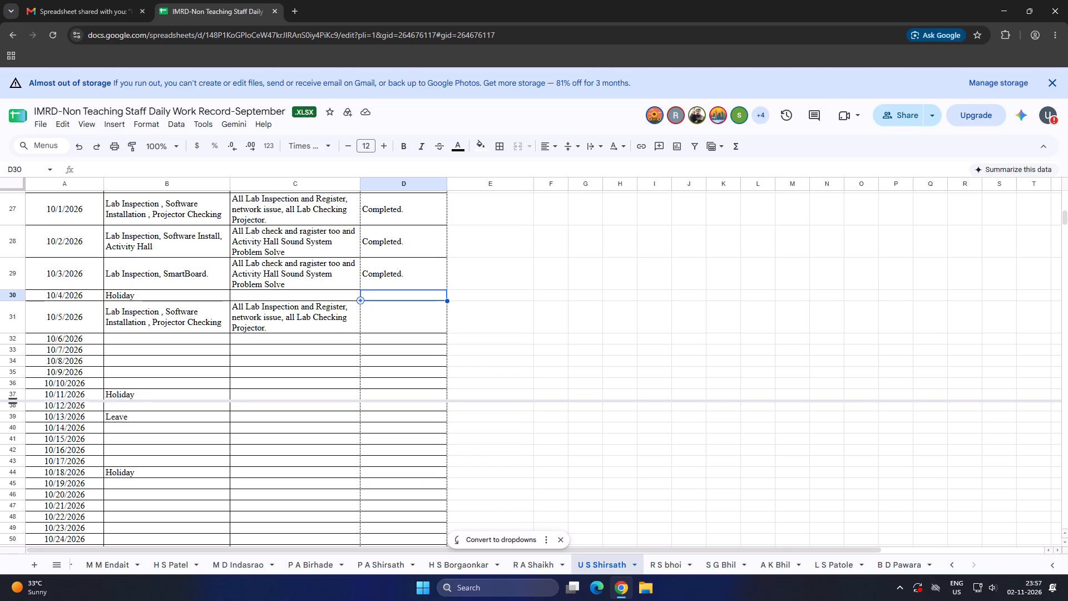
left_click(17, 301)
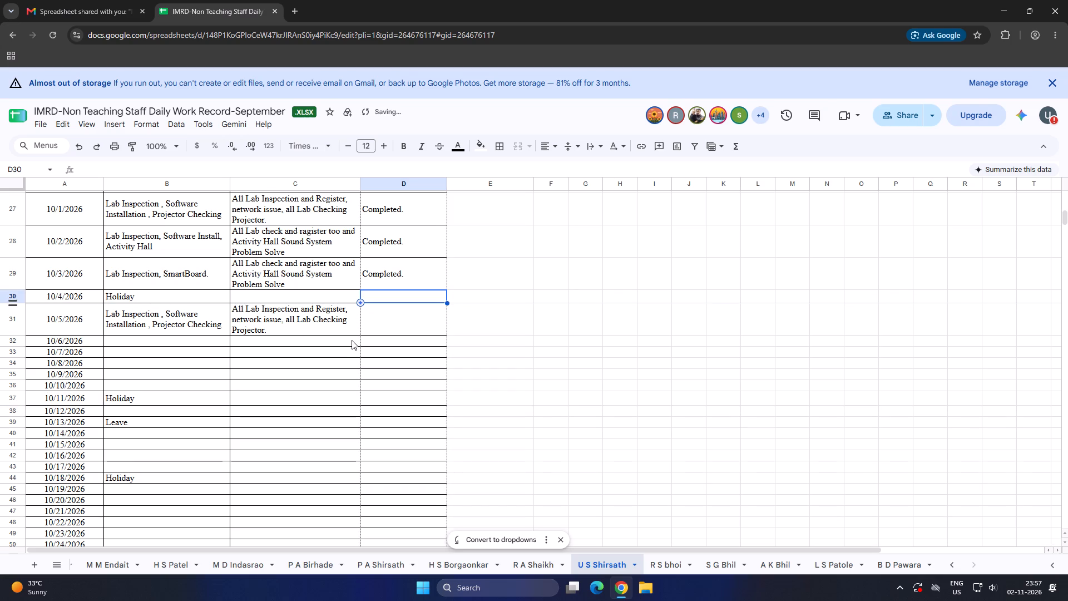
Enter "Holiday" as both the description in column C and the status in column D for 10/4/2026.
left_click(352, 339)
left_click(260, 283)
left_click(259, 289)
left_click(257, 295)
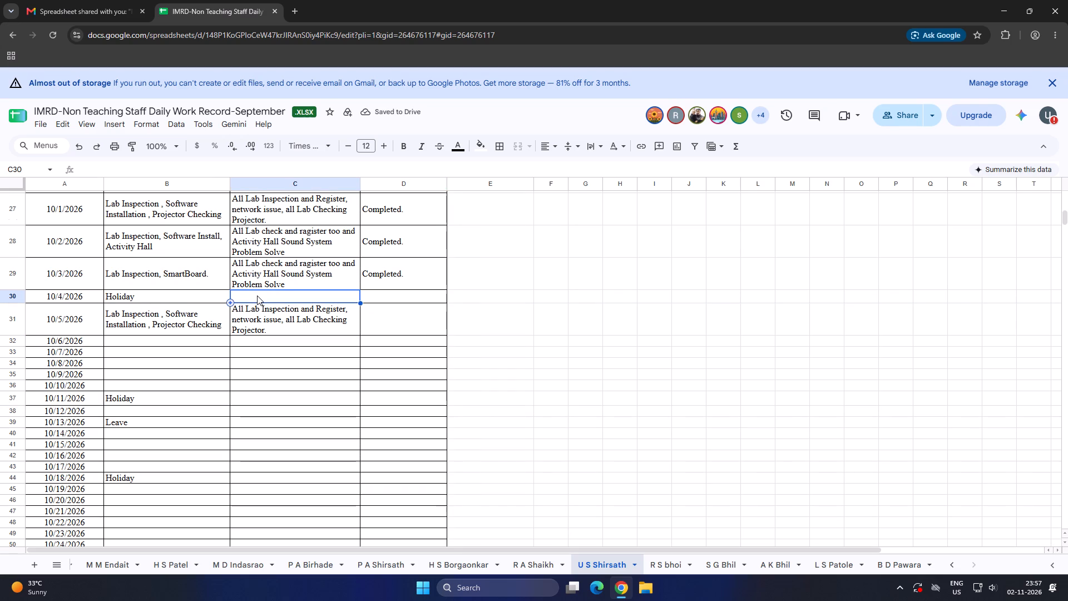
type("Hol")
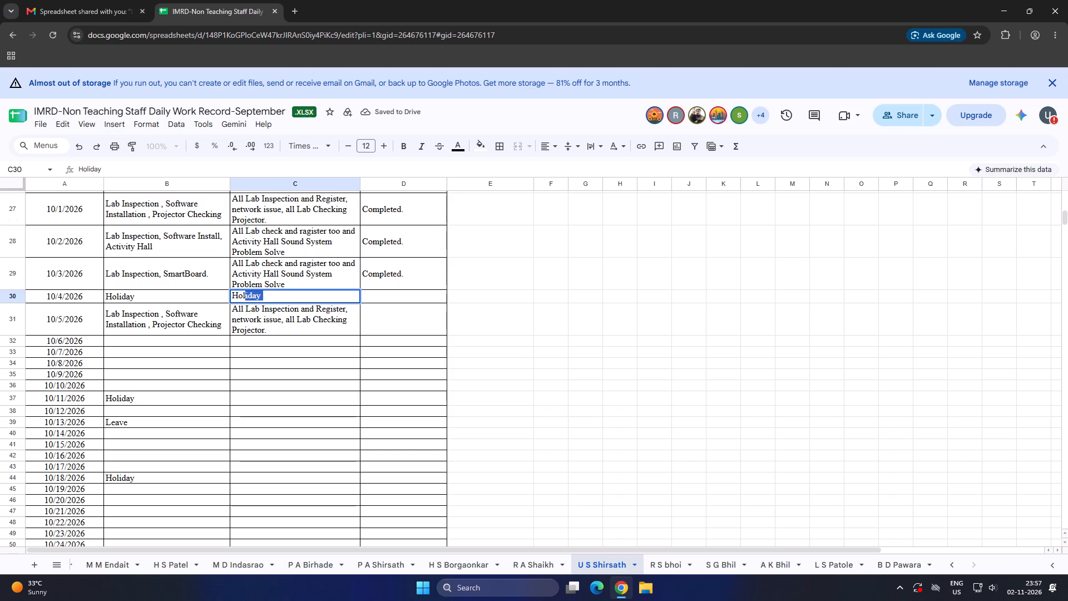
key("Right")
type("Ho")
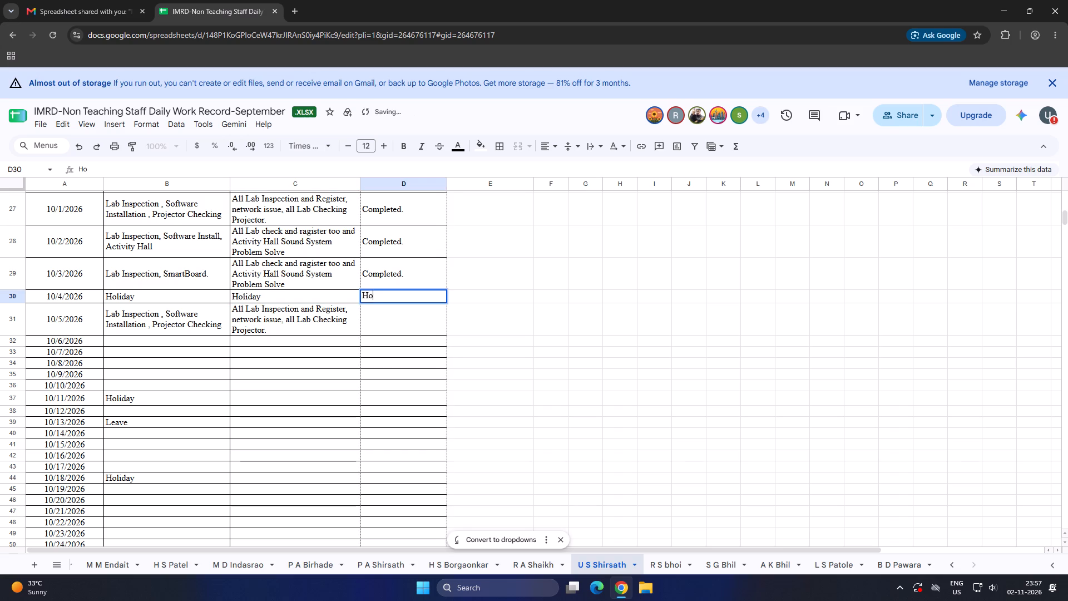
type("li")
type("day")
key("Down")
Enter "Completed." as the status in column D for 10/5/2026 and 10/6/2026.
key("Left")
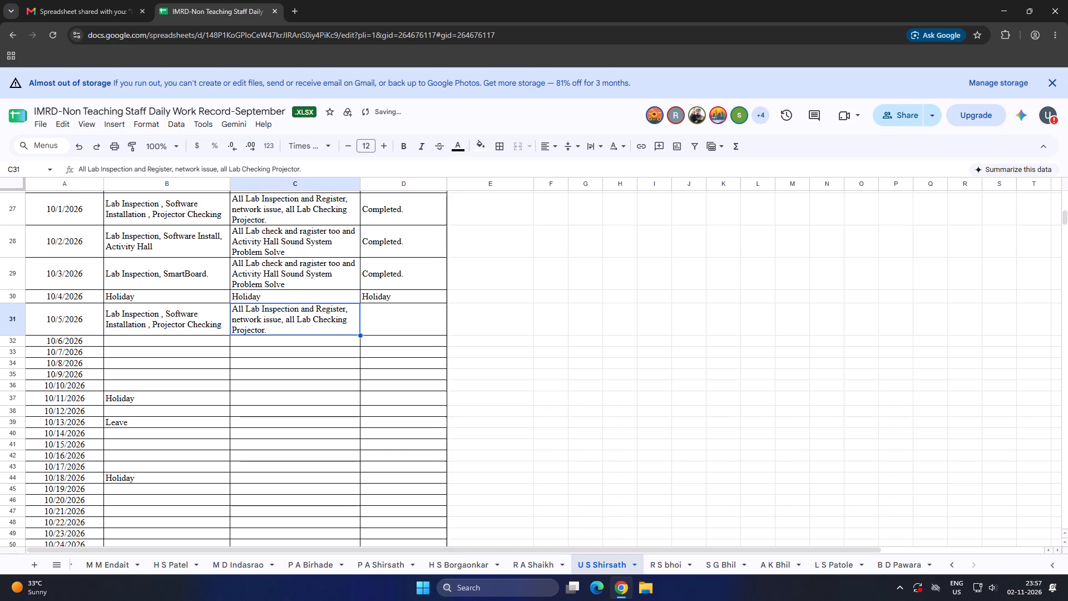
key("Left")
key("Right")
key("Right")
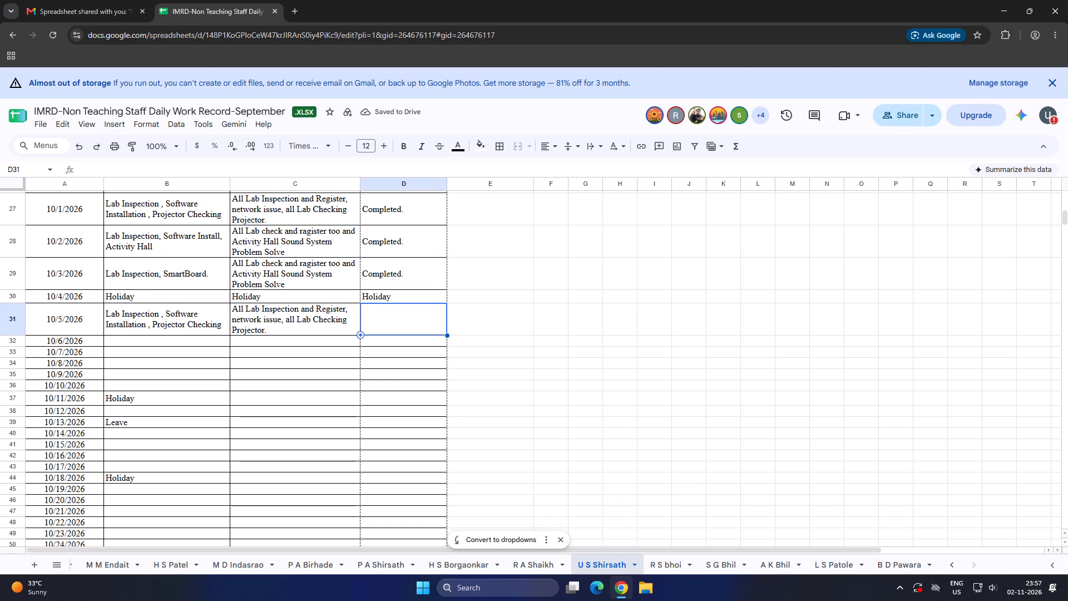
type("COm")
key("BackSpace")
key("BackSpace")
key("BackSpace")
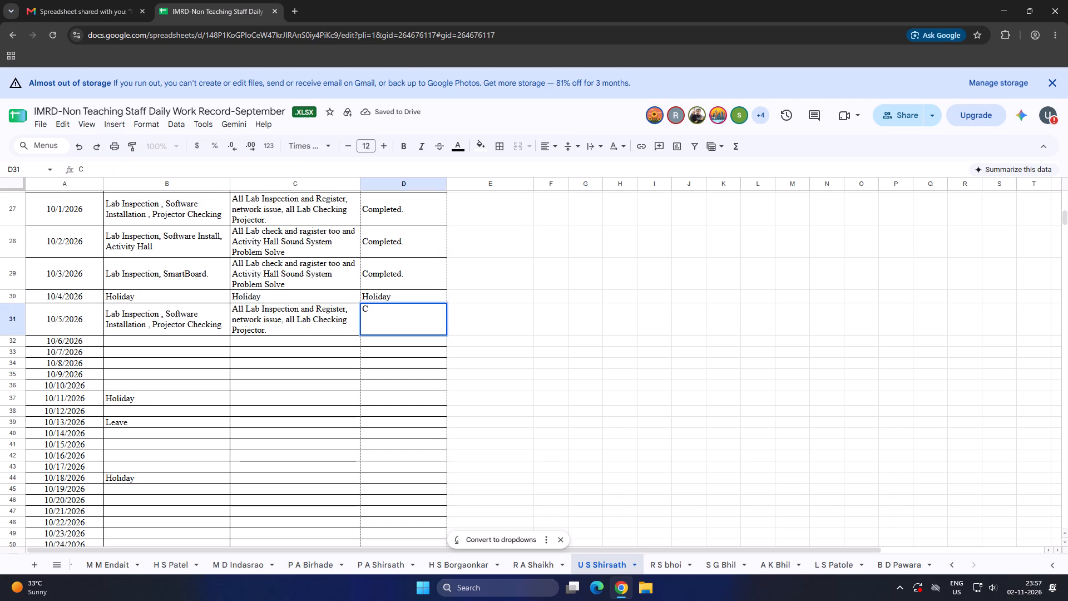
type("om")
key("Down")
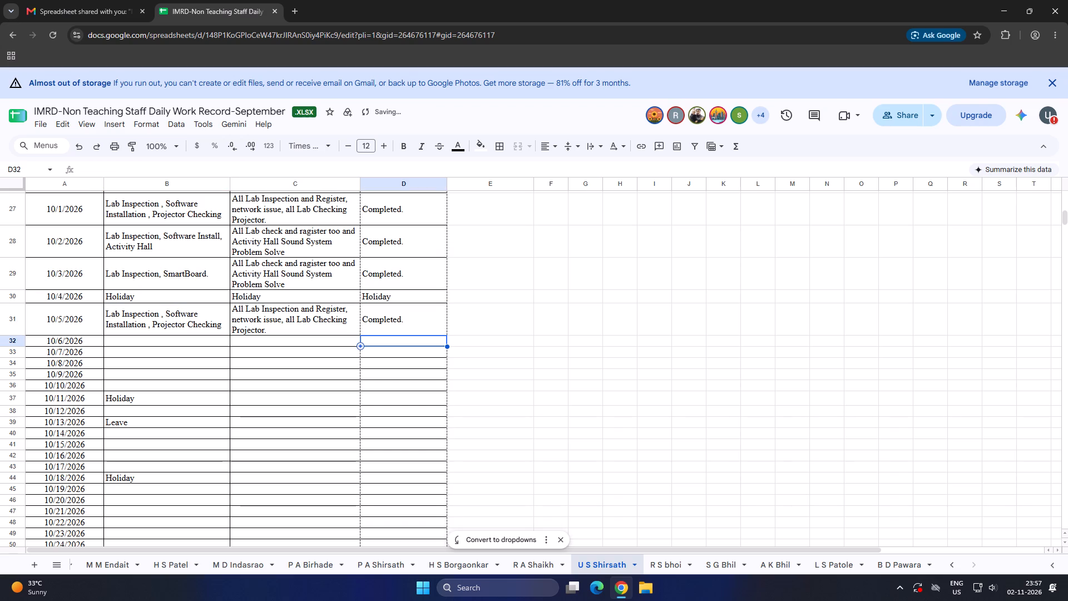
type("Co")
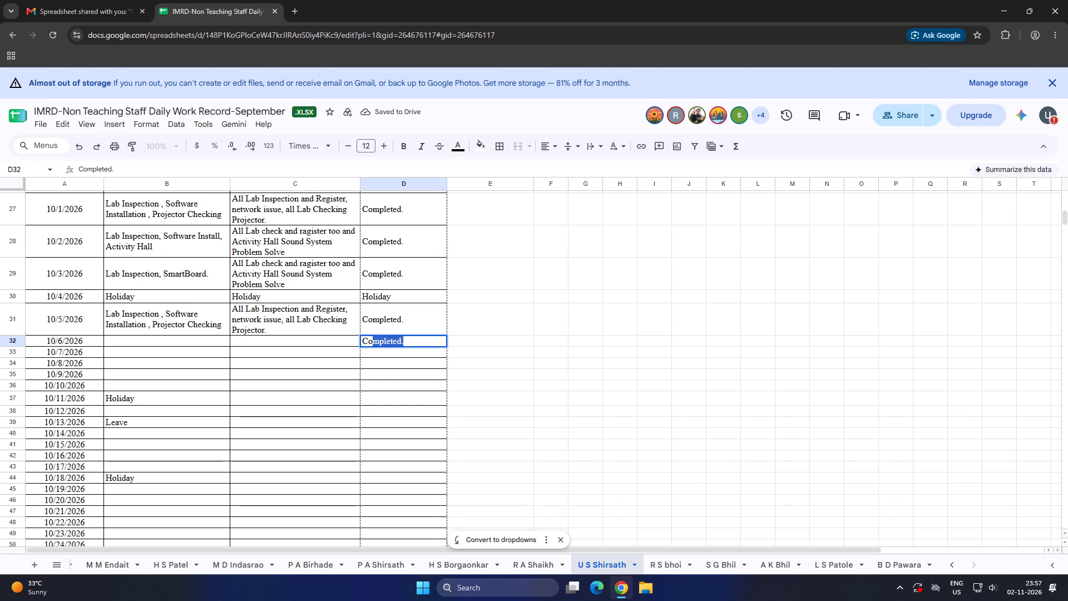
left_click(289, 342)
Copy the 9/21/2026 Work/Activity text "Lab Inspection, check pc" into column B for 10/6/2026.
left_click(197, 332)
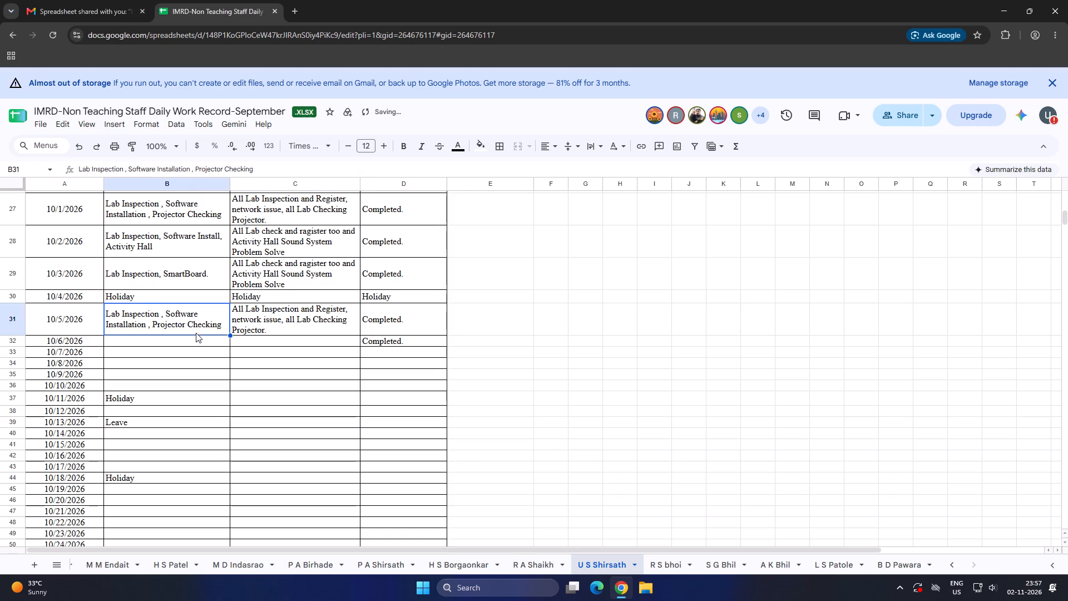
left_click(194, 342)
scroll(145, 288, "up", 19)
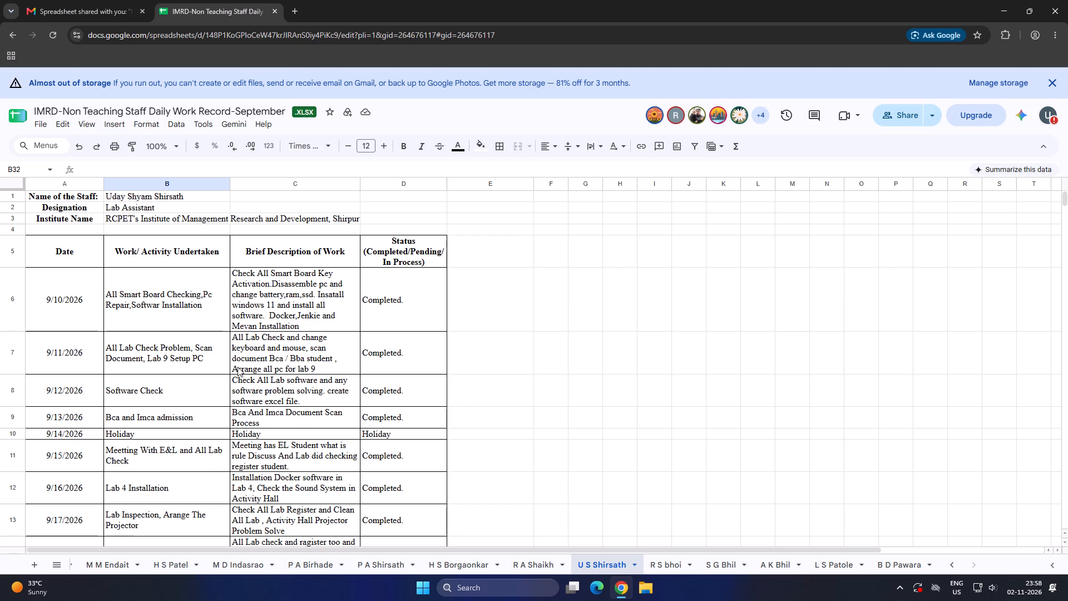
scroll(144, 376, "down", 3)
scroll(159, 318, "down", 4)
scroll(153, 320, "up", 1)
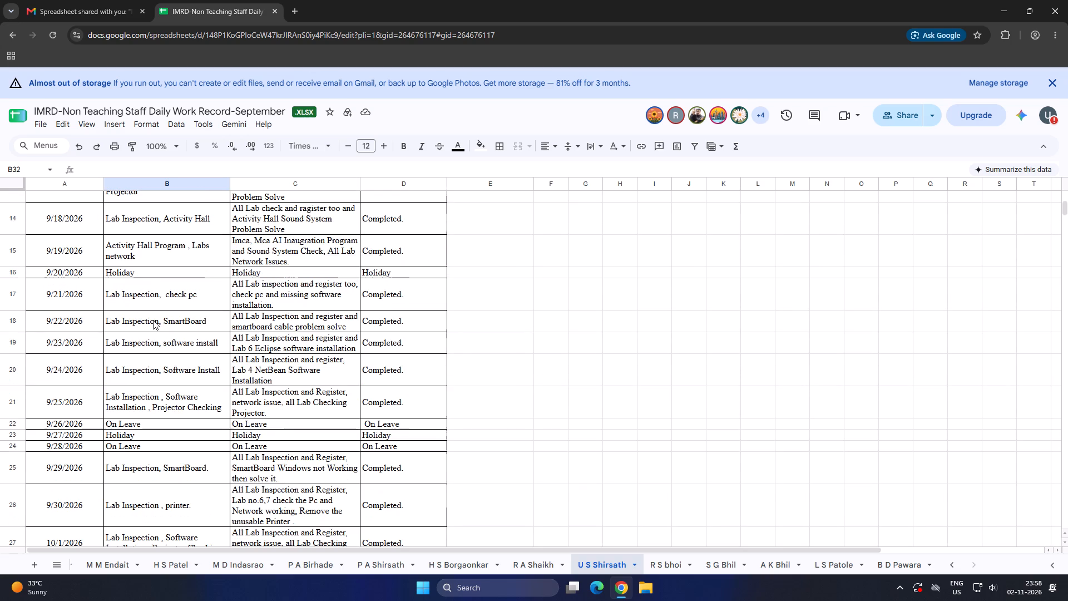
left_click(180, 322)
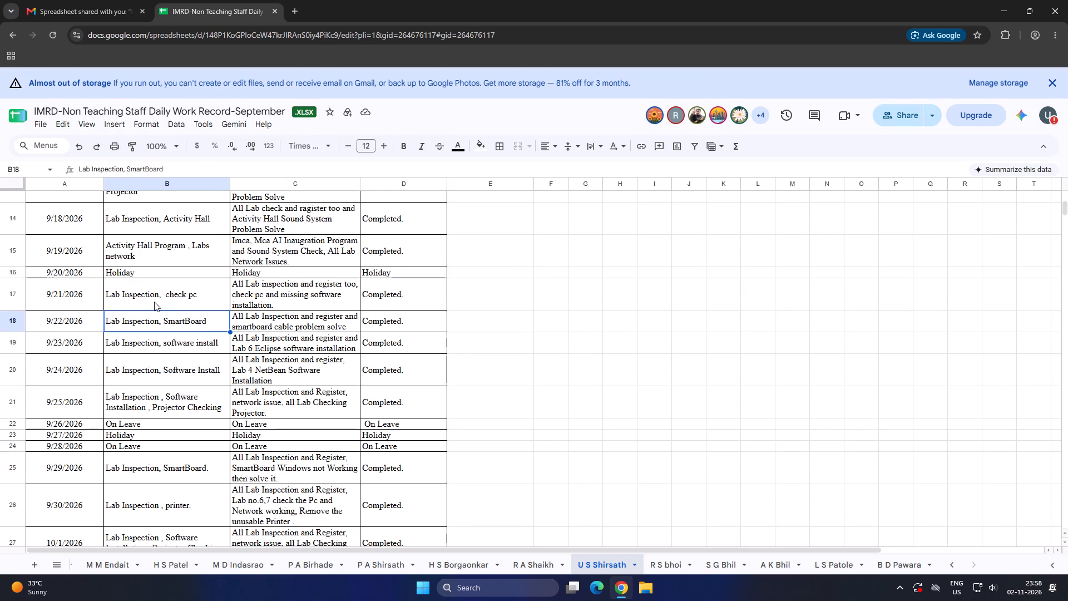
left_click(154, 300)
right_click(162, 293)
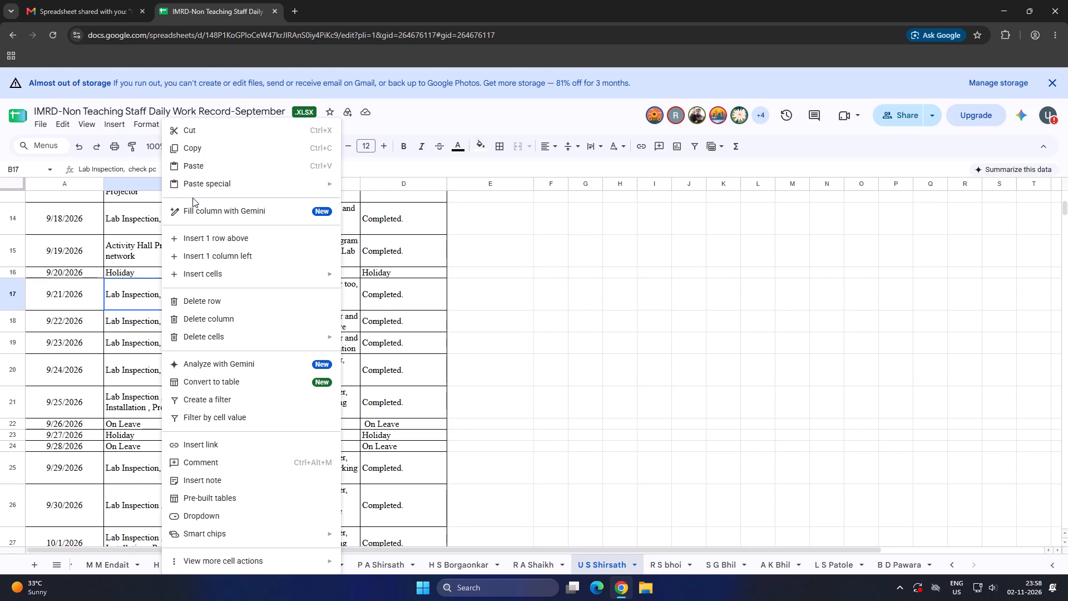
left_click(195, 146)
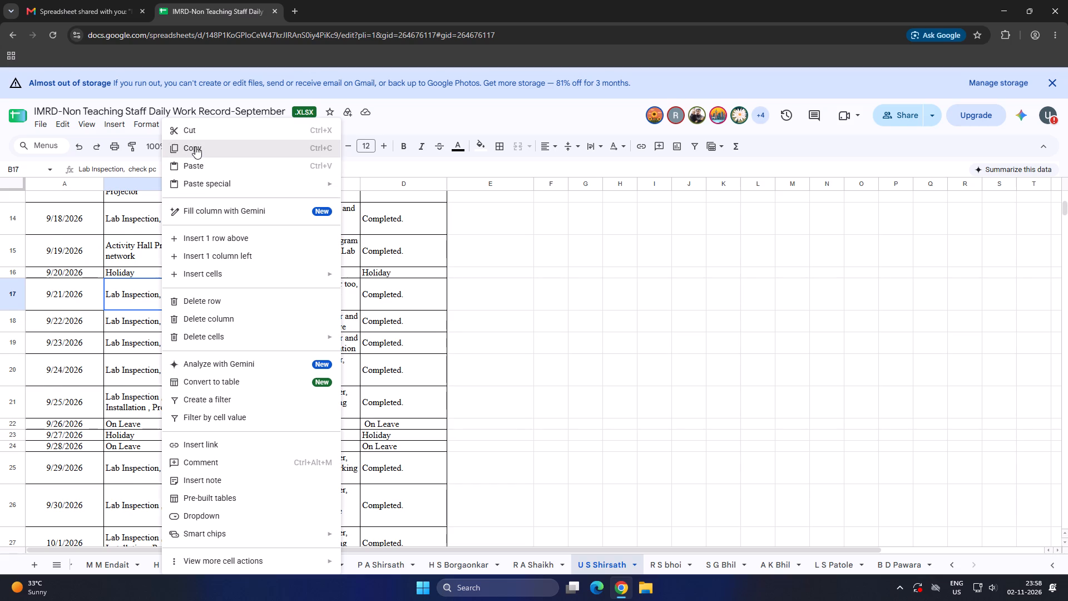
scroll(186, 176, "down", 7)
left_click(142, 343)
right_click_drag(142, 343, 138, 348)
left_click(170, 170)
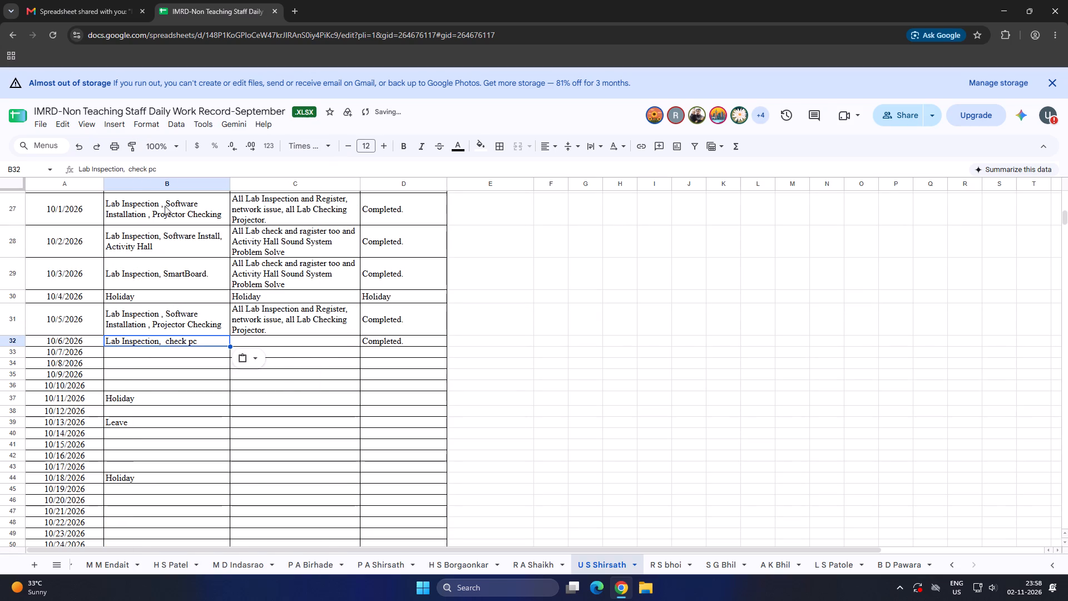
Paste the copied "Lab Inspection, check pc" text into column B for 10/10, 10/8, 10/20, 10/24 and 10/31/2026.
left_click(141, 382)
key("ctrl+v")
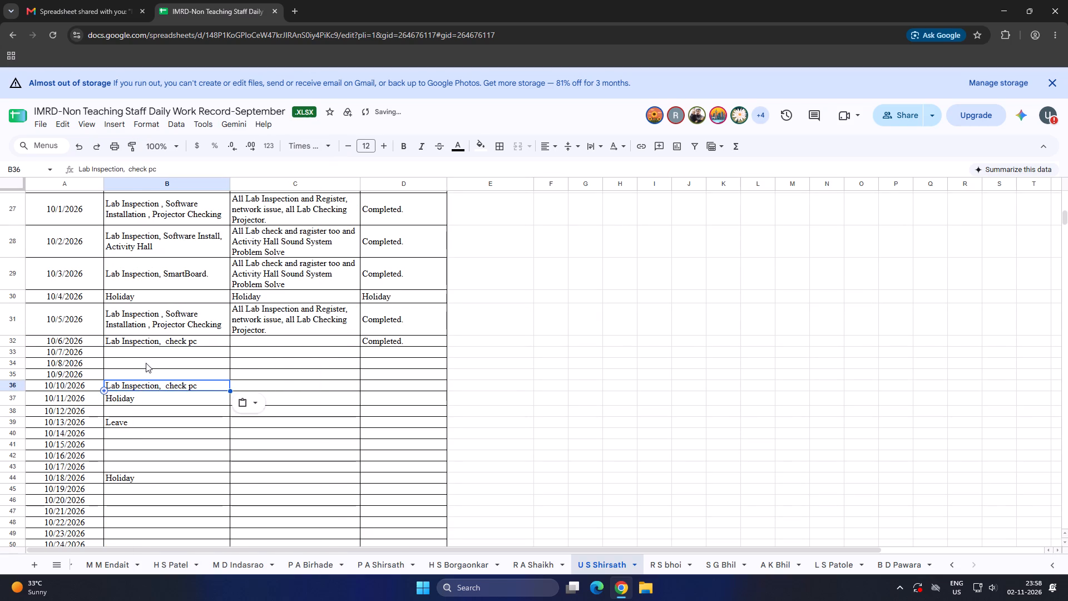
left_click(146, 363)
key("ctrl+v")
scroll(156, 459, "down", 1)
left_click(148, 444)
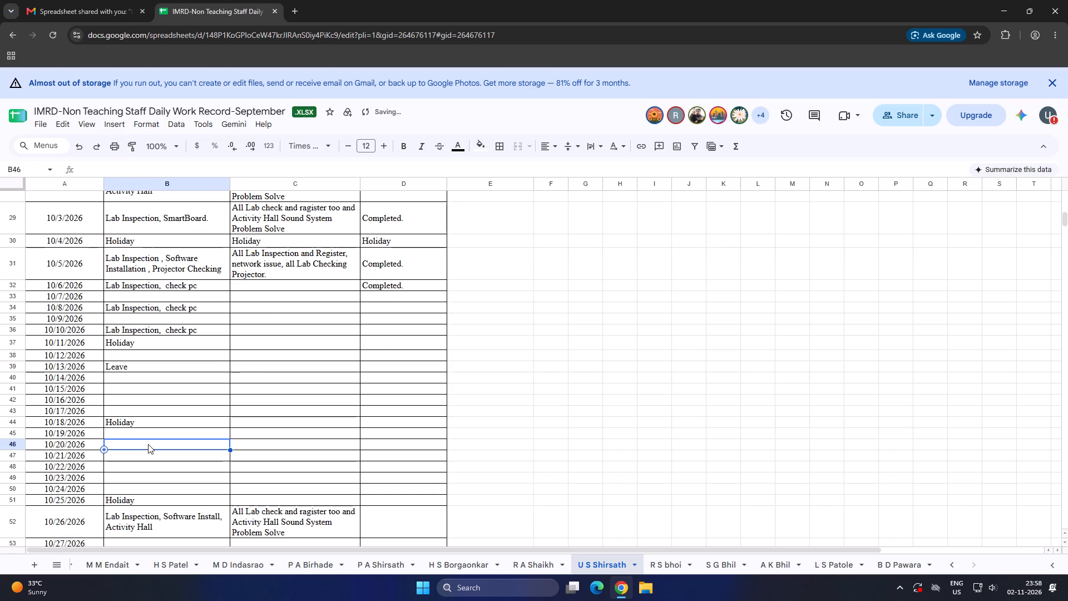
key("ctrl+v")
left_click(143, 437)
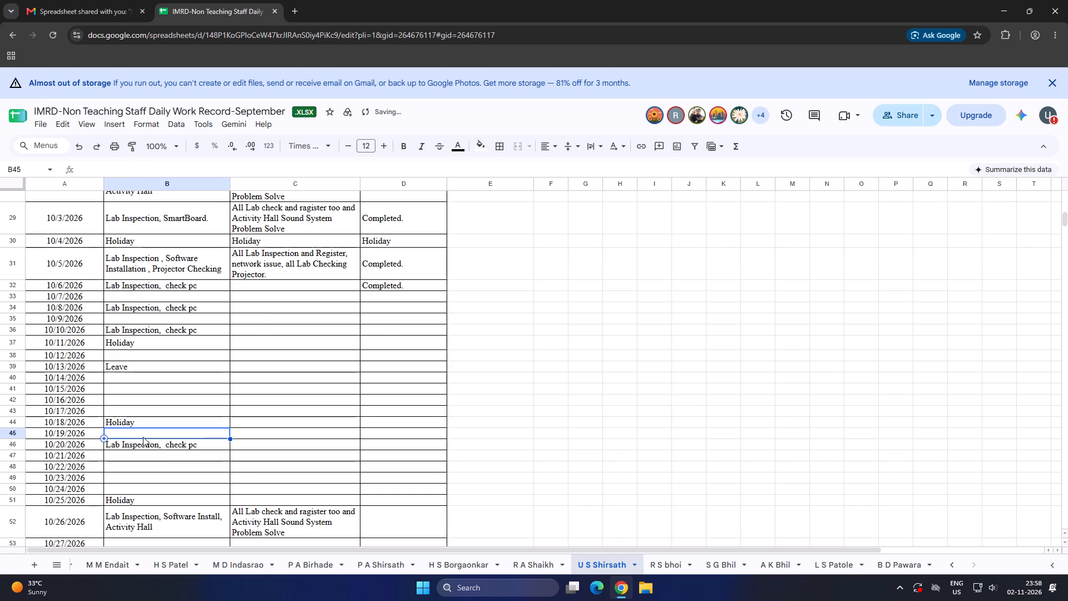
left_click(139, 483)
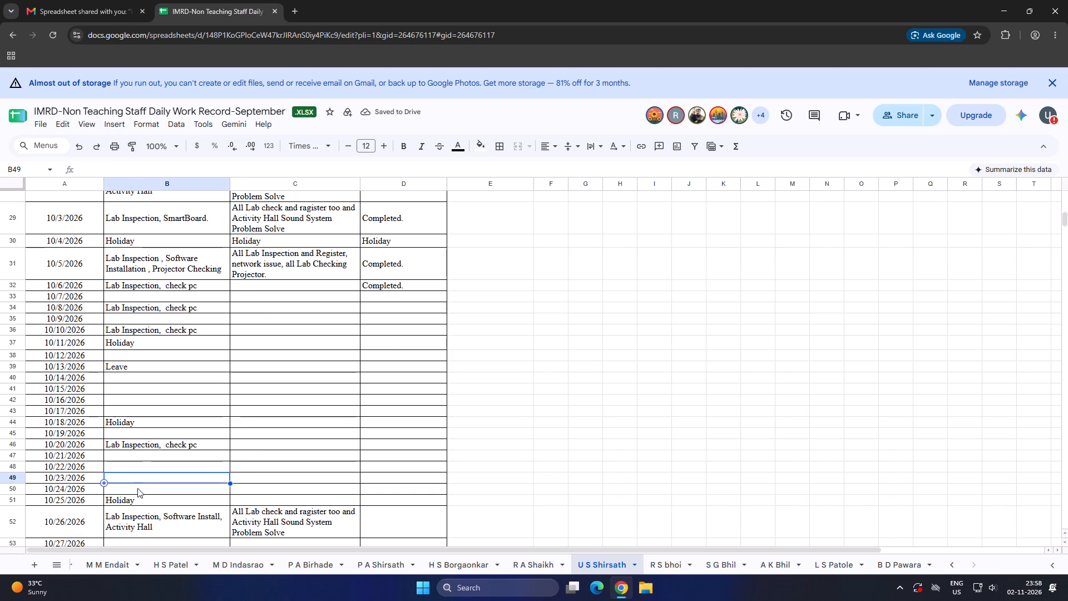
left_click(137, 488)
key("ctrl+v")
scroll(186, 460, "down", 4)
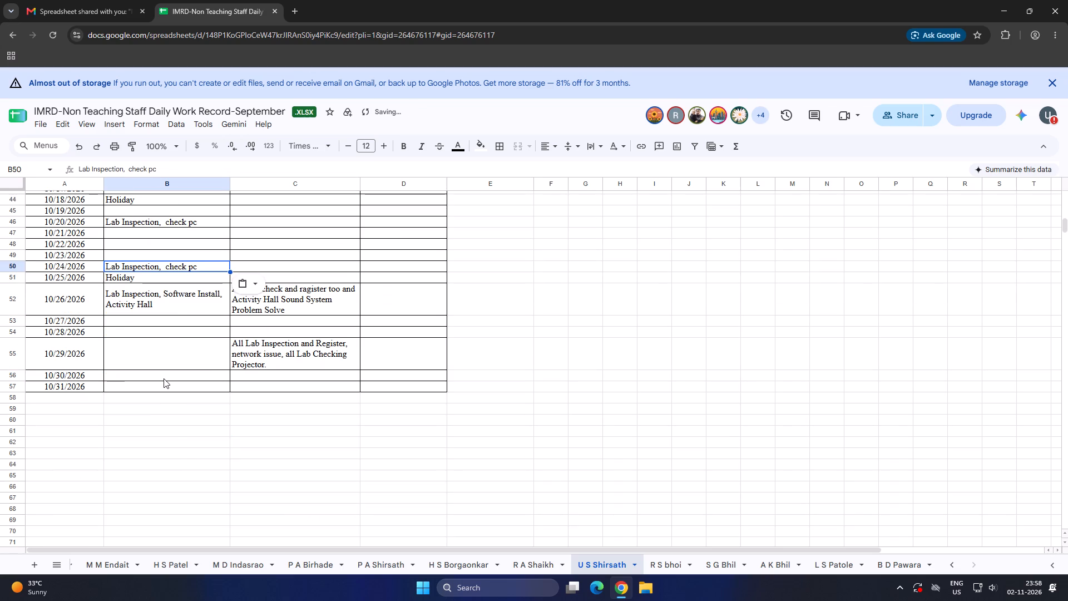
left_click(164, 378)
left_click(166, 386)
key("ctrl+v")
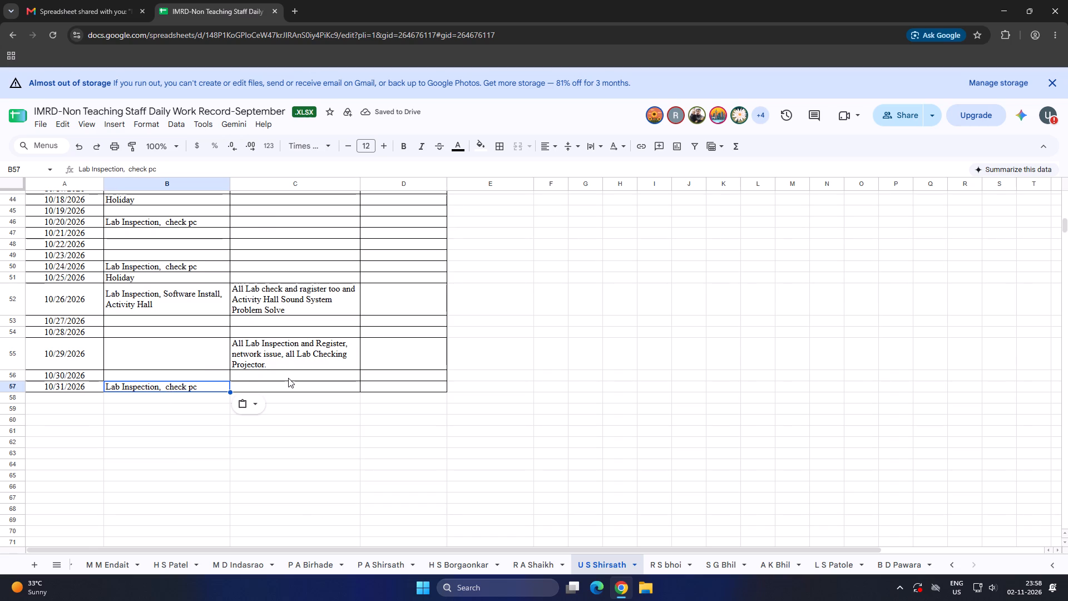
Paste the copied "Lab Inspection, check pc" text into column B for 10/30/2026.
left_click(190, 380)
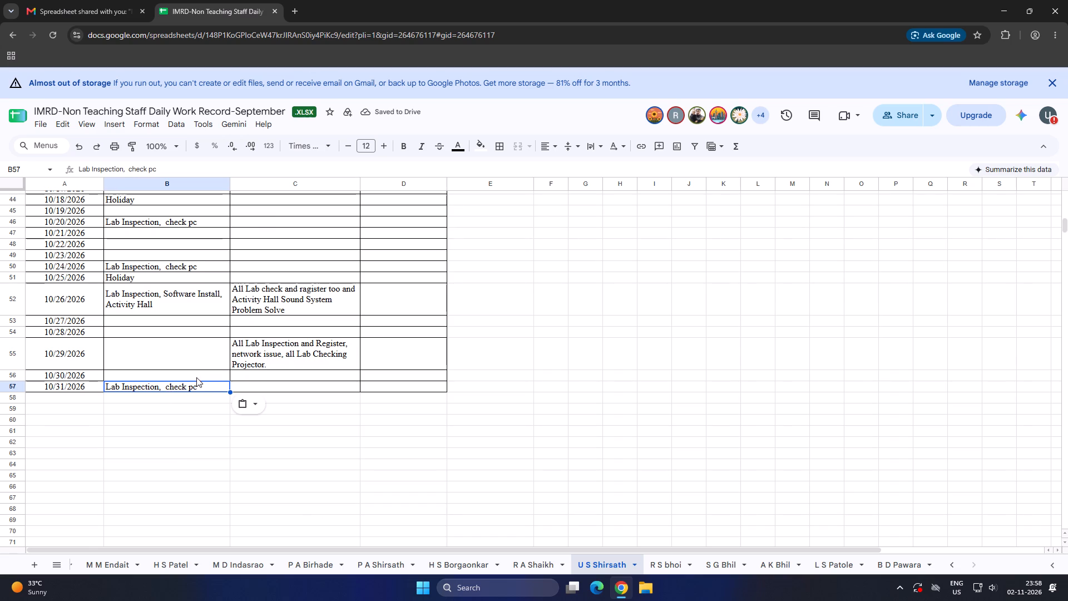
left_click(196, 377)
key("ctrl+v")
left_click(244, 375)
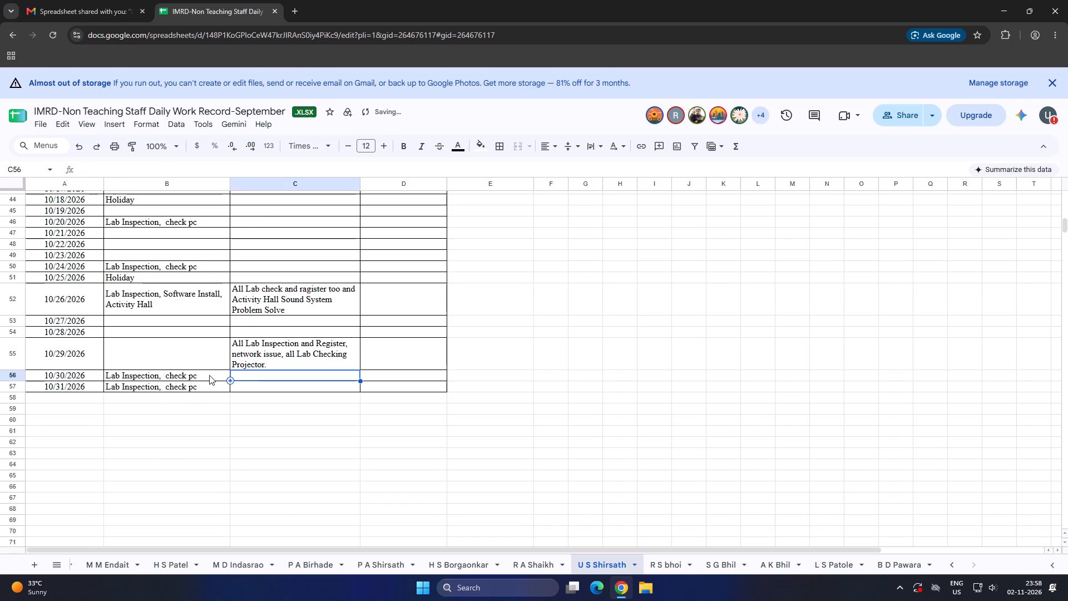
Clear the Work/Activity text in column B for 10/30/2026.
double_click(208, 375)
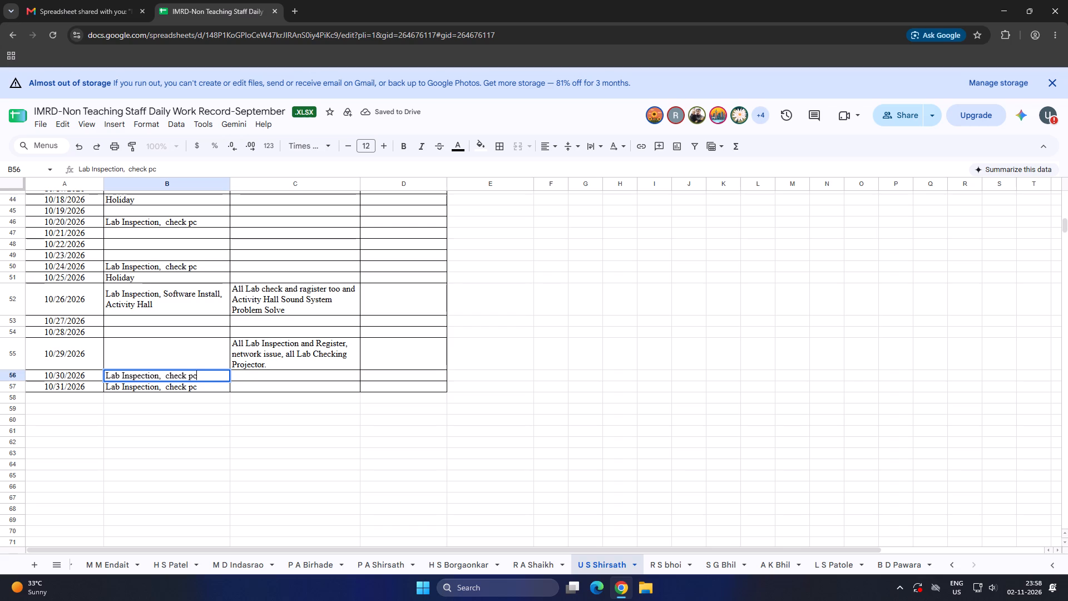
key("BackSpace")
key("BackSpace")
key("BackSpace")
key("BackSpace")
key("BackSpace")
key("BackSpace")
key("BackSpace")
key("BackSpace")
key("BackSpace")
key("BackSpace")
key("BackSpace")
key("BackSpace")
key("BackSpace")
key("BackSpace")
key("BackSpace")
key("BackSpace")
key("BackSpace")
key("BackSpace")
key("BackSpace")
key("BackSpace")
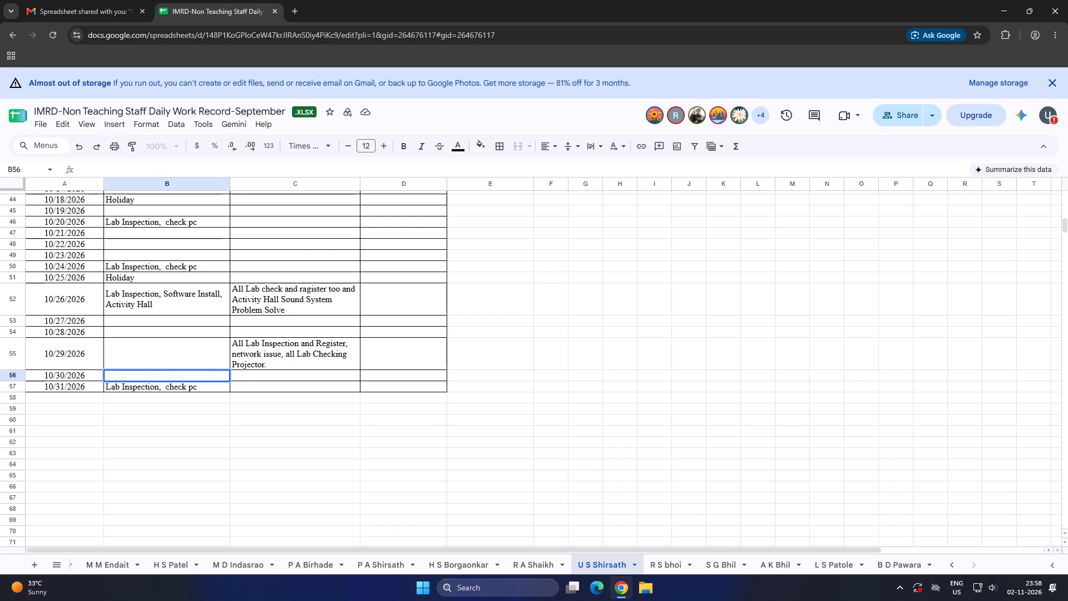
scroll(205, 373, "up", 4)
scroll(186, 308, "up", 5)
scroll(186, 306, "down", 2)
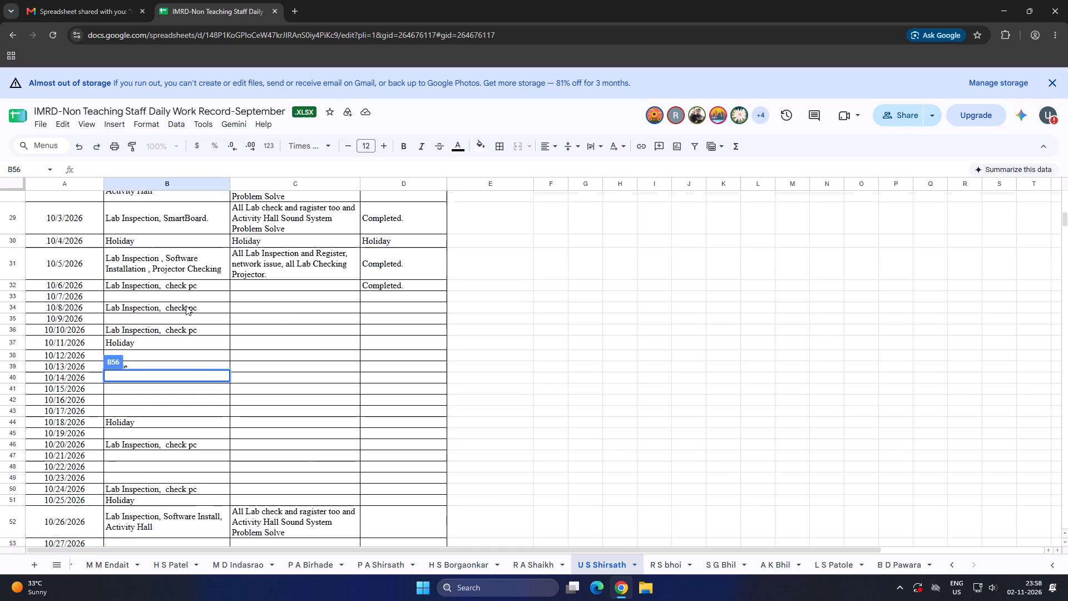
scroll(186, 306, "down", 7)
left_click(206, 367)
Paste the copied "Lab Inspection, check pc" text over the 9/29/2026 description in column C.
scroll(187, 329, "up", 12)
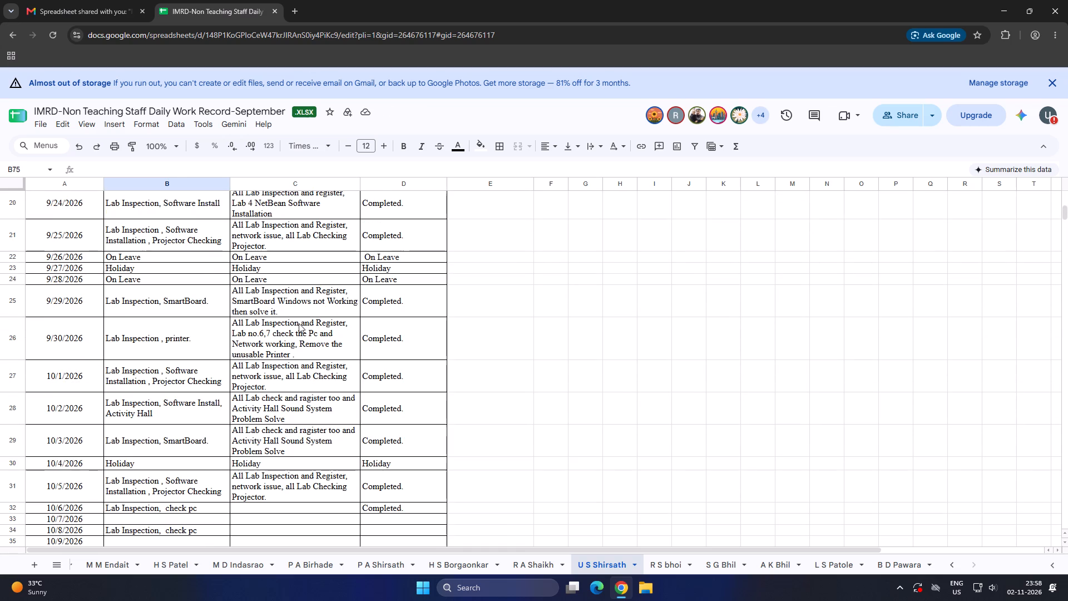
right_click(254, 298)
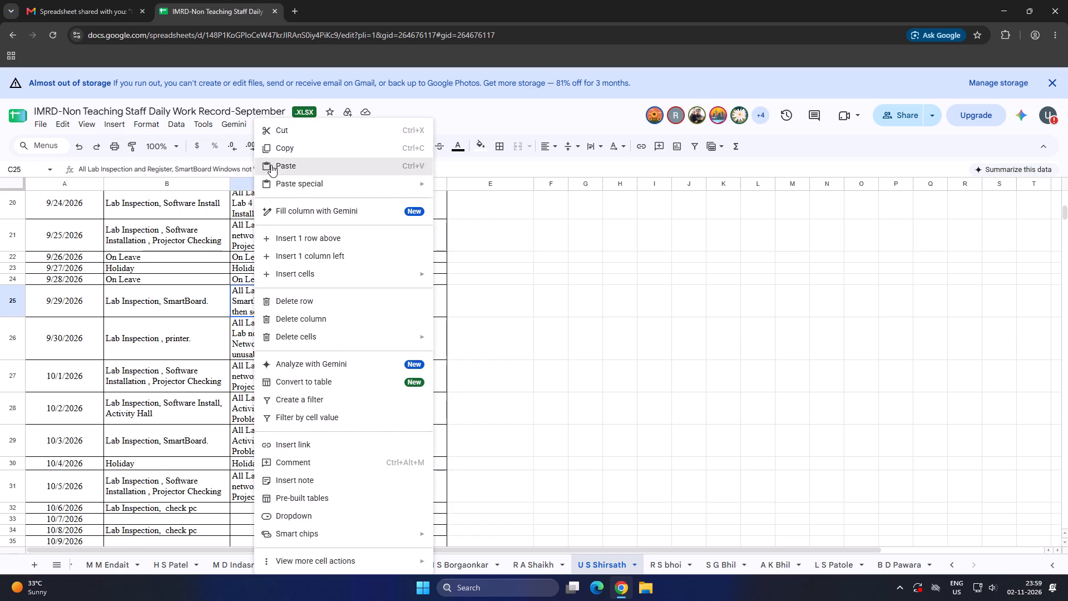
left_click(271, 165)
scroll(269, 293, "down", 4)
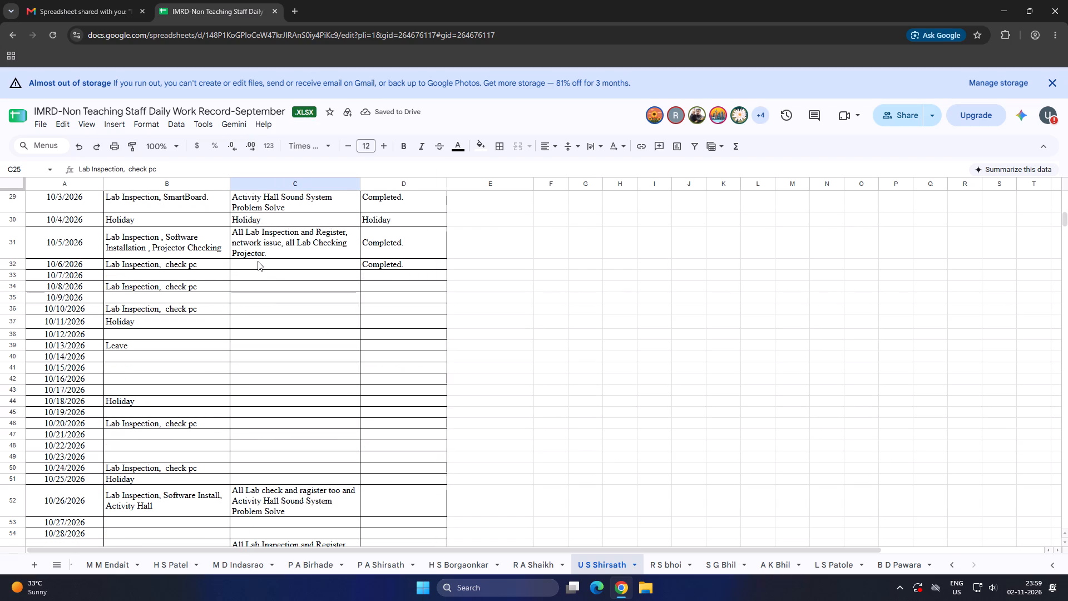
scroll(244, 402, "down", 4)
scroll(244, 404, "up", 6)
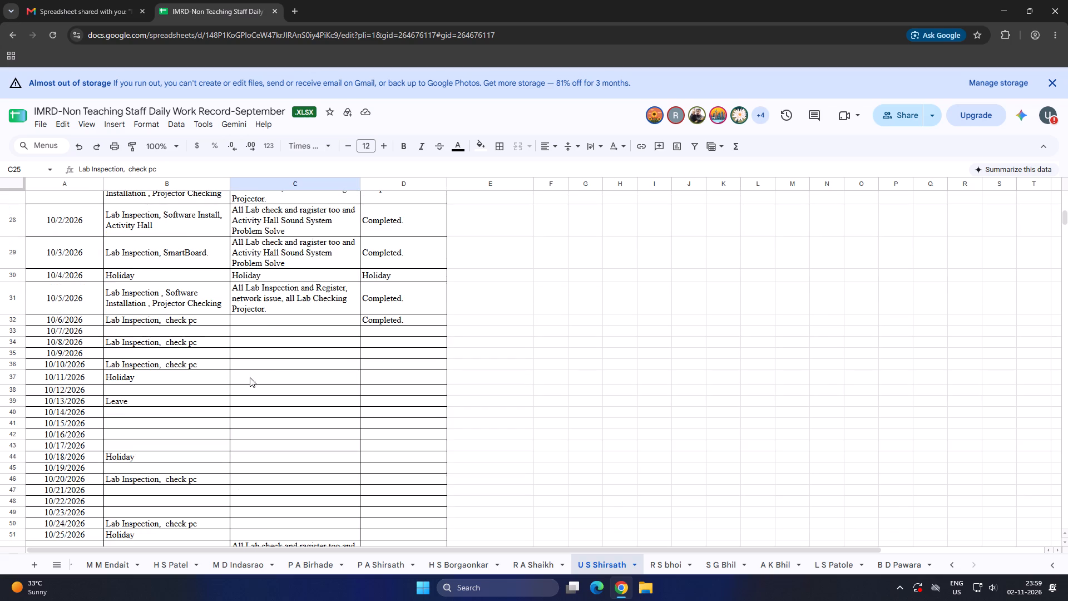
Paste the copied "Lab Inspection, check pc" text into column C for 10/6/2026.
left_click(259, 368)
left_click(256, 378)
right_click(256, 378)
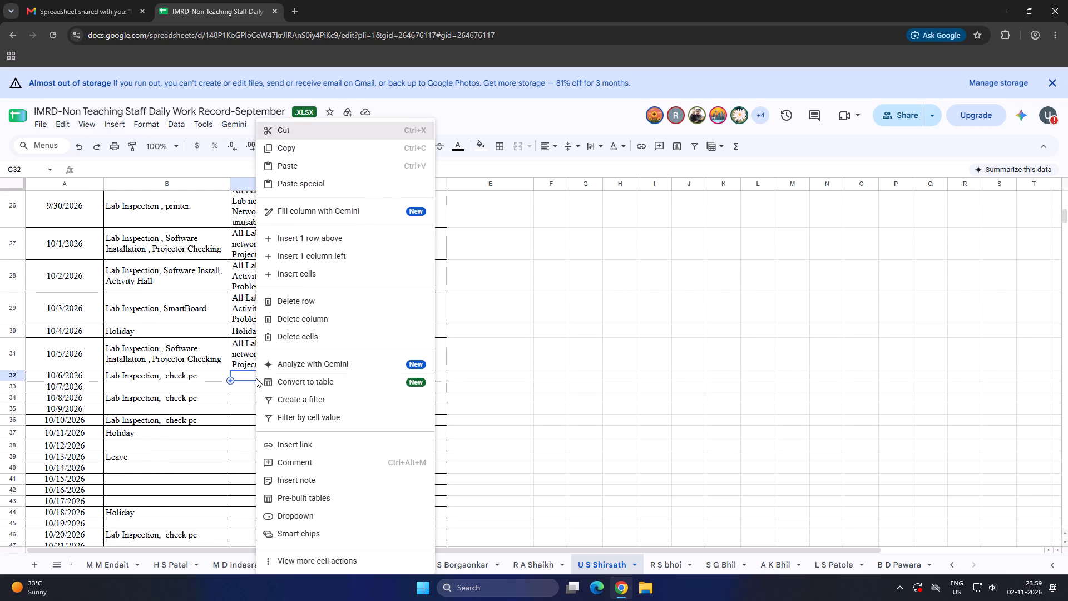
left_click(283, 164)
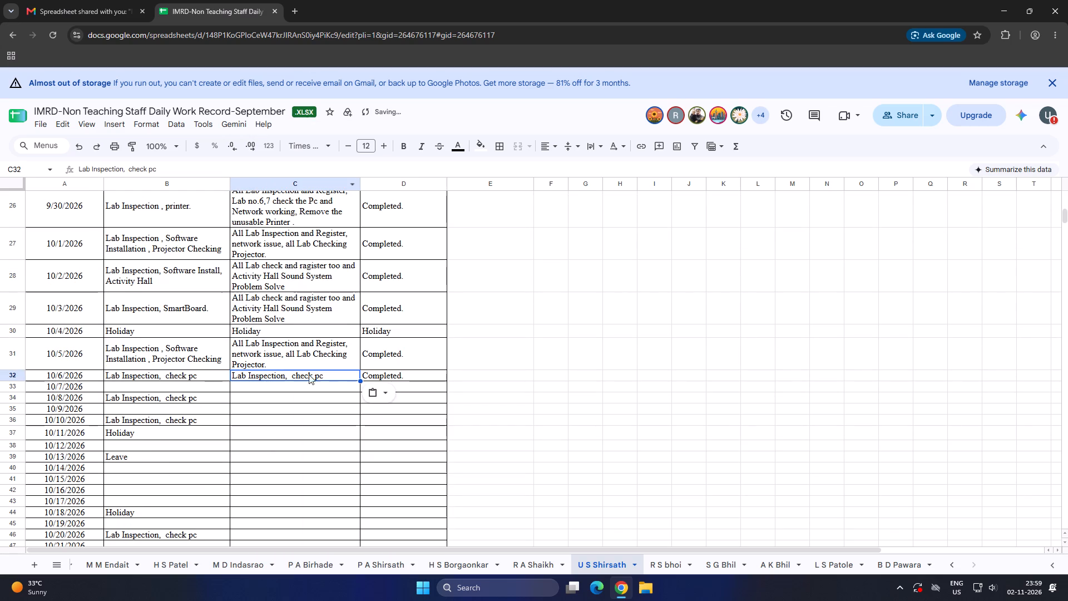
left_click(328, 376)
Copy the 9/22/2026 smartboard cable description and paste it over the column C text for 10/6/2026.
scroll(328, 376, "up", 4)
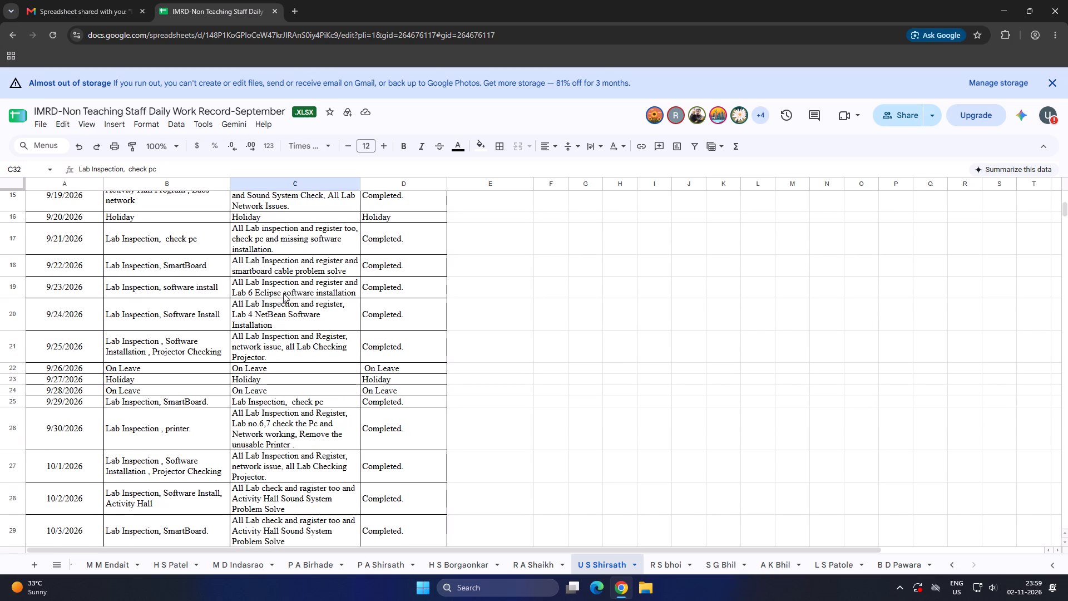
scroll(288, 235, "up", 1)
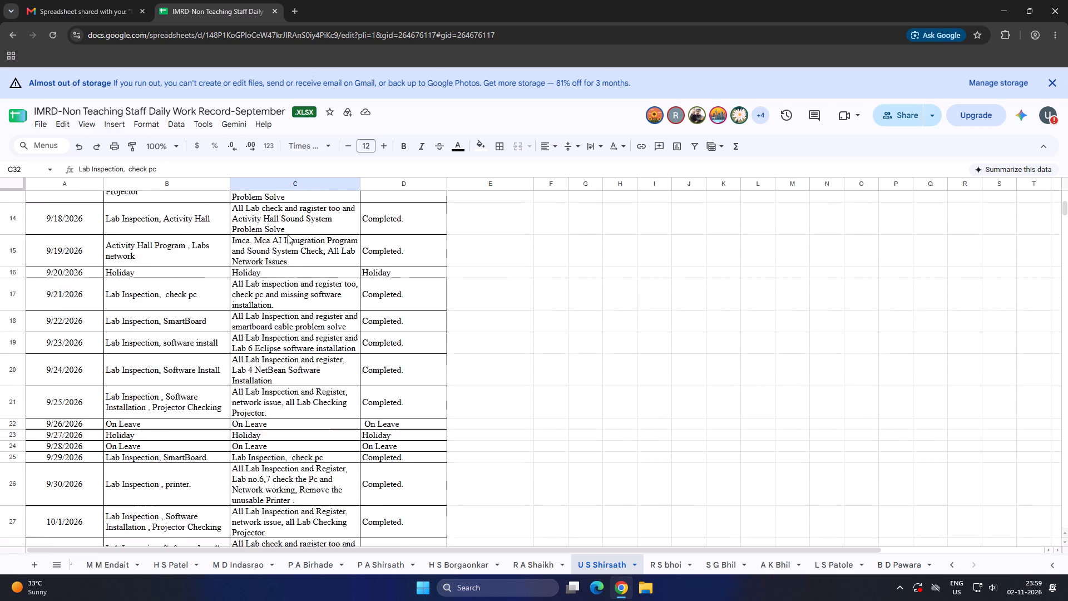
scroll(288, 235, "up", 1)
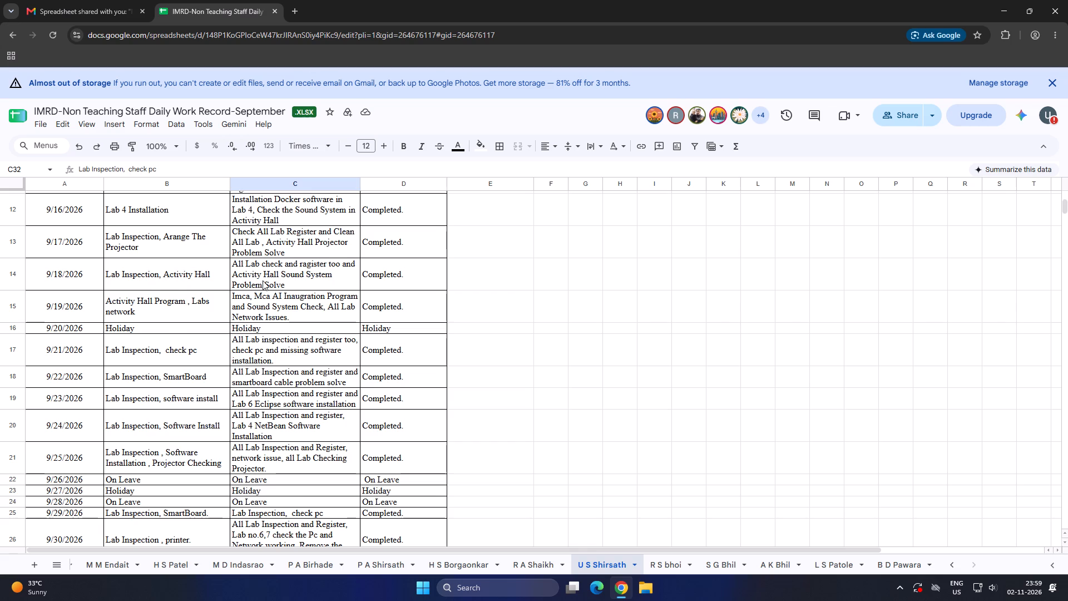
scroll(301, 271, "up", 2)
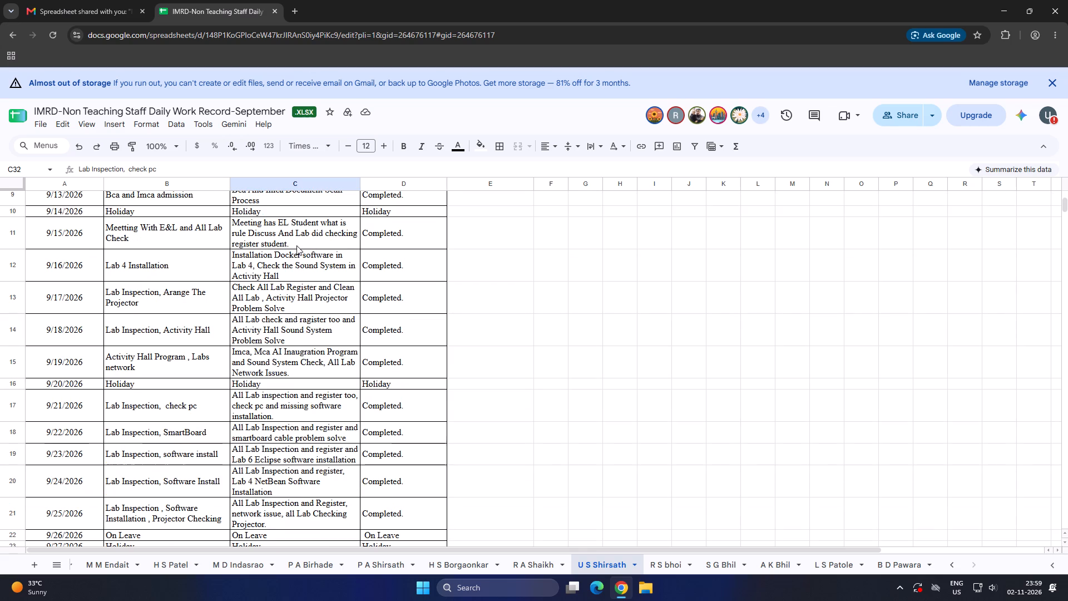
scroll(301, 233, "up", 2)
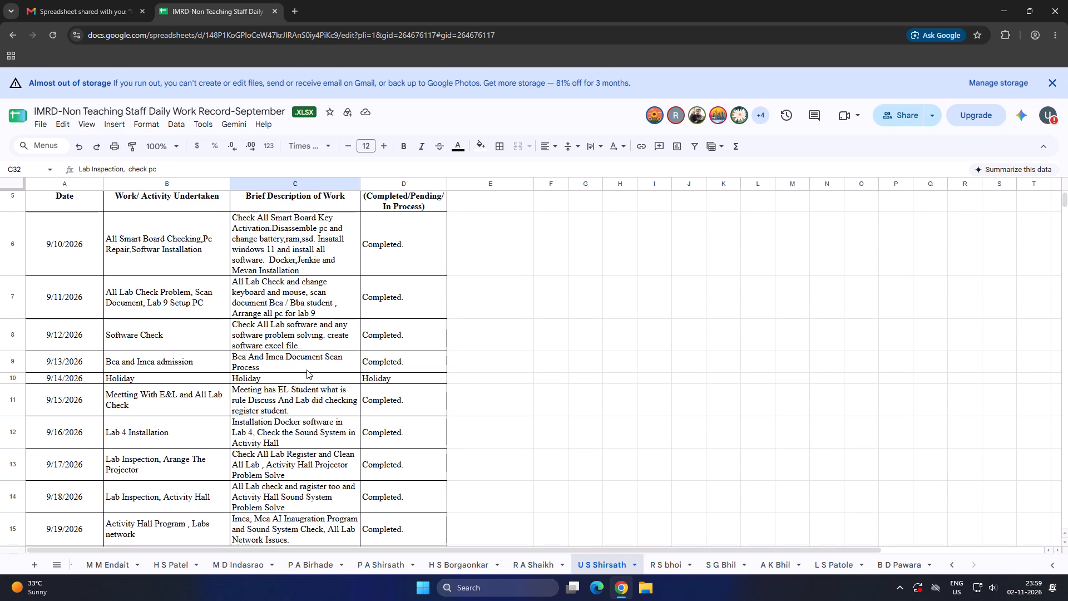
scroll(299, 440, "down", 2)
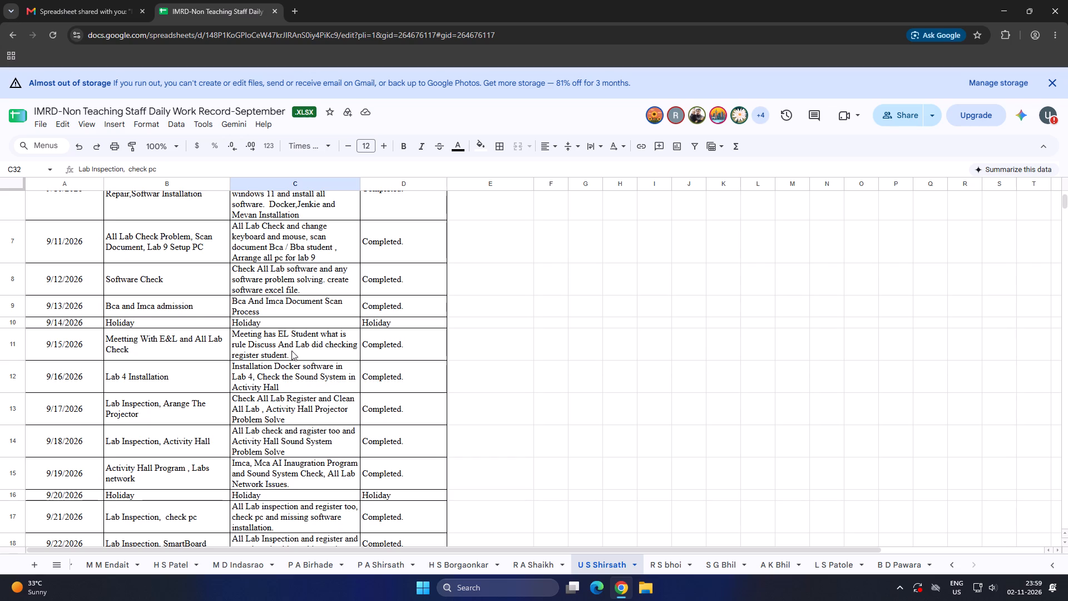
scroll(290, 343, "down", 3)
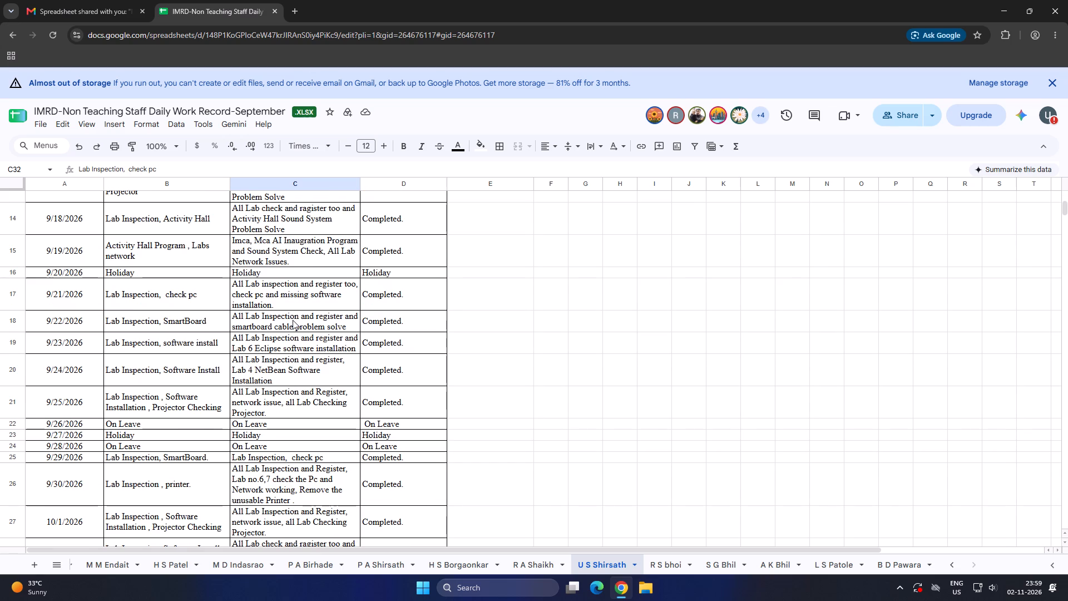
left_click(293, 323)
right_click(293, 323)
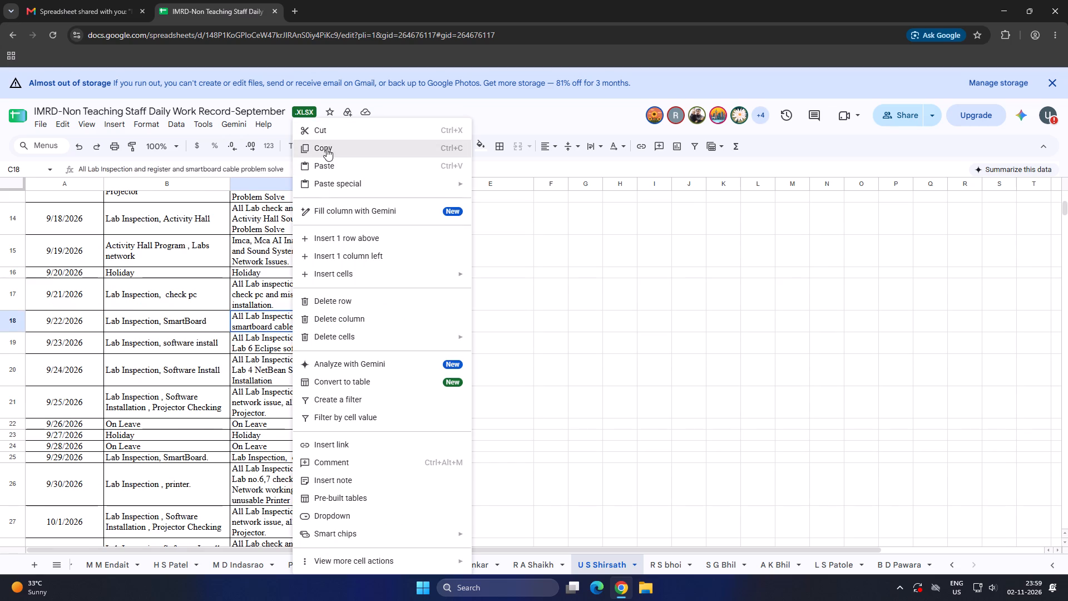
left_click(327, 145)
scroll(309, 360, "down", 5)
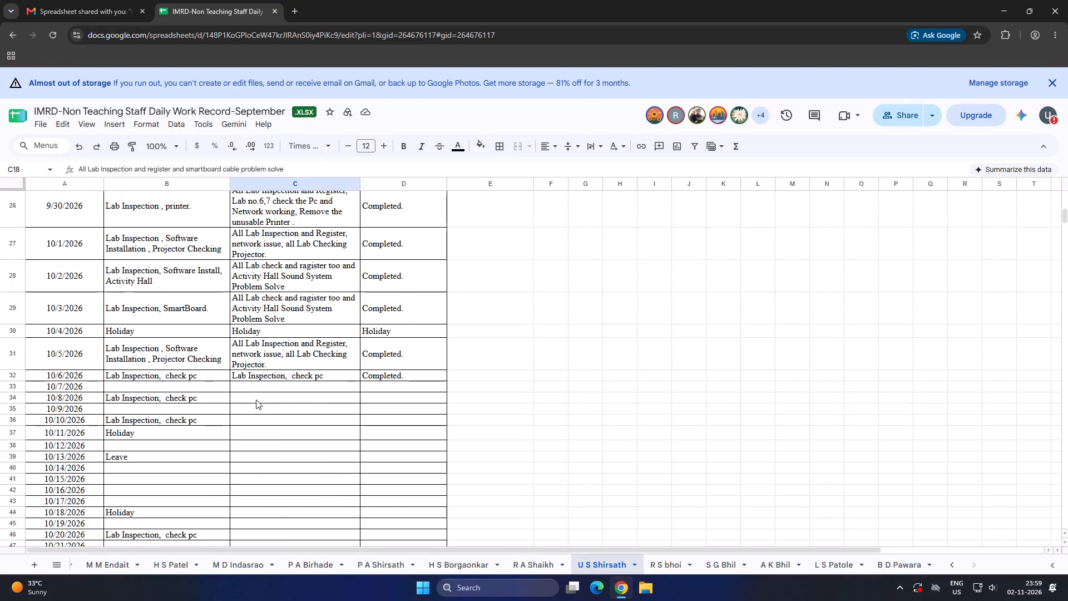
left_click(324, 377)
right_click(324, 377)
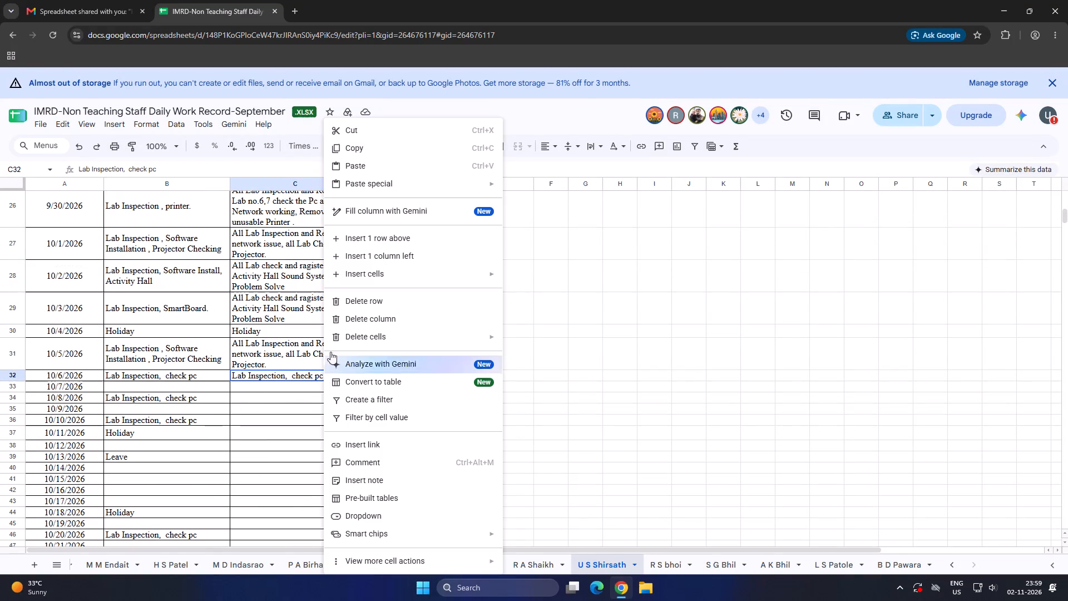
left_click(359, 169)
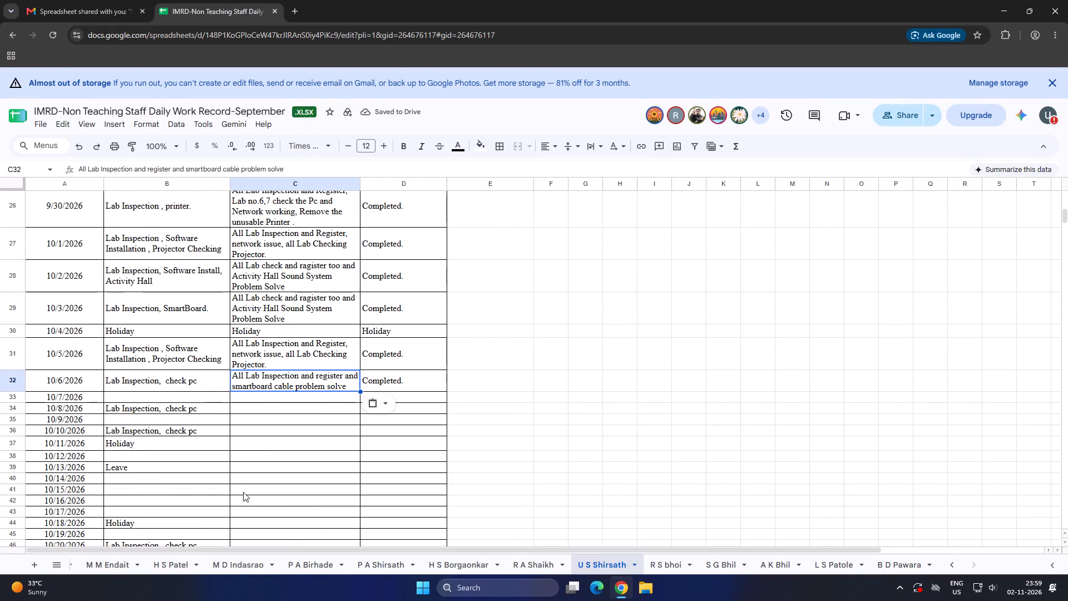
Paste the copied "All Lab Inspection and register and smartboard cable problem solve" description into column C for 10/24/2026.
scroll(237, 513, "down", 2)
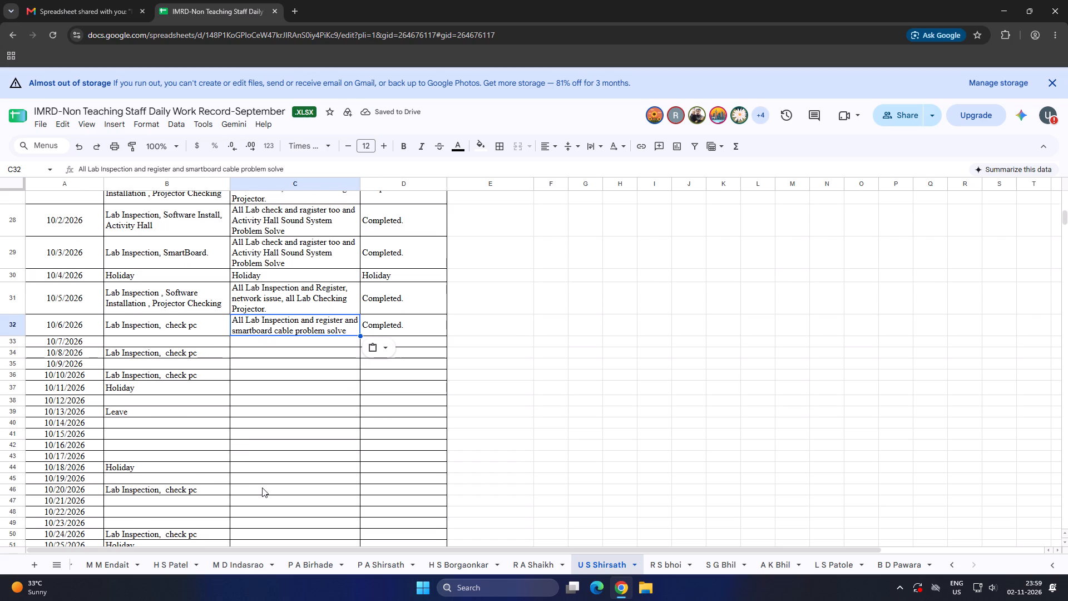
left_click(260, 479)
right_click(260, 479)
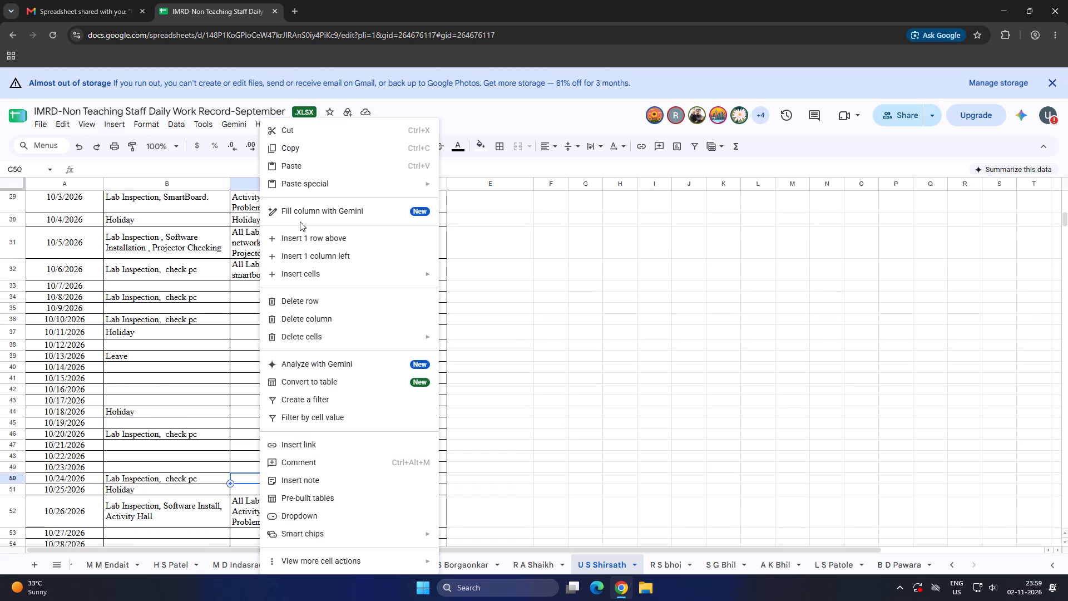
left_click(295, 170)
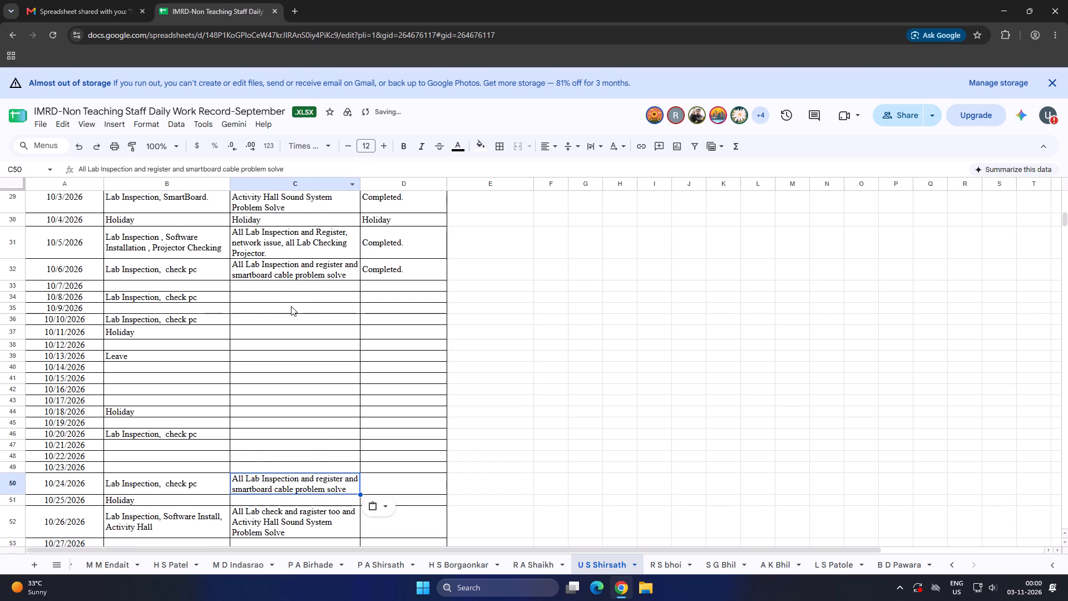
left_click(298, 314)
Replace the 10/13/2026 activity with "On Leave" and enter "On Leave" in its description and status cells too.
left_click(139, 353)
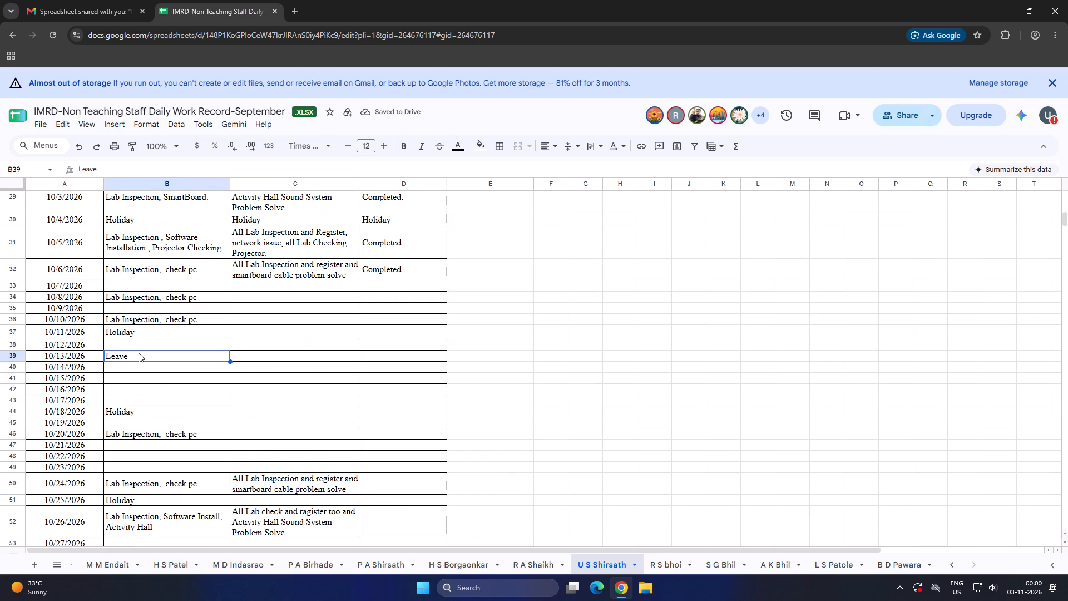
double_click(139, 353)
key("BackSpace")
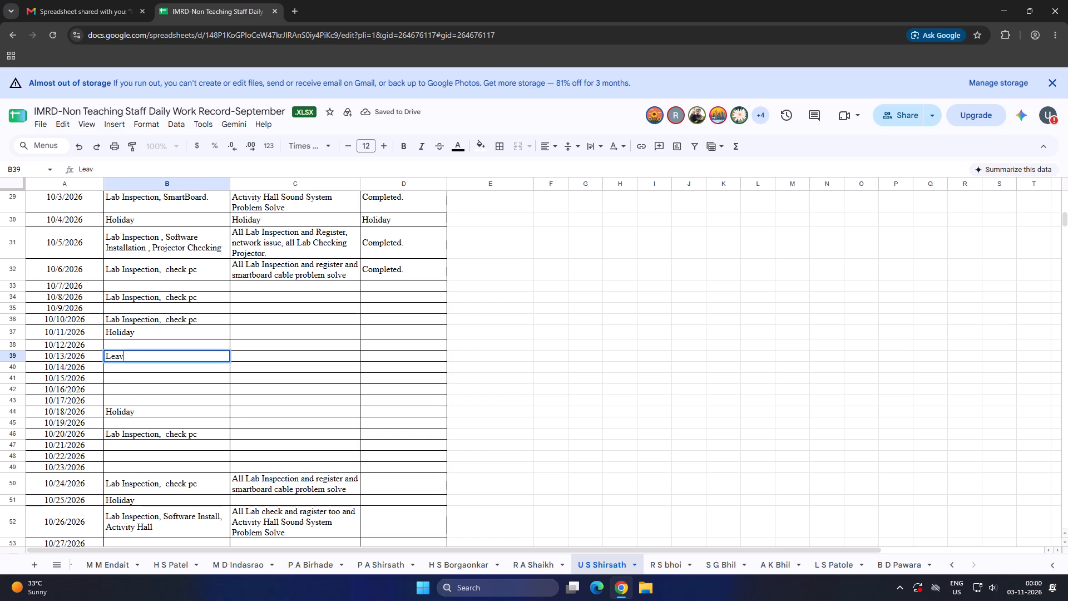
key("BackSpace")
key("BackSpace")
key("BackSpace")
key("BackSpace")
key("BackSpace")
type("On Leave")
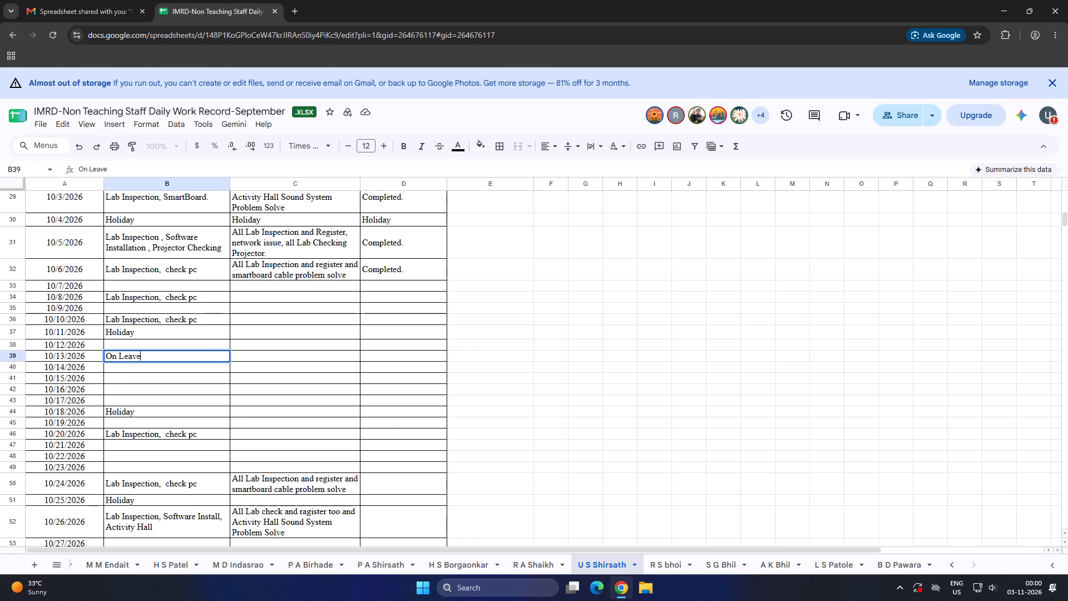
key("Tab")
type("ON")
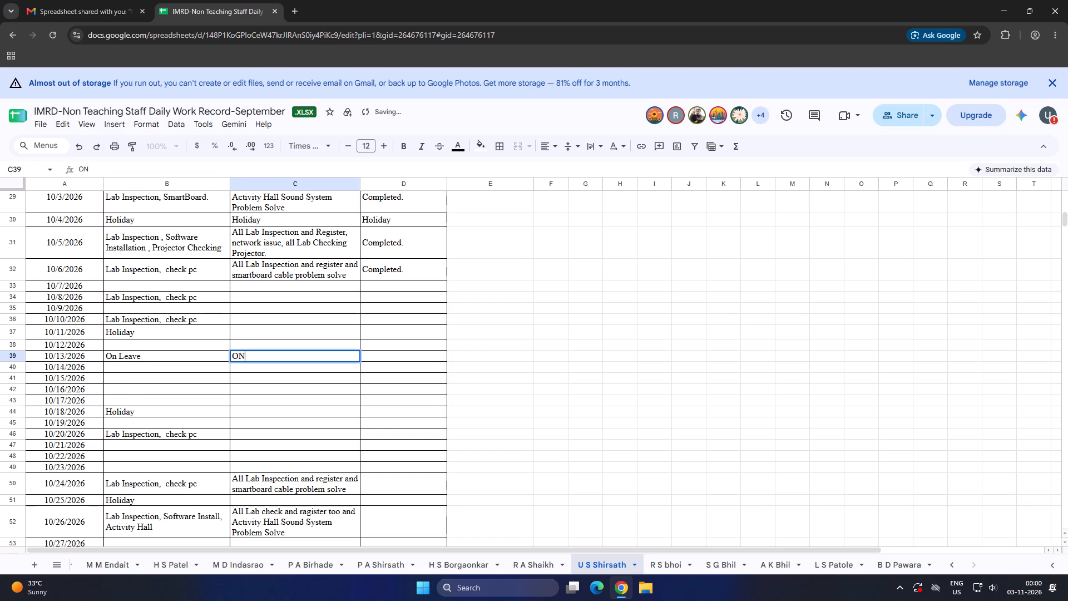
key("BackSpace")
type("n Lea")
type("ve")
key("Tab")
type("ON")
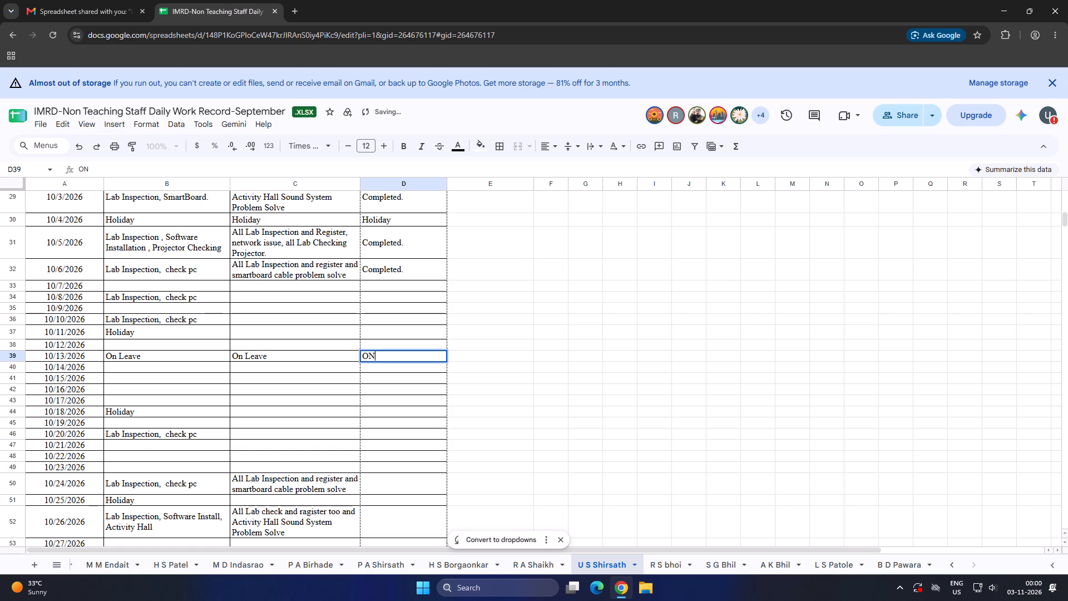
key("space")
key("BackSpace")
key("BackSpace")
type("n")
key("space")
type("Leave")
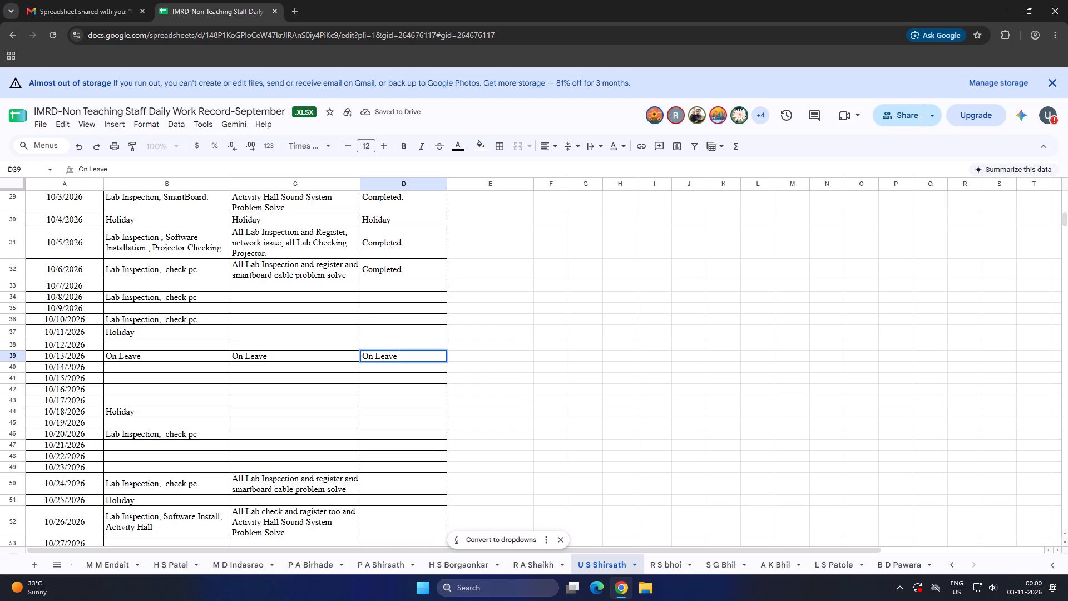
left_click(166, 280)
Examine the existing entries above the empty 10/7/2026 row for text to reuse.
left_click(166, 285)
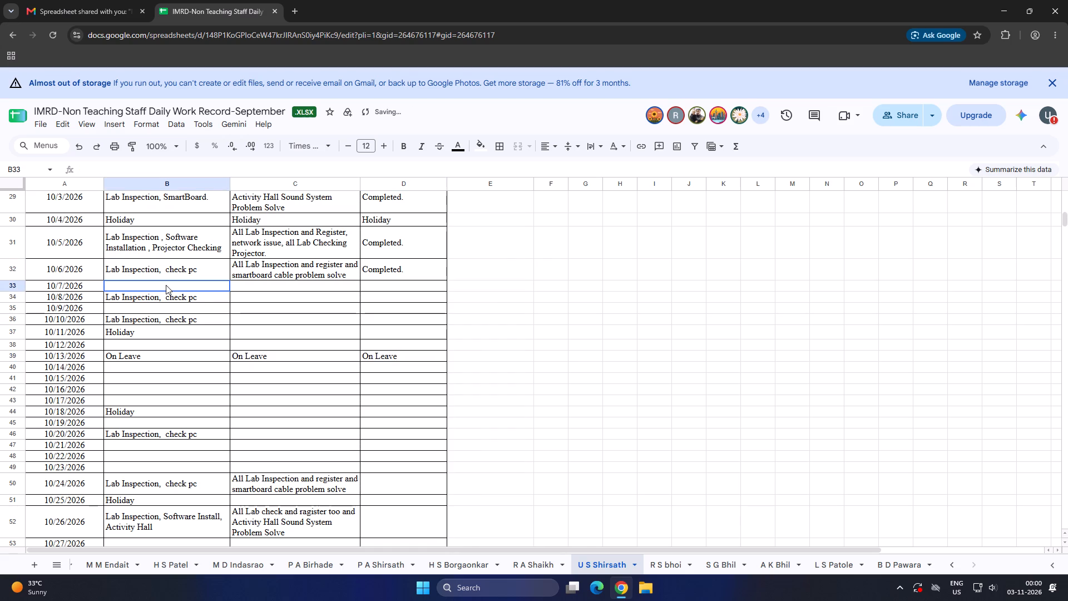
scroll(166, 285, "up", 2)
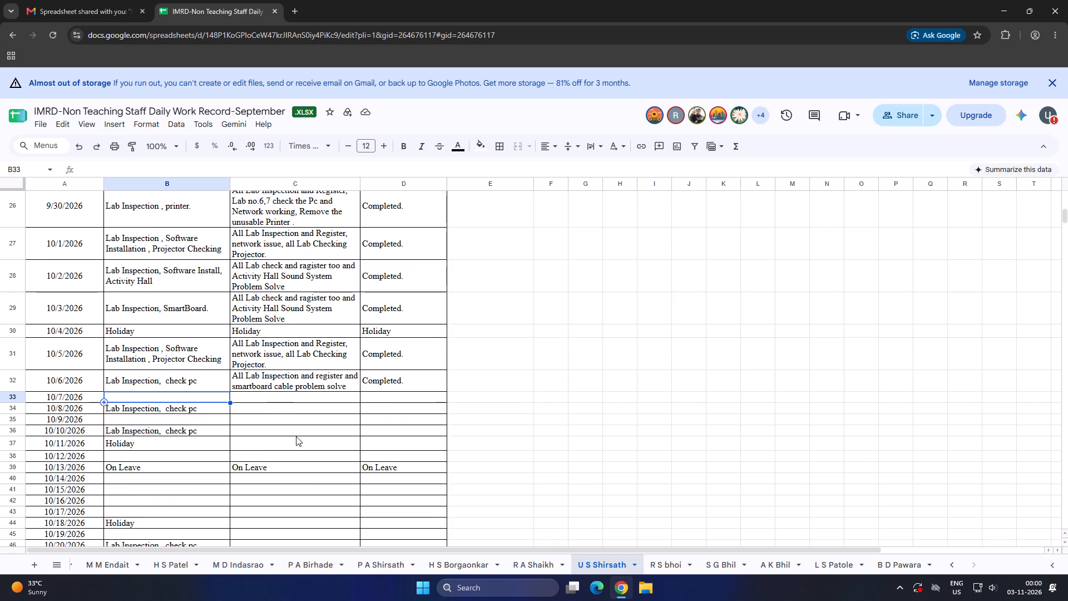
scroll(311, 488, "down", 5)
scroll(310, 456, "up", 5)
left_click(256, 404)
left_click(249, 397)
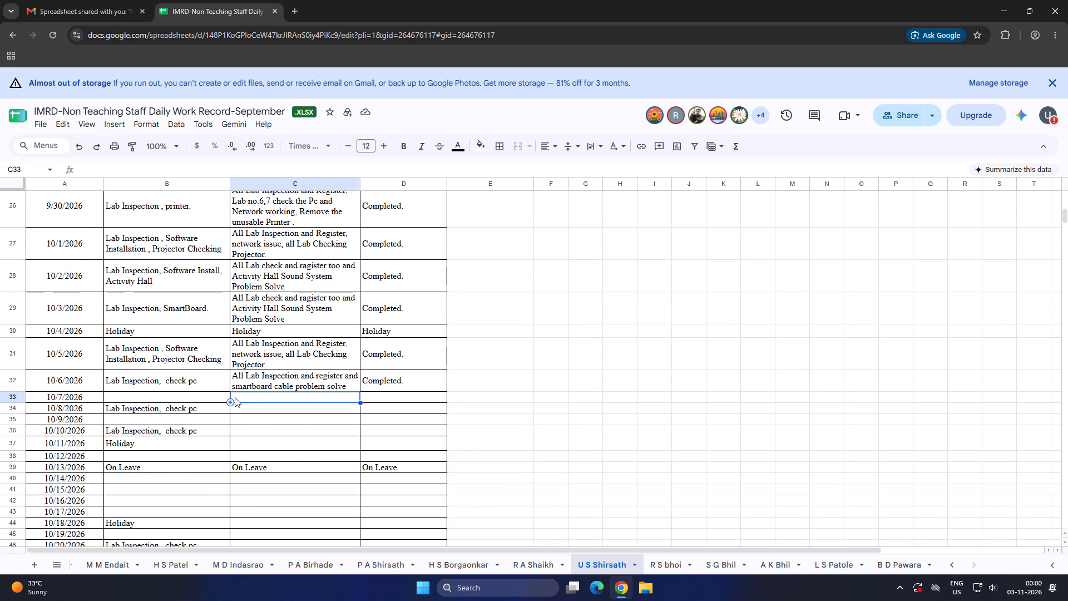
left_click(168, 396)
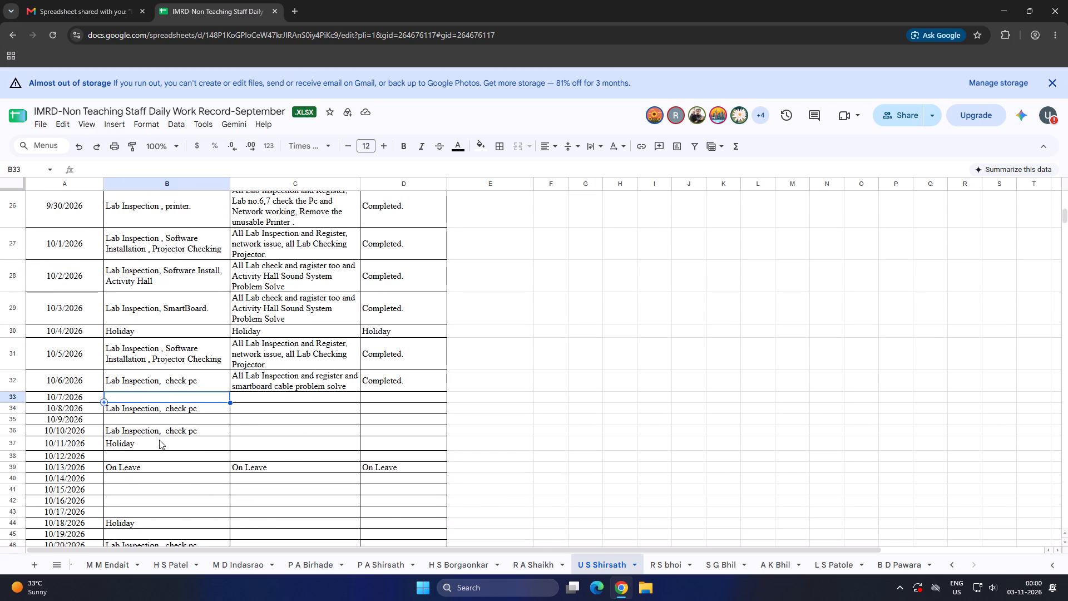
scroll(290, 432, "up", 2)
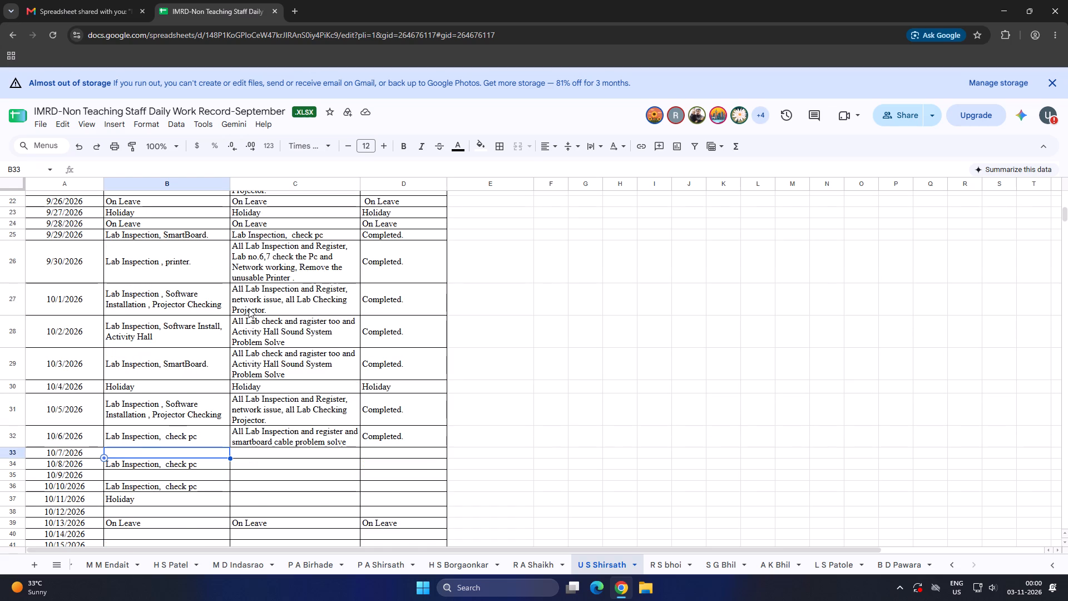
scroll(249, 308, "up", 4)
scroll(249, 308, "down", 8)
left_click(270, 307)
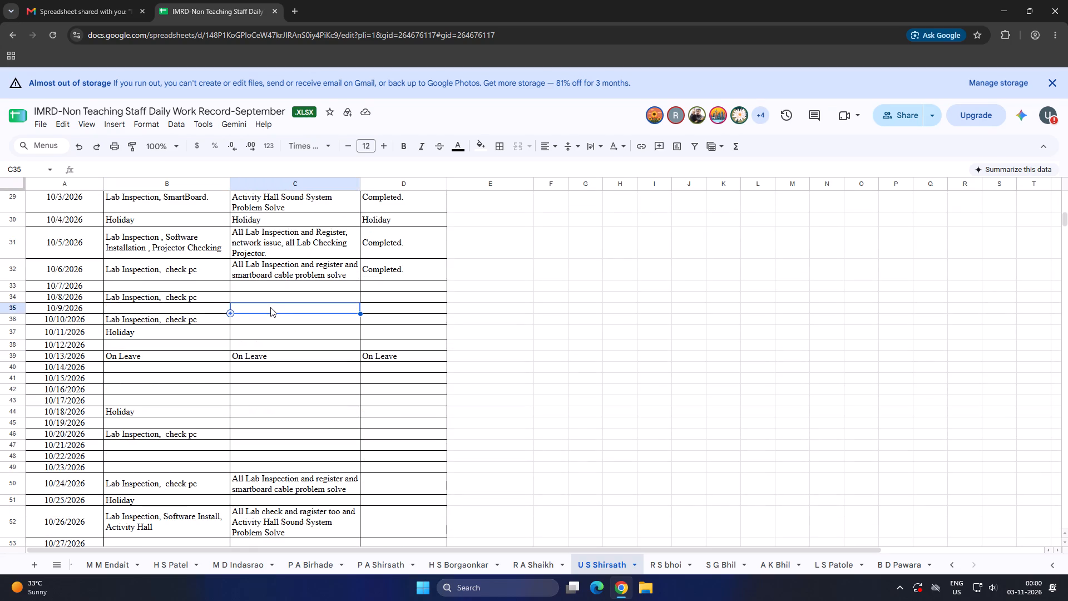
left_click(268, 297)
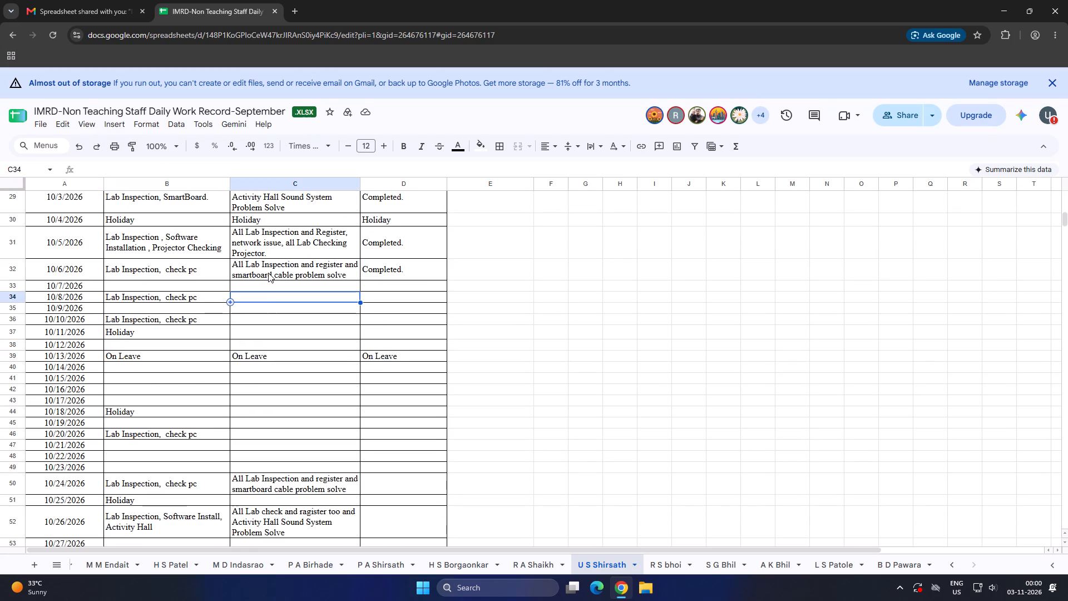
Copy the 10/5/2026 network issue and projector checking description into column C for 10/10/2026 and 10/20/2026.
left_click(274, 237)
right_click(274, 237)
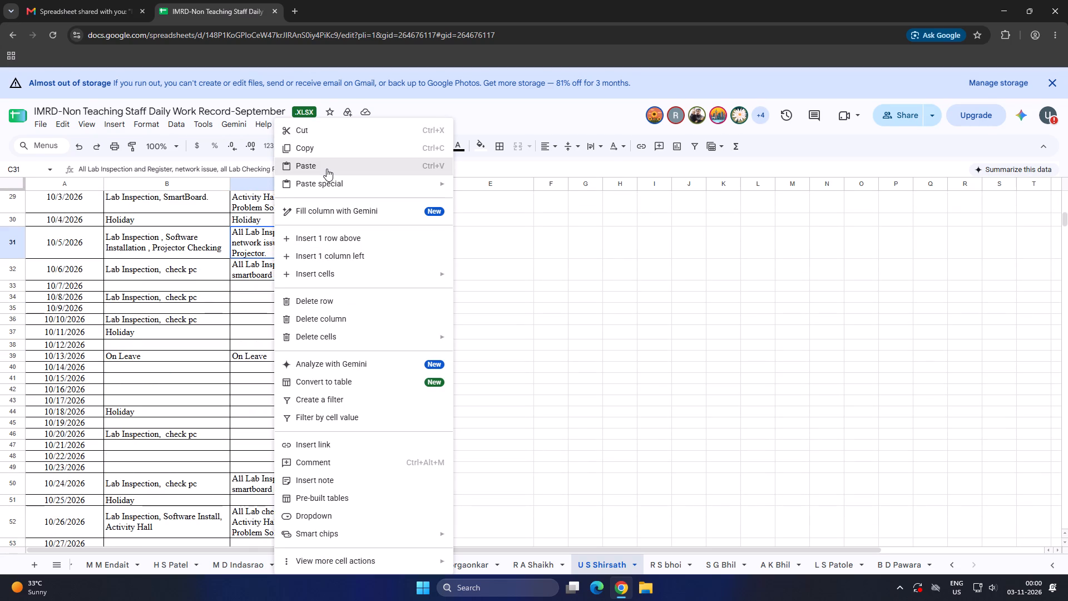
left_click(315, 148)
left_click(284, 327)
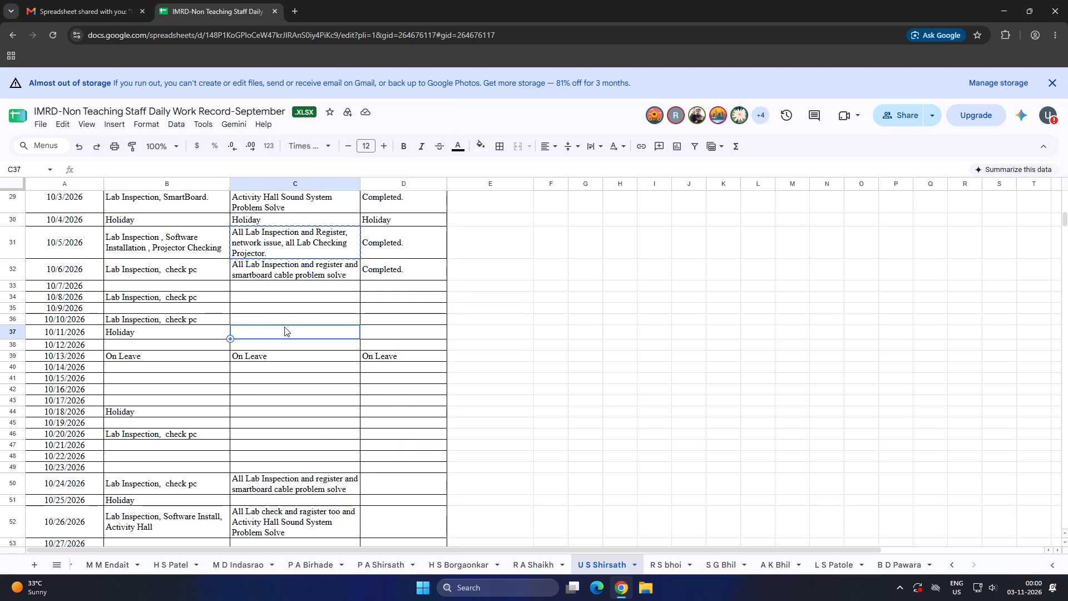
left_click(283, 321)
right_click(283, 321)
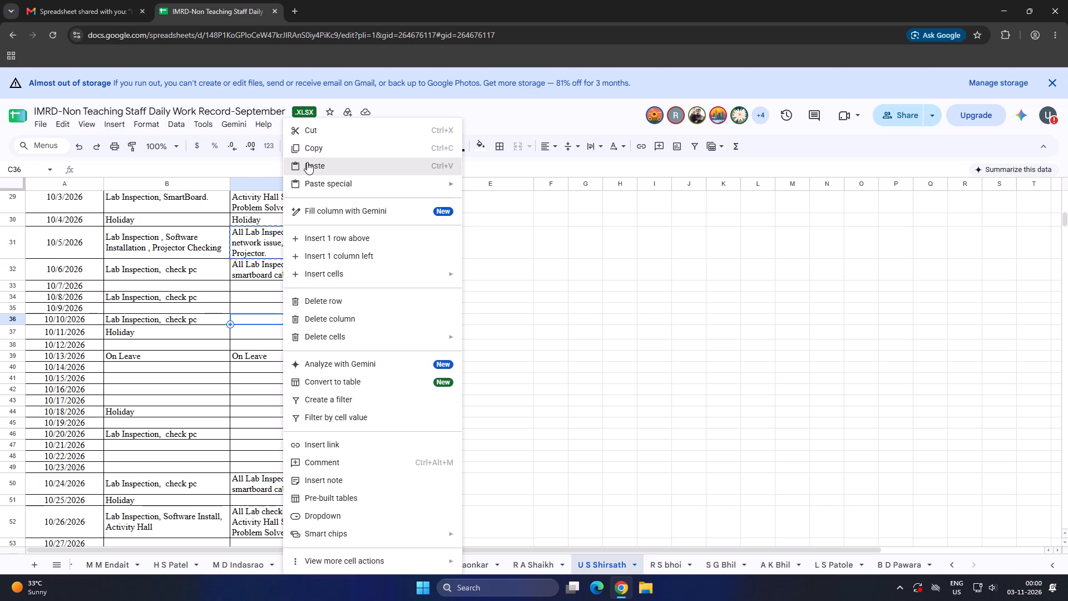
left_click(307, 160)
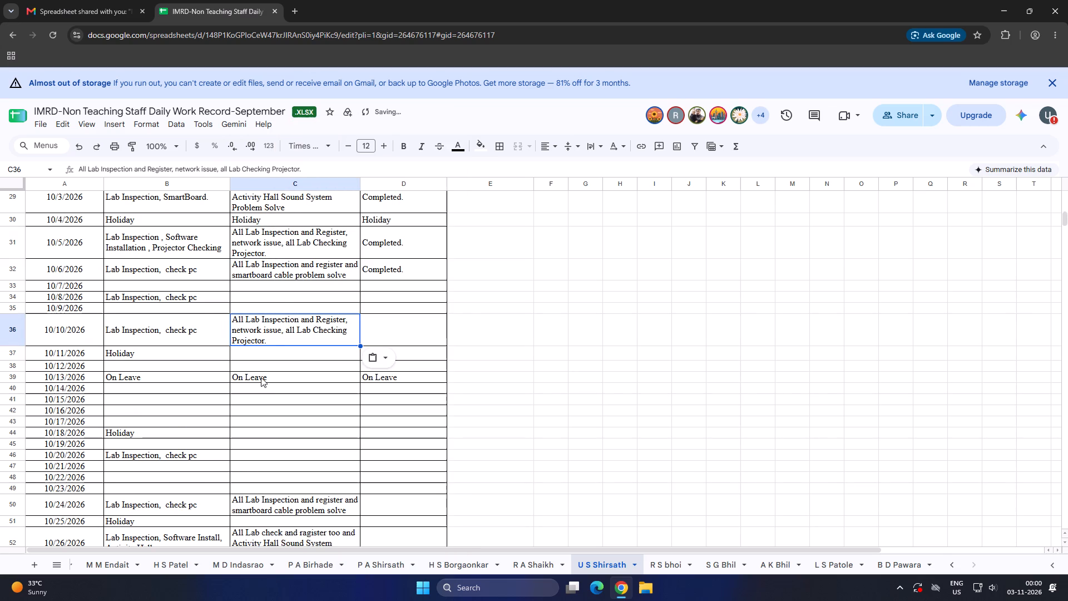
left_click(255, 453)
right_click(255, 453)
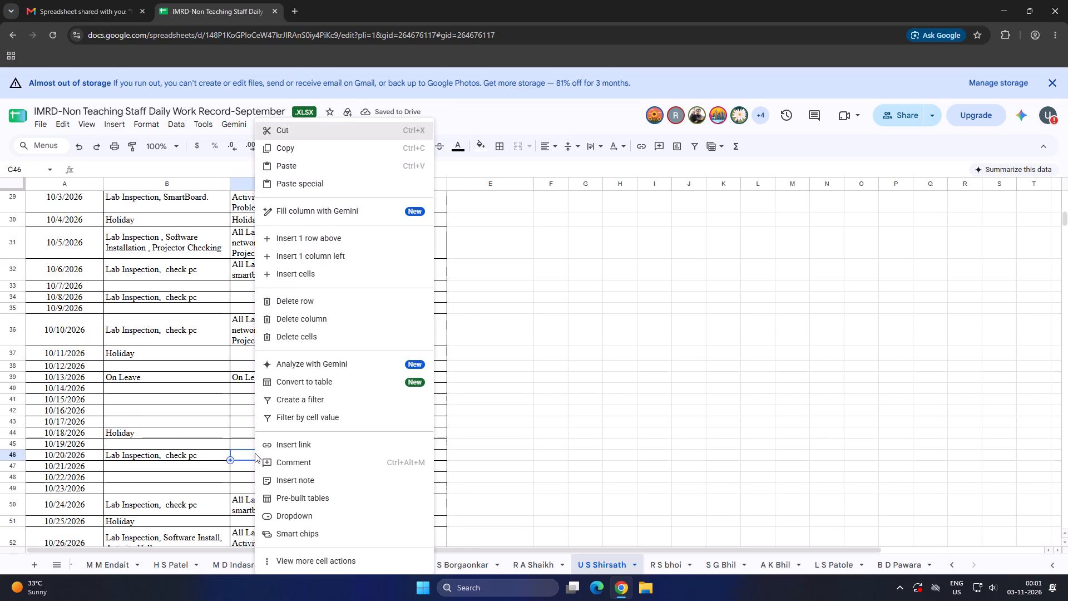
left_click(291, 165)
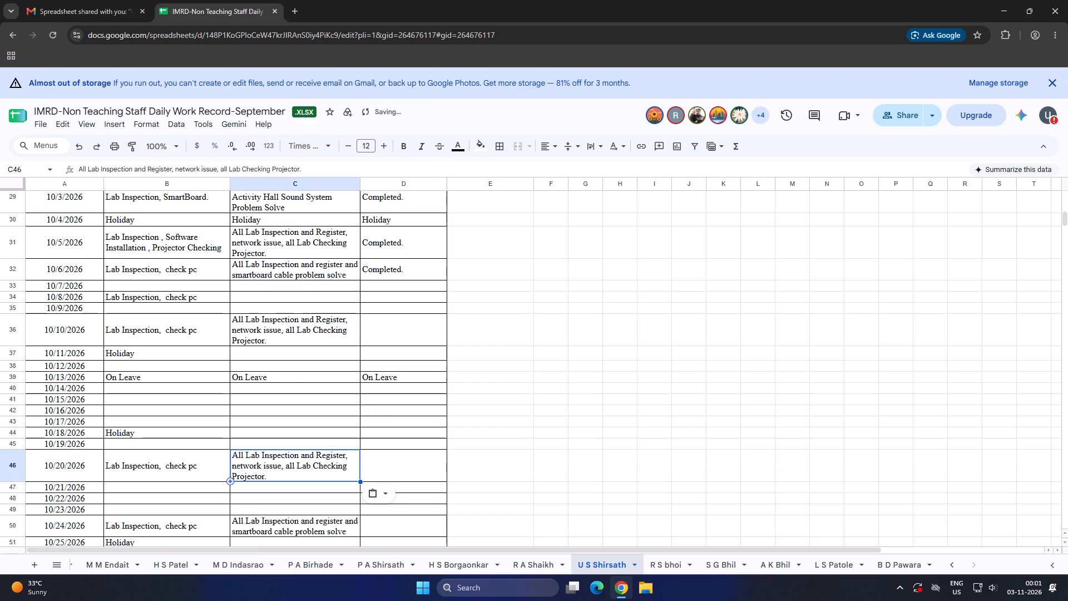
Enter "Holiday" in the description and status cells for 10/18/2026.
scroll(254, 503, "down", 3)
scroll(254, 503, "up", 4)
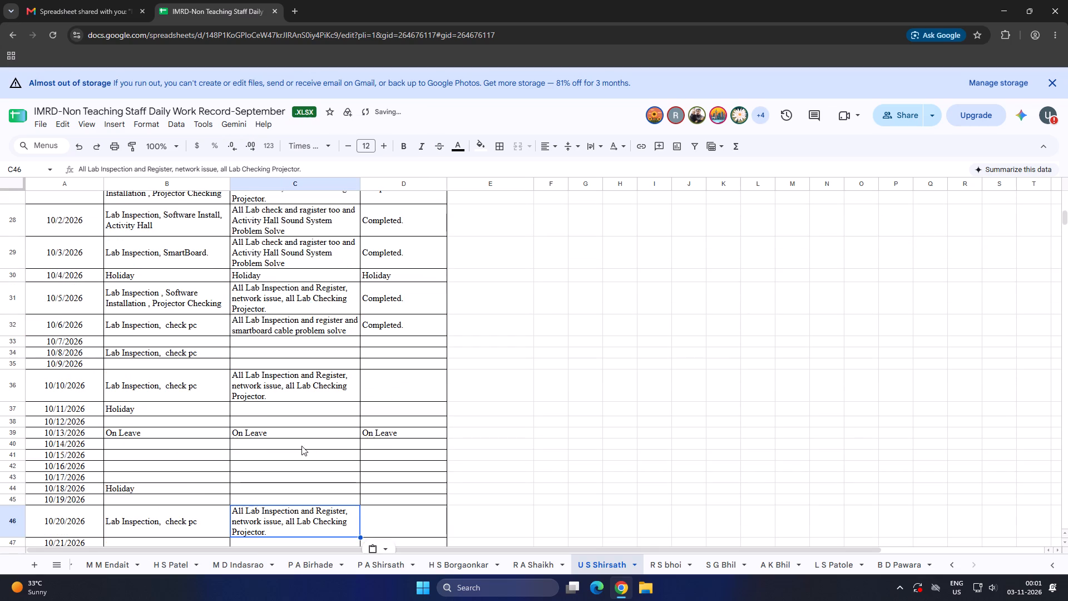
scroll(308, 451, "down", 4)
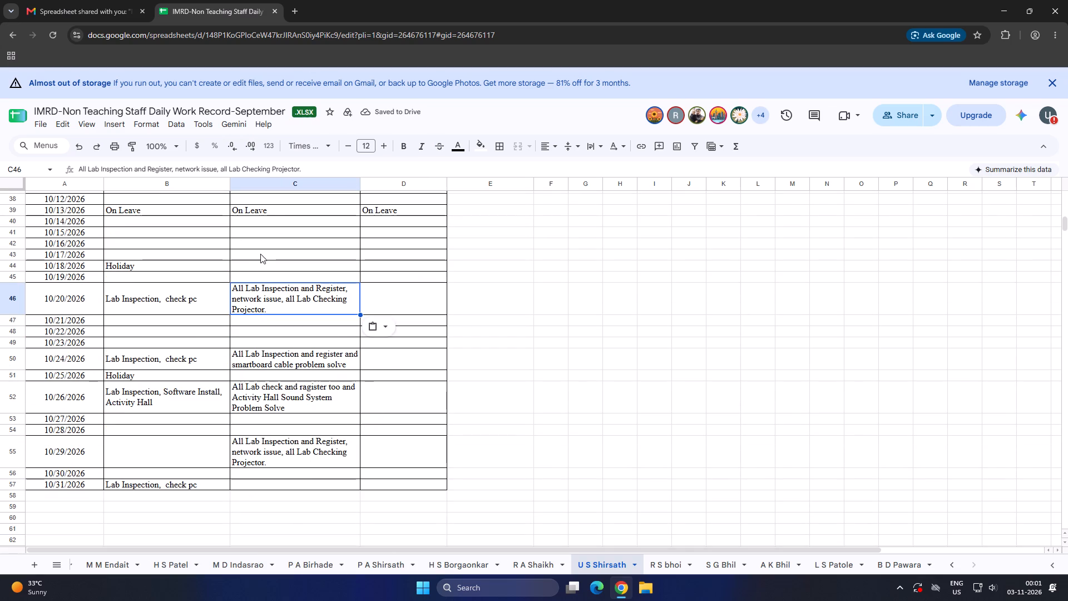
left_click(302, 266)
type("Hlo")
key("BackSpace")
key("BackSpace")
key("l")
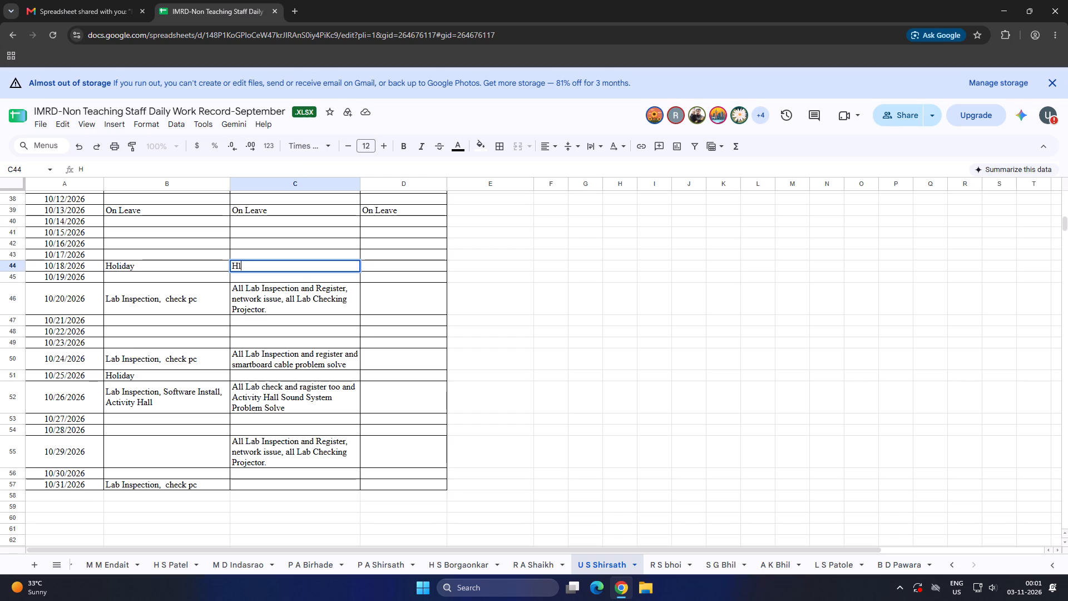
key("BackSpace")
type("oli")
type("day")
key("Tab")
type("Holiday")
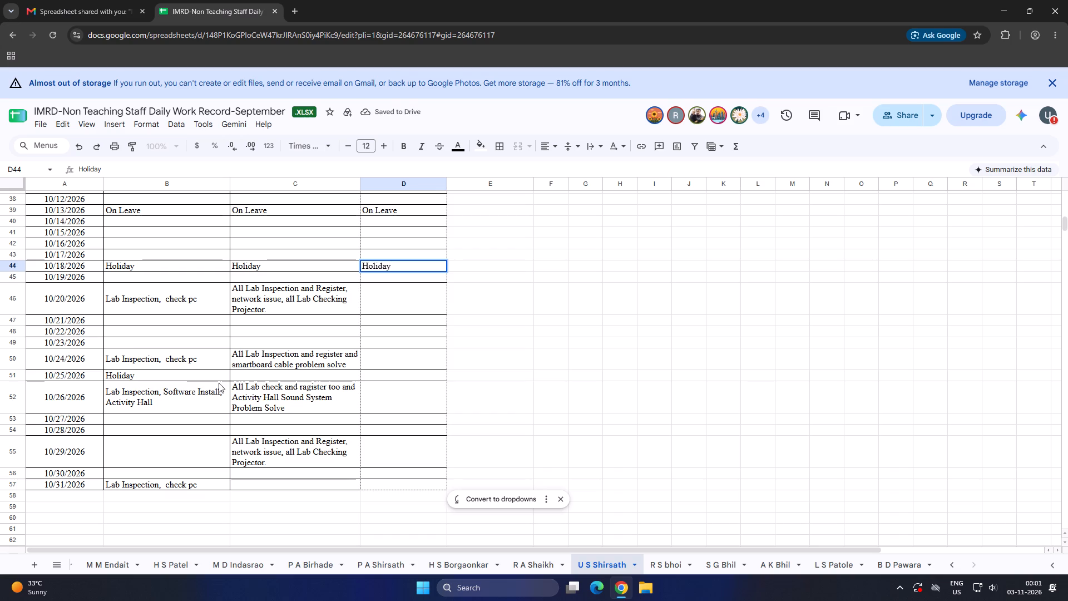
Enter "Holiday" in the description and status cells for 10/25/2026.
left_click(265, 376)
type("HOi")
key("BackSpace")
key("BackSpace")
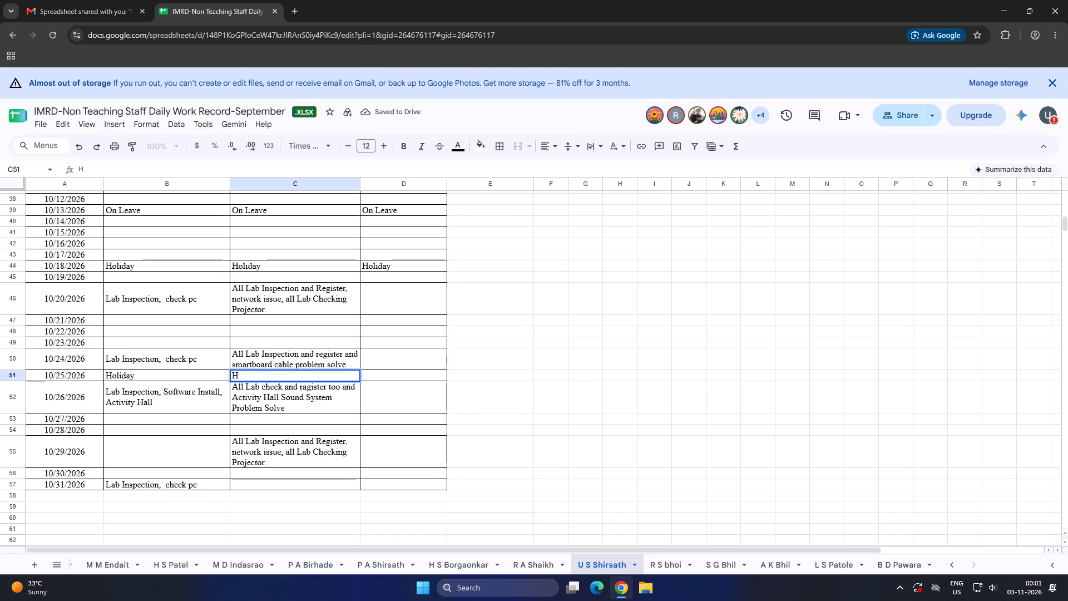
type("oi")
key("BackSpace")
type("lidau")
key("BackSpace")
key("y")
key("Tab")
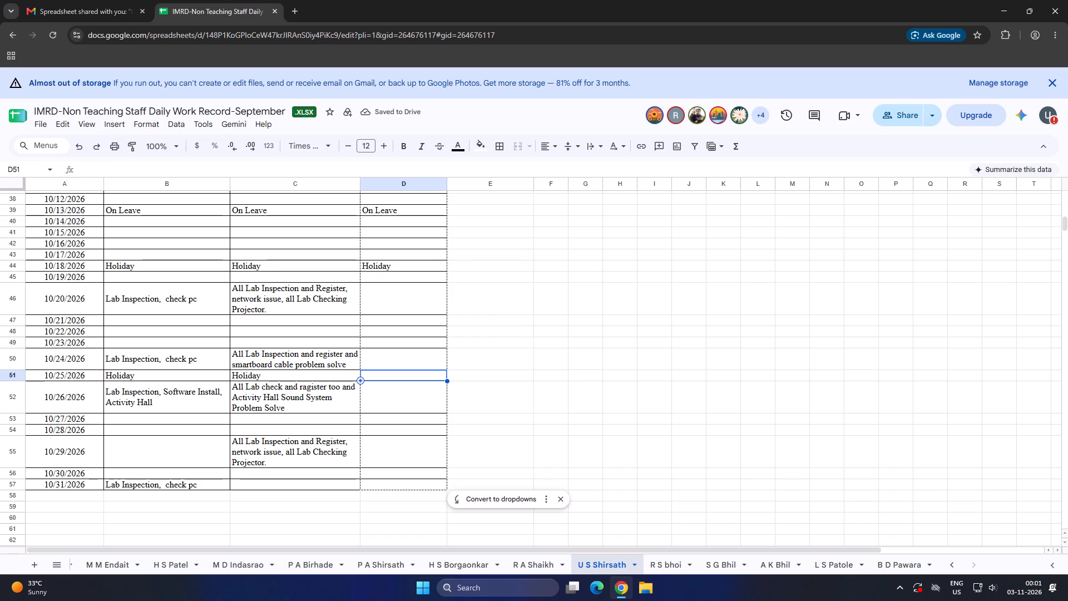
key("h")
key("BackSpace")
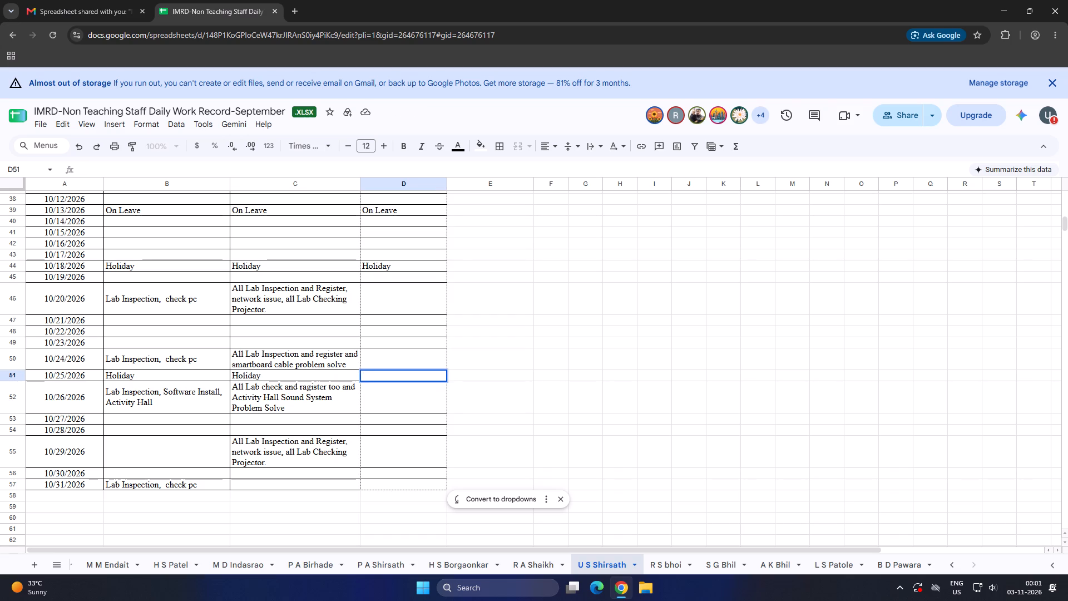
type("Holi")
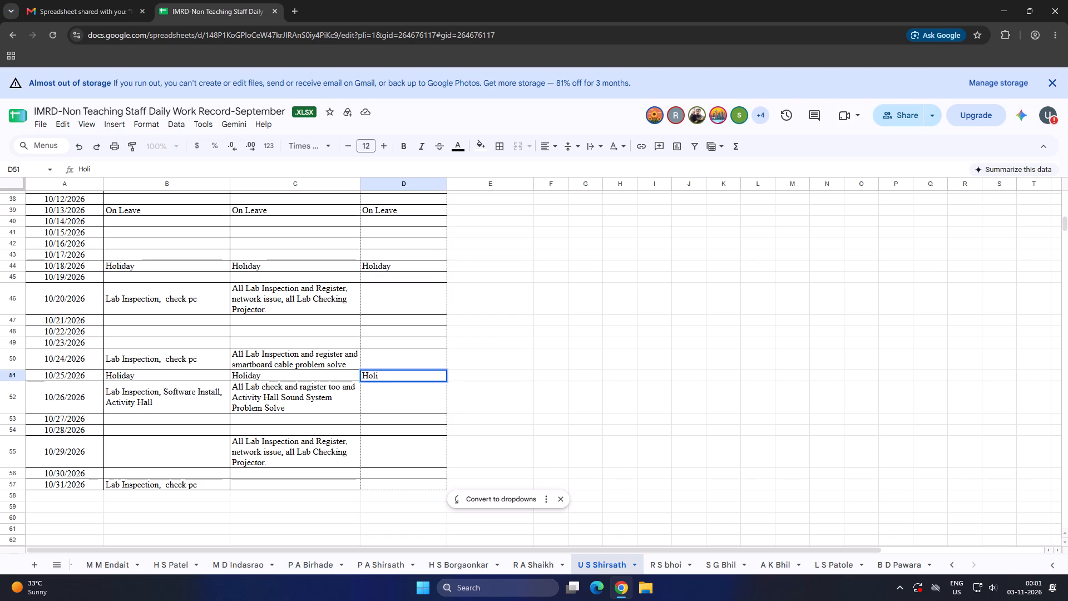
type("da")
key("y")
left_click(230, 442)
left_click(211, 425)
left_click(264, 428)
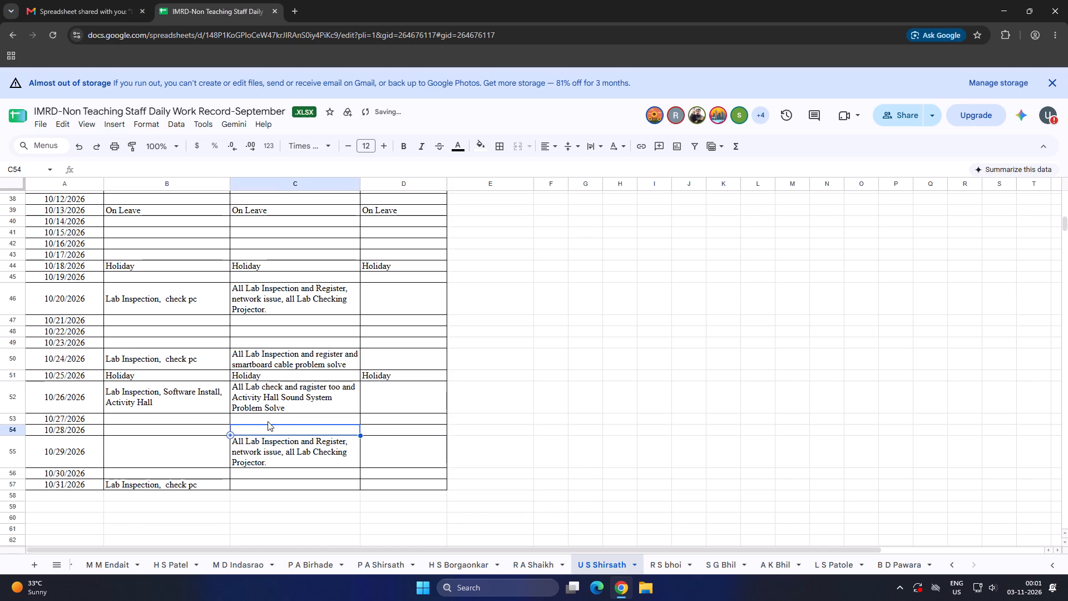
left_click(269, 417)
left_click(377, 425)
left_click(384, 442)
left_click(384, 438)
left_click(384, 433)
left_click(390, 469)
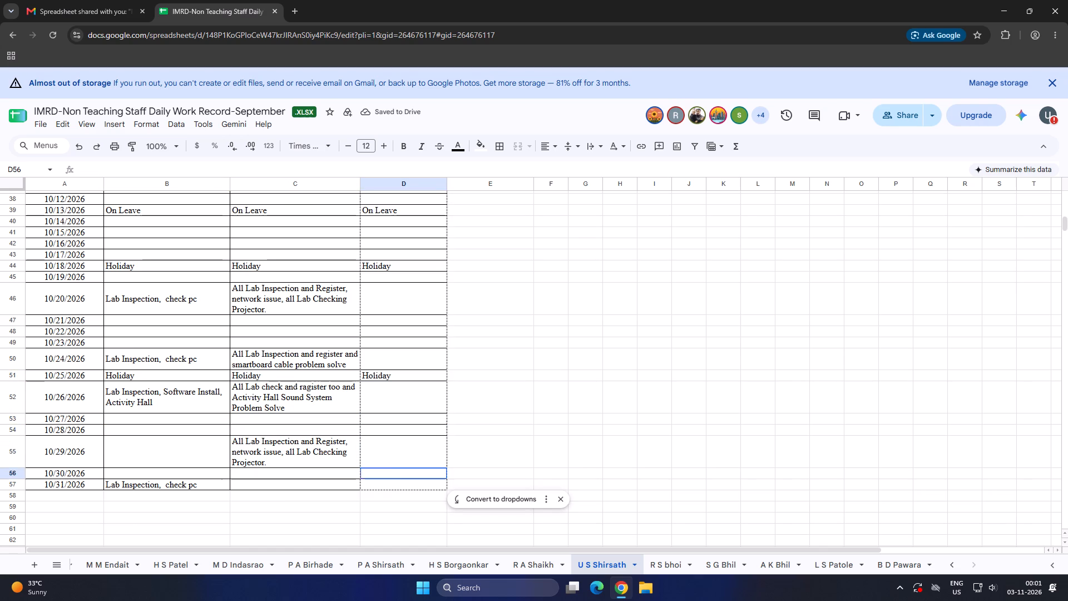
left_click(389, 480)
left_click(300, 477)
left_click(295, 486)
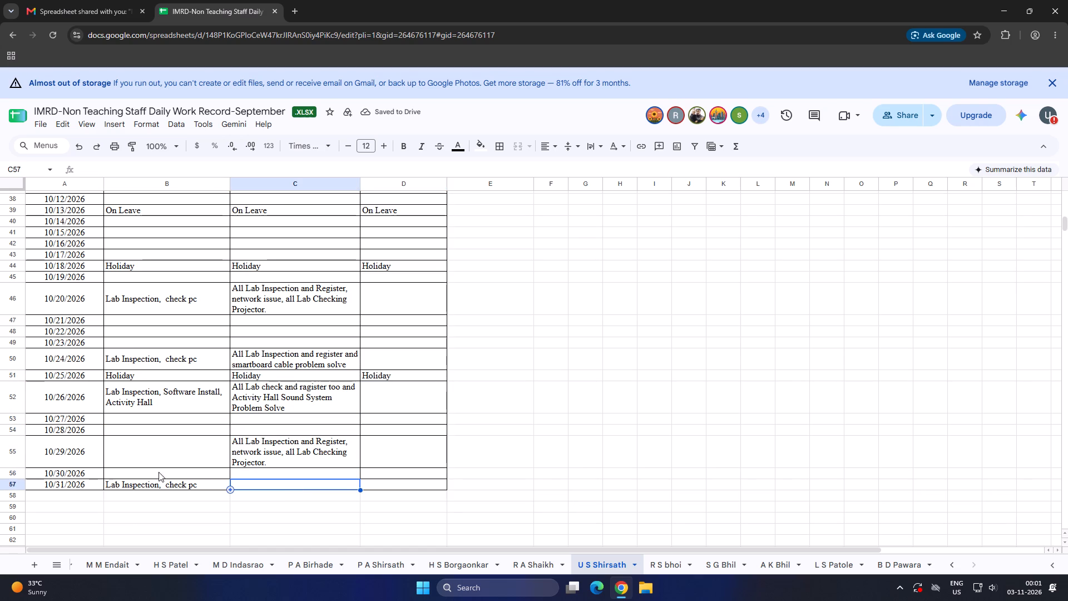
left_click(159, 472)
Copy the 10/2/2026 activity "Lab Inspection, Software Install, Activity Hall" into the activity cell for 10/7/2026.
scroll(221, 292, "up", 5)
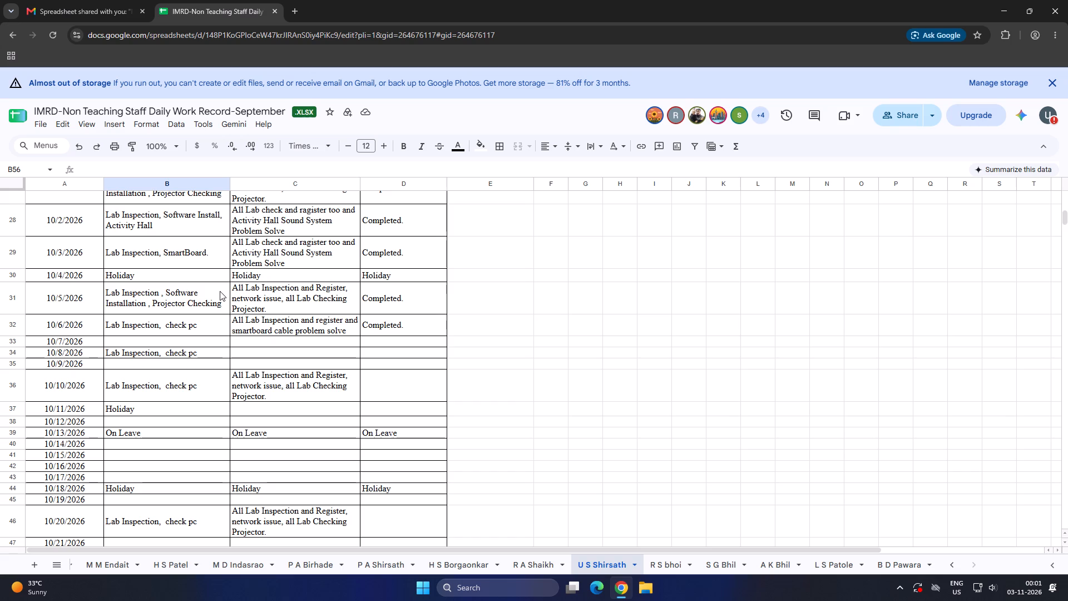
left_click(192, 273)
right_click(192, 273)
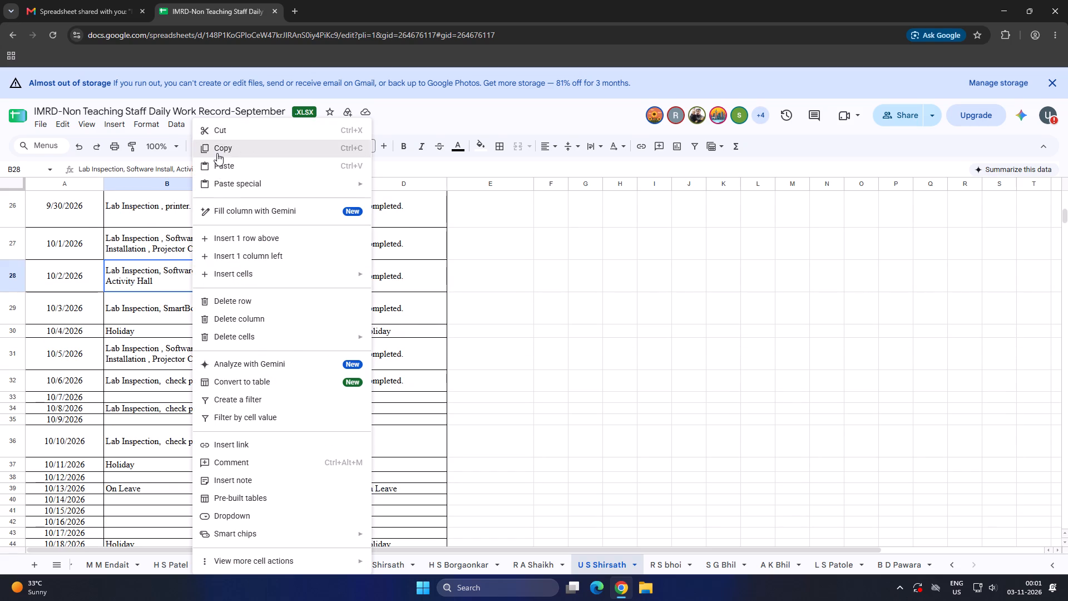
left_click(217, 151)
scroll(169, 329, "down", 4)
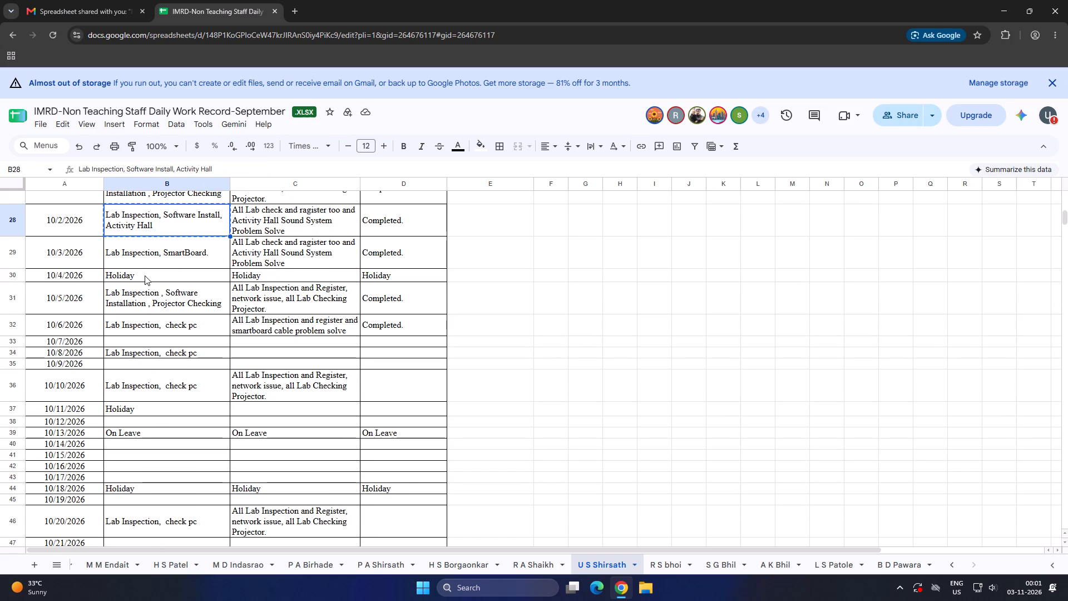
scroll(147, 256, "up", 2)
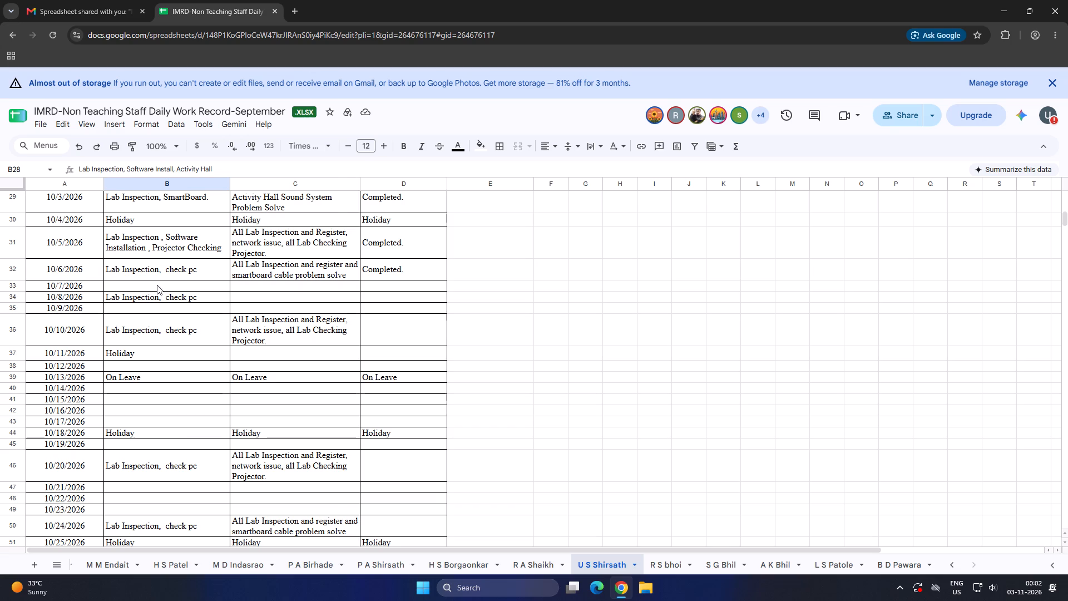
left_click(157, 285)
right_click(157, 285)
left_click(192, 162)
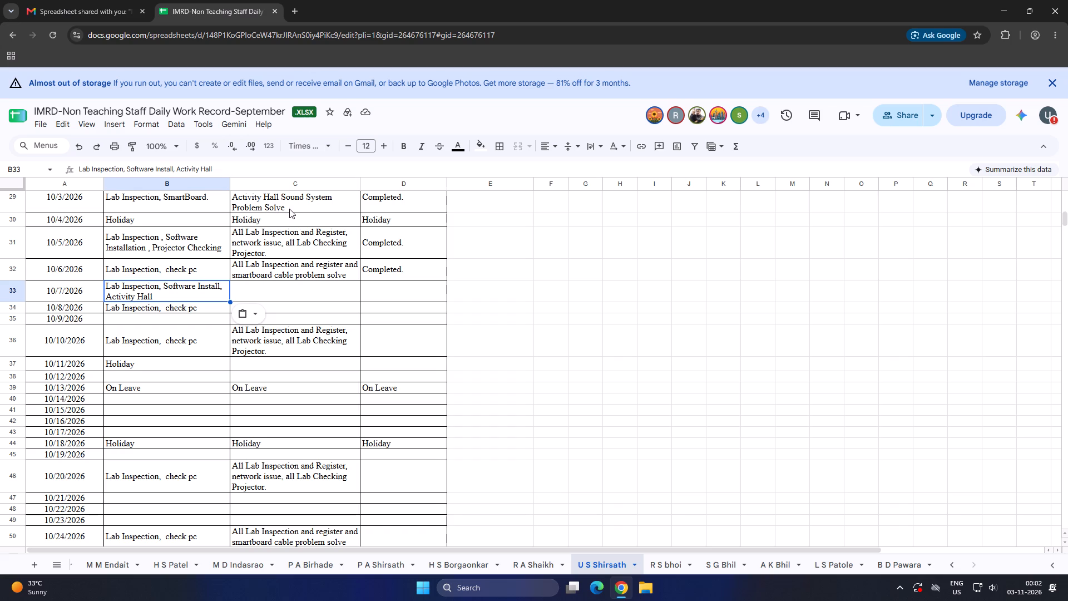
Copy the 10/3/2026 Activity Hall sound system description into column C for 10/7/2026.
left_click(256, 201)
scroll(274, 208, "up", 2)
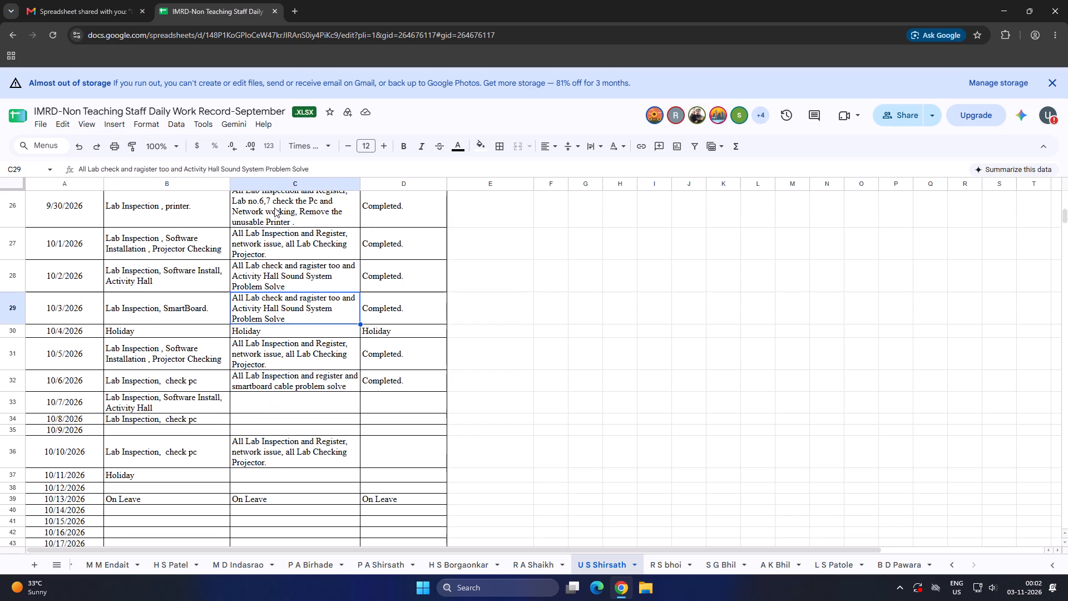
right_click(262, 303)
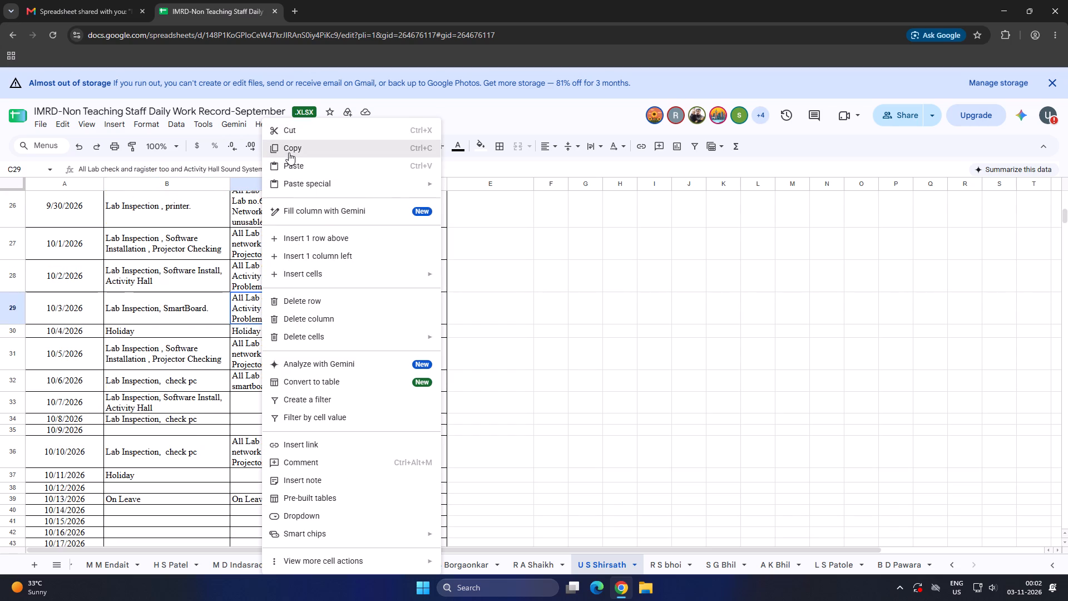
left_click(288, 151)
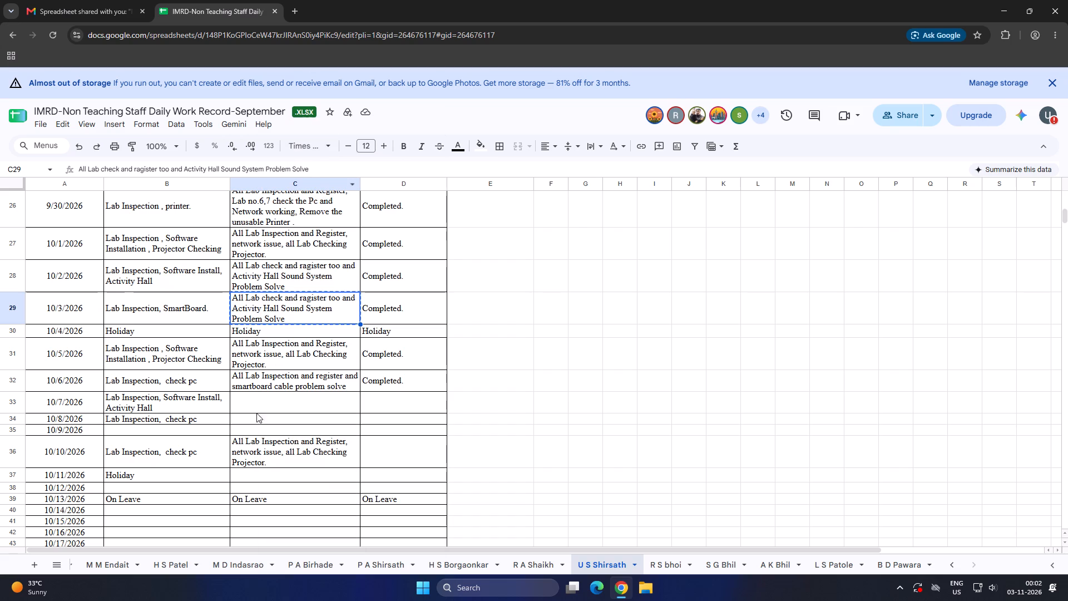
left_click(253, 407)
right_click(253, 407)
left_click(279, 163)
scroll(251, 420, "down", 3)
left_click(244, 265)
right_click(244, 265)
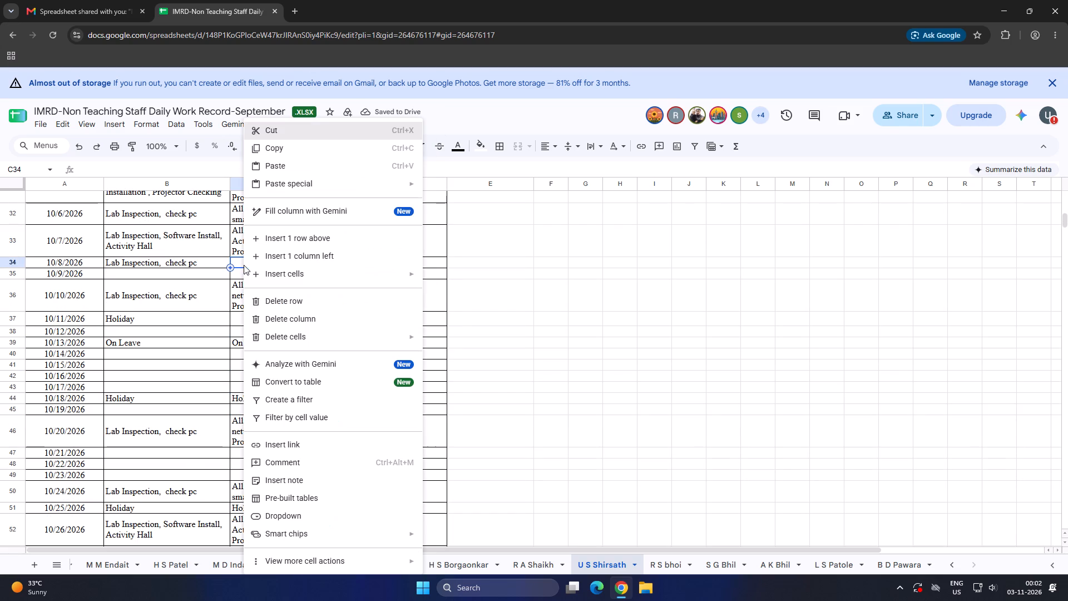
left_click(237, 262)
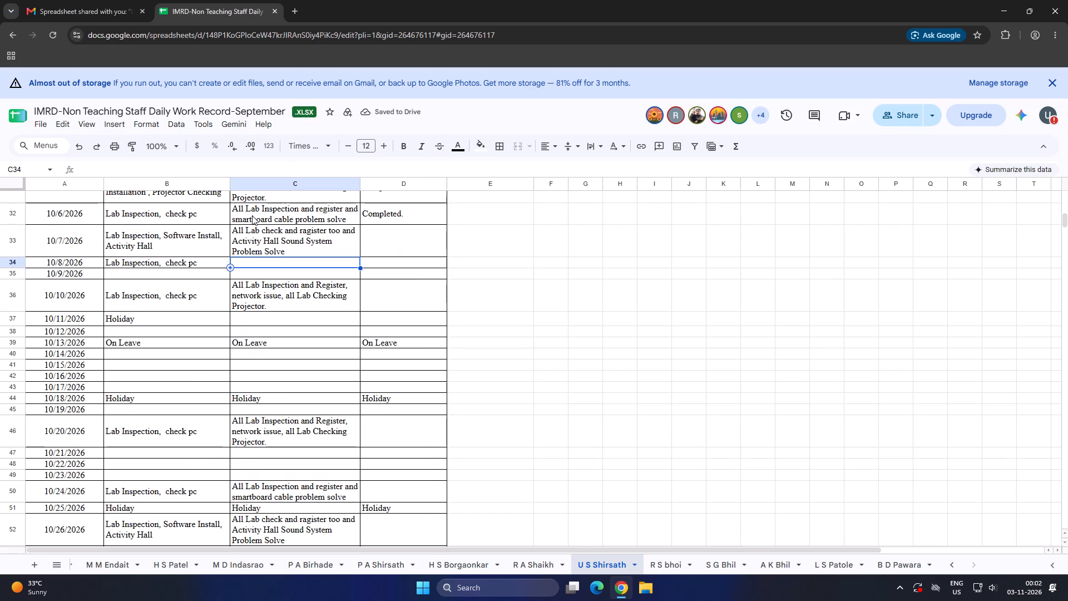
Copy the 10/6/2026 smartboard cable description into column C for 10/8/2026.
left_click(254, 213)
right_click(254, 213)
left_click(284, 150)
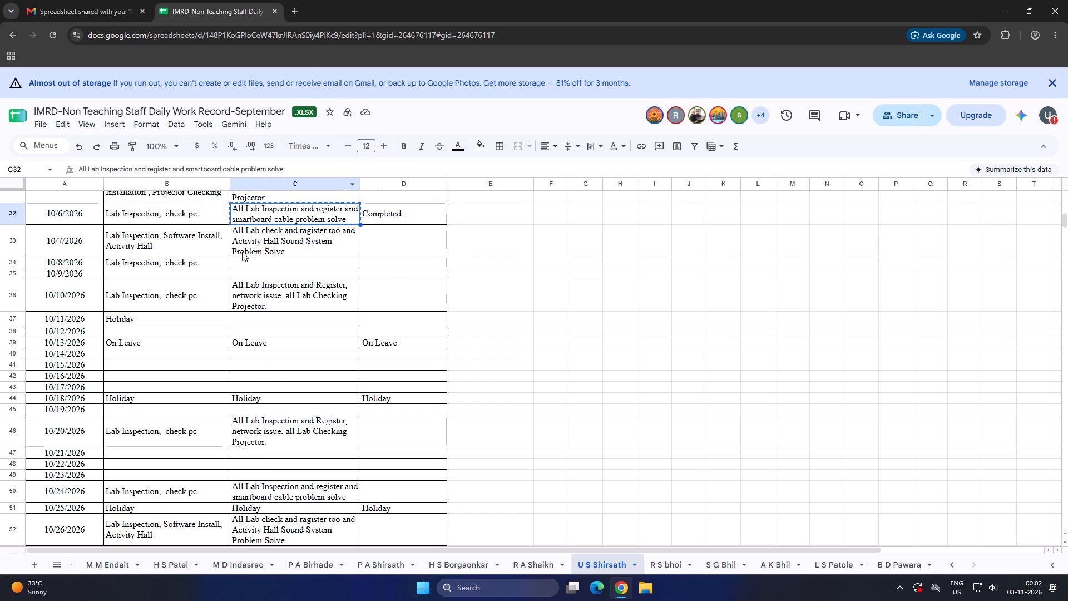
left_click(244, 259)
right_click(244, 259)
left_click(275, 164)
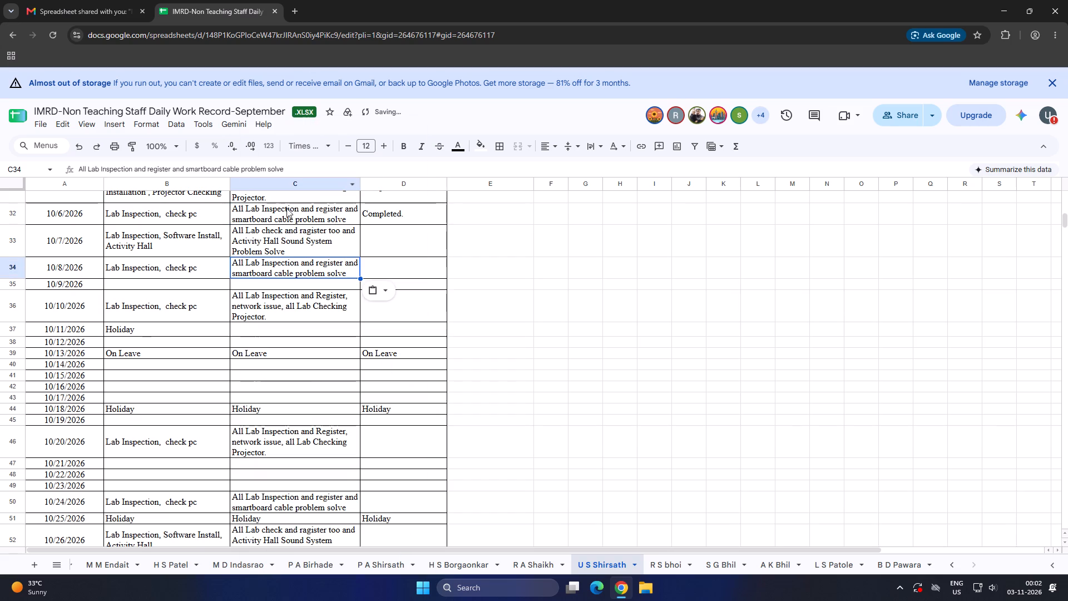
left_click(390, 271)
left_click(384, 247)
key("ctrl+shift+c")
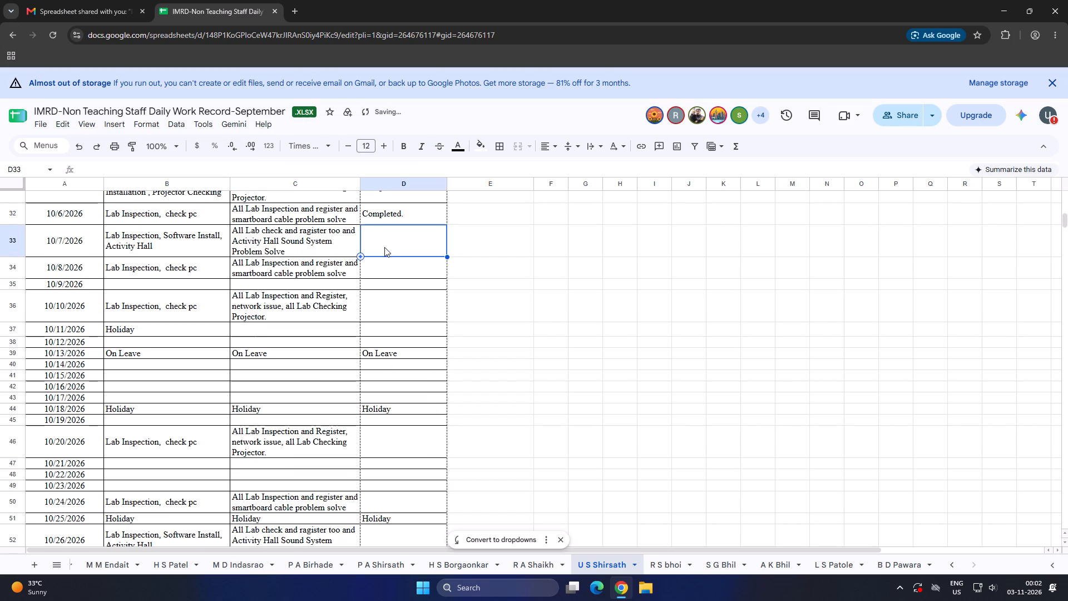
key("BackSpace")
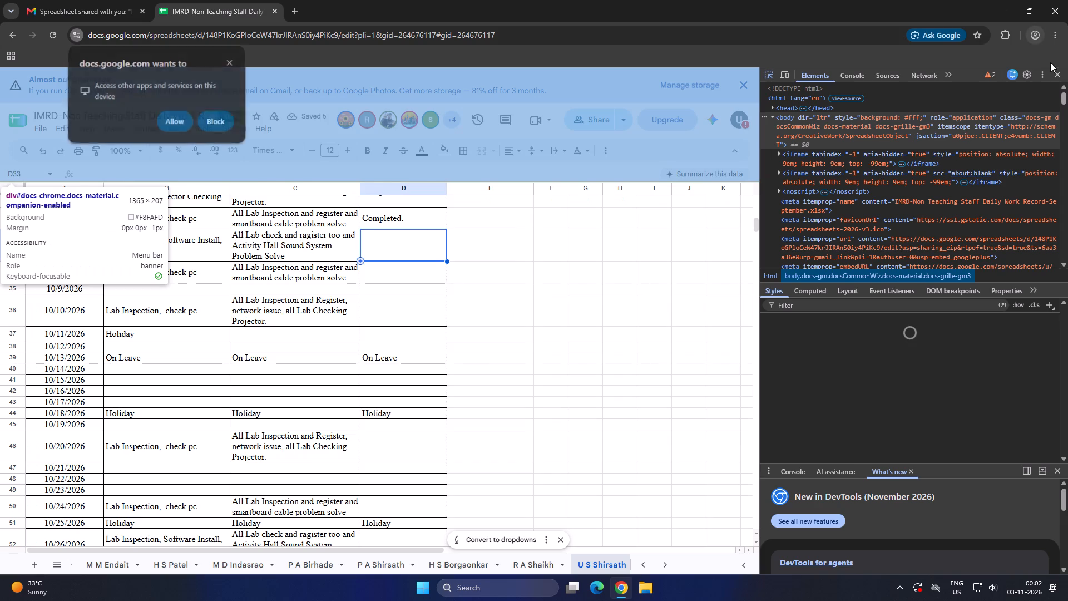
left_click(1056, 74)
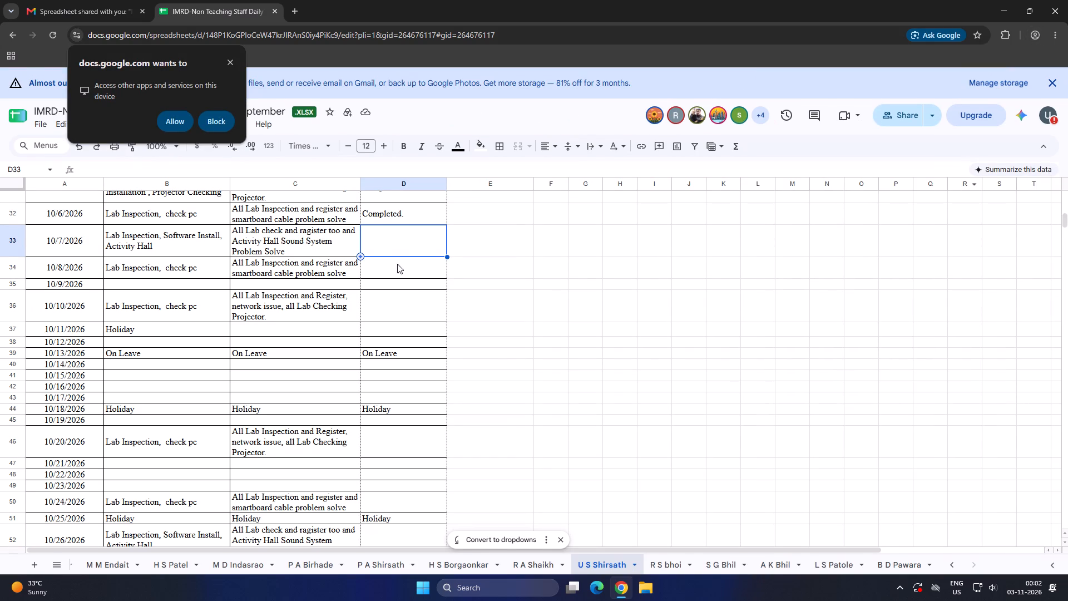
Enter "Completed." in the status cells for 10/7/2026 and 10/8/2026.
left_click(393, 244)
type("COmp")
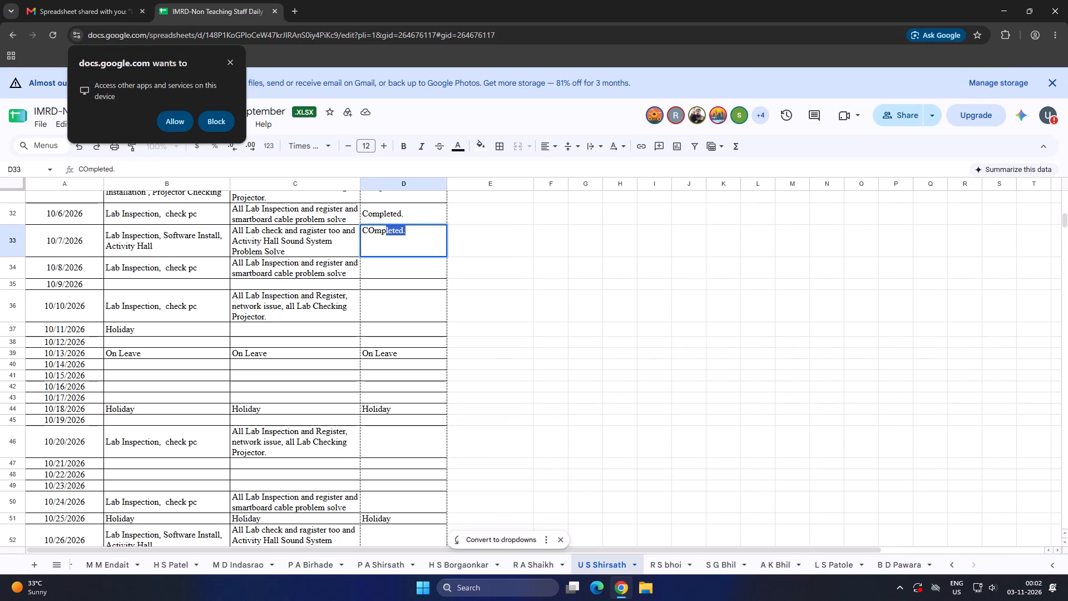
key("BackSpace")
key("BackSpace")
key("BackSpace")
key("BackSpace")
type("omp;e")
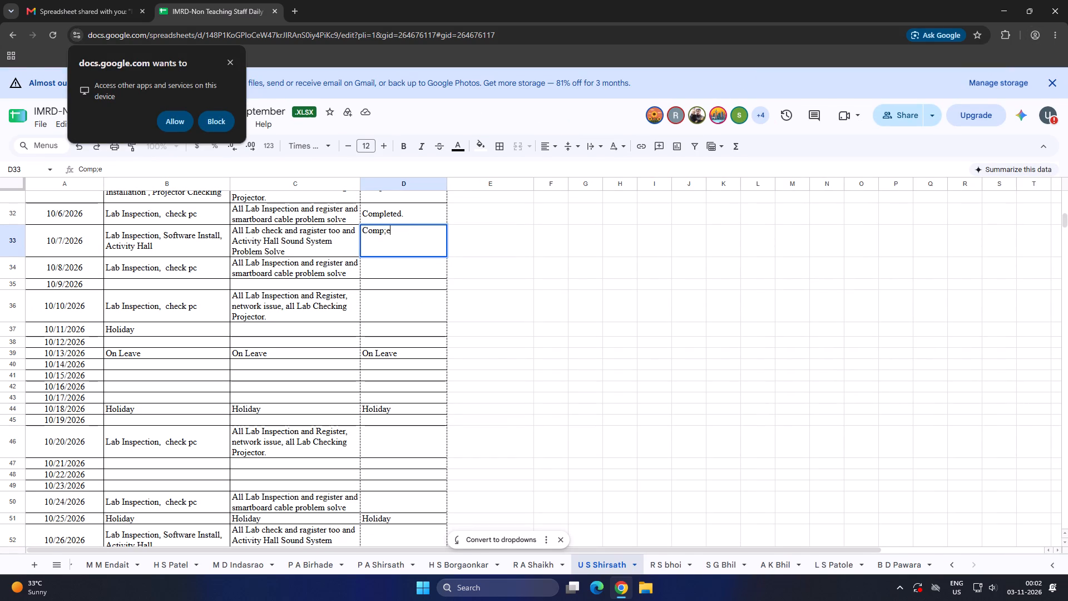
key("BackSpace")
key("BackSpace")
type("leter")
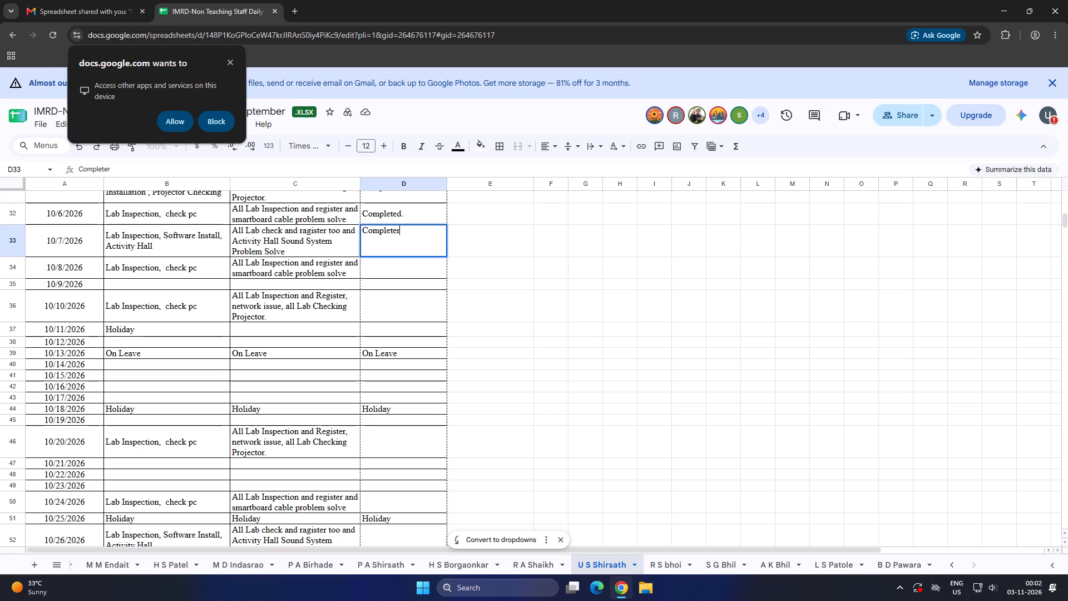
key("BackSpace")
type("ed")
key("BackSpace")
key("BackSpace")
type("d.")
left_click(385, 265)
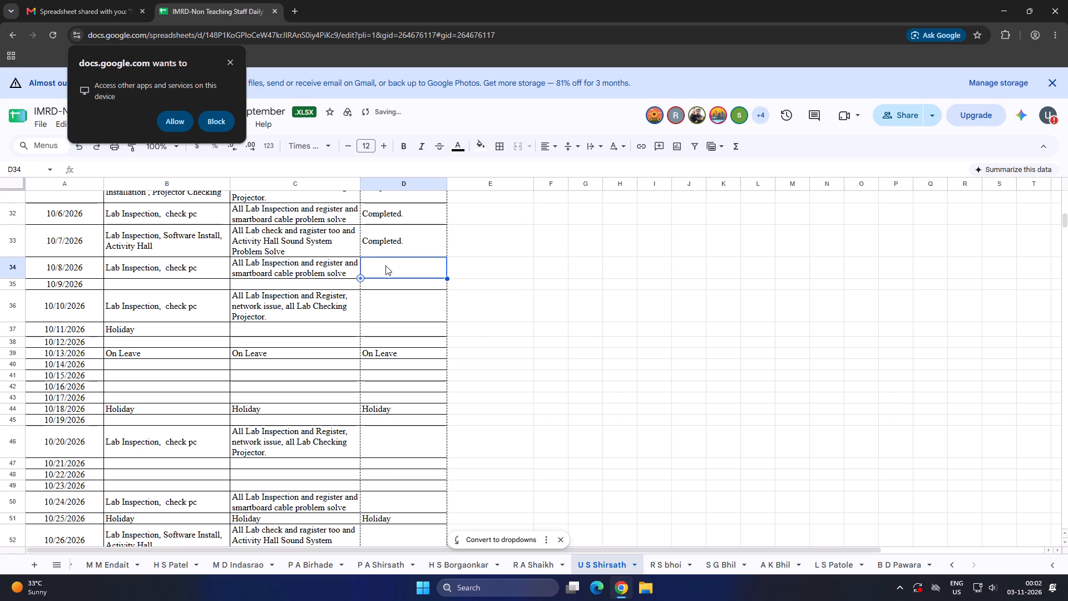
type("Co")
key("Down")
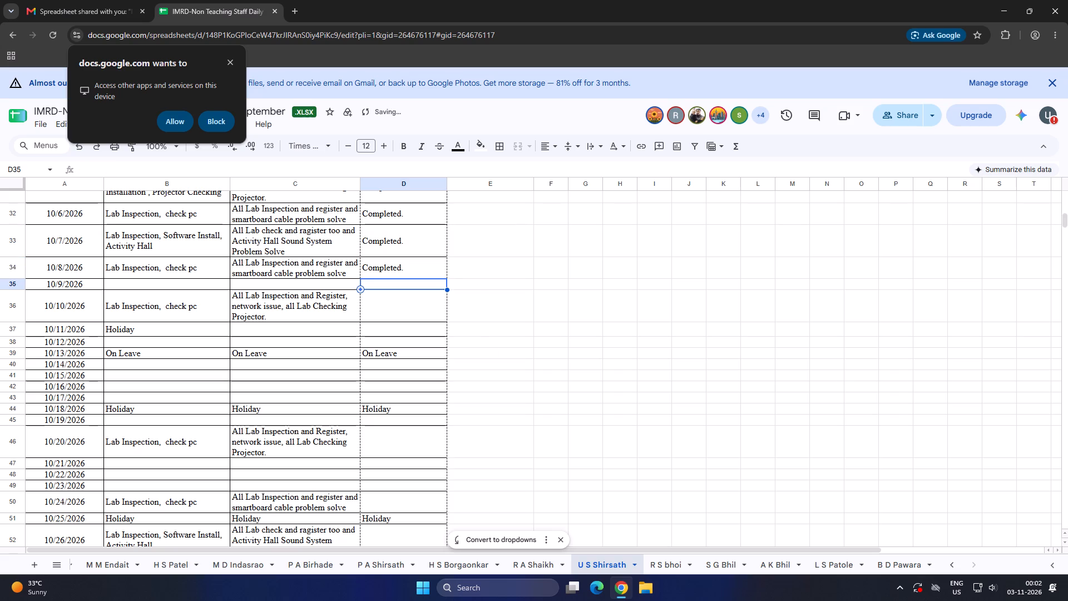
Copy the 9/12/2026 activity "Software Check" into the activity cell for 10/9/2026.
key("Left")
key("Left")
key("Left")
key("Right")
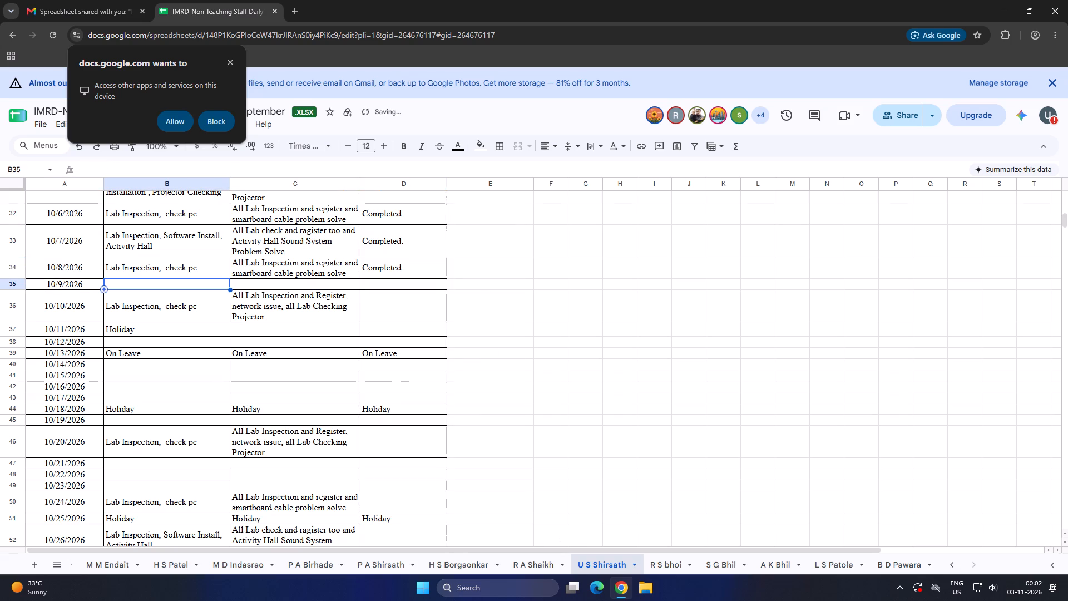
scroll(207, 220, "up", 6)
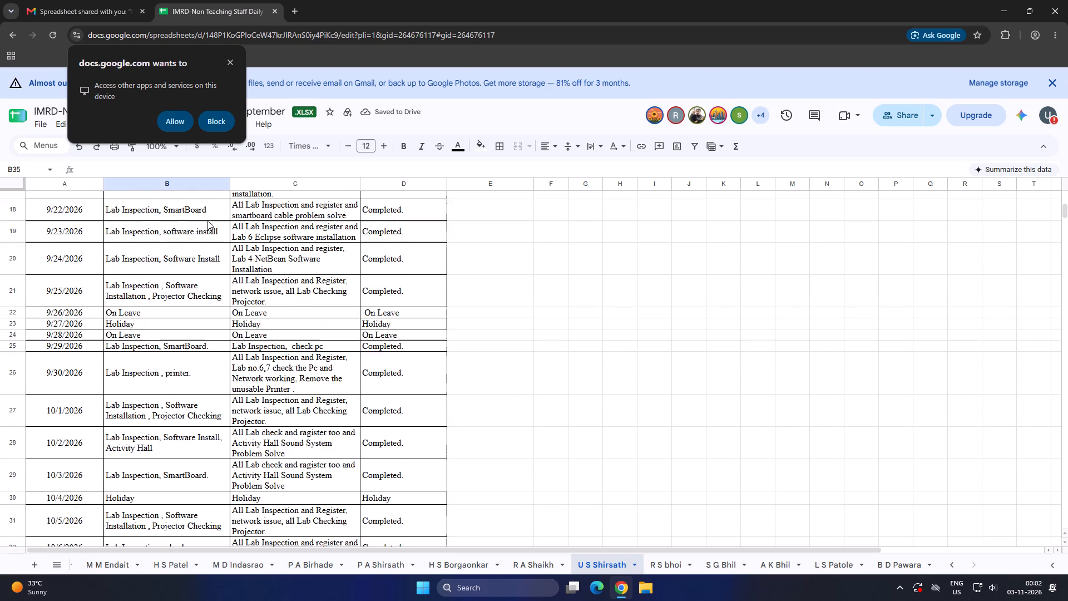
scroll(187, 227, "up", 5)
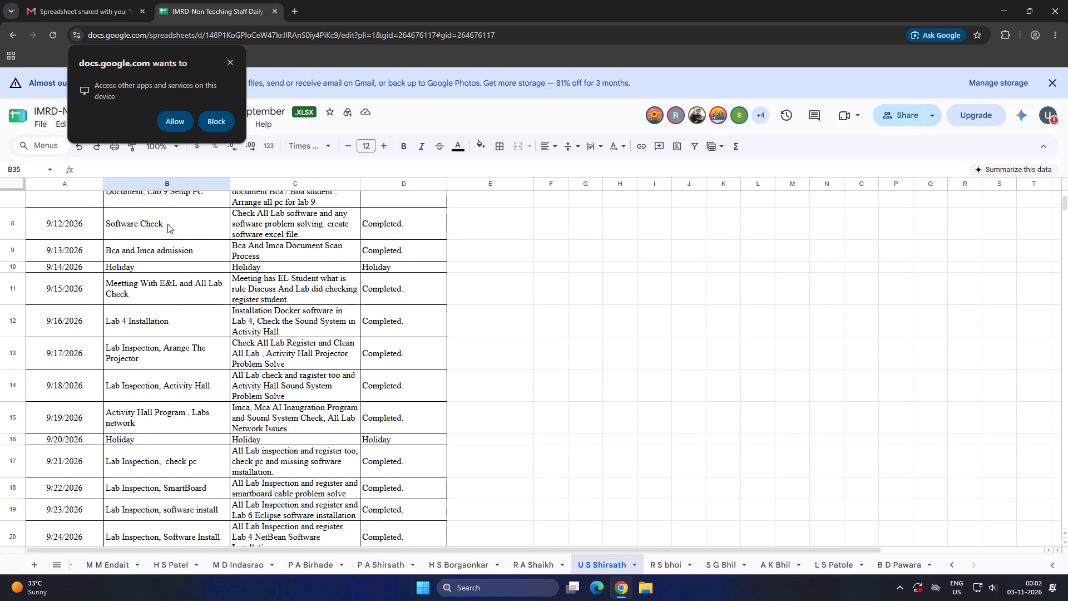
left_click(167, 224)
right_click(167, 224)
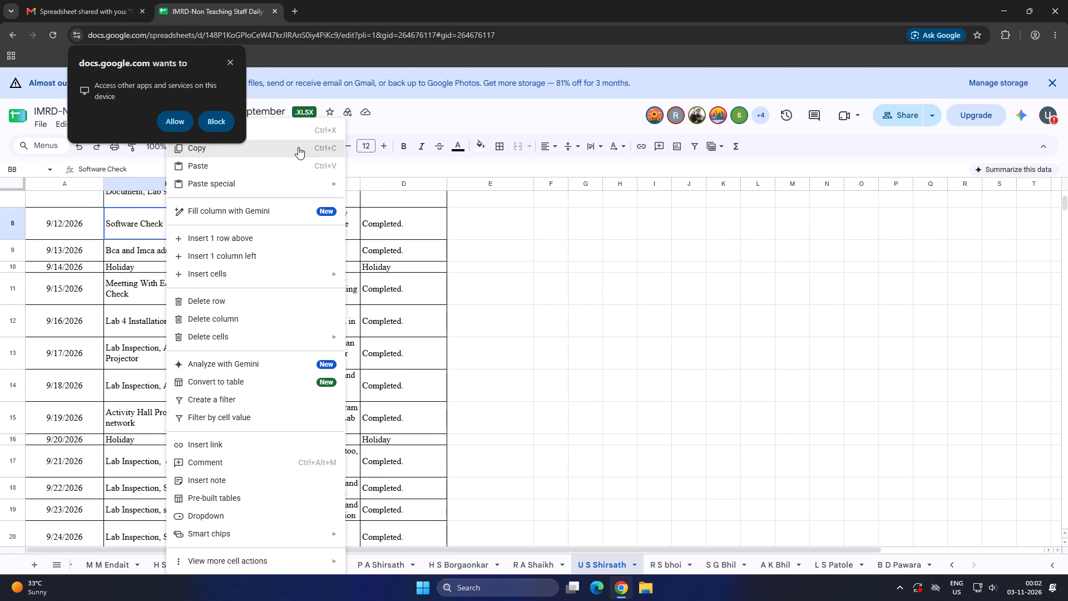
left_click(264, 144)
scroll(115, 437, "down", 6)
scroll(159, 466, "down", 3)
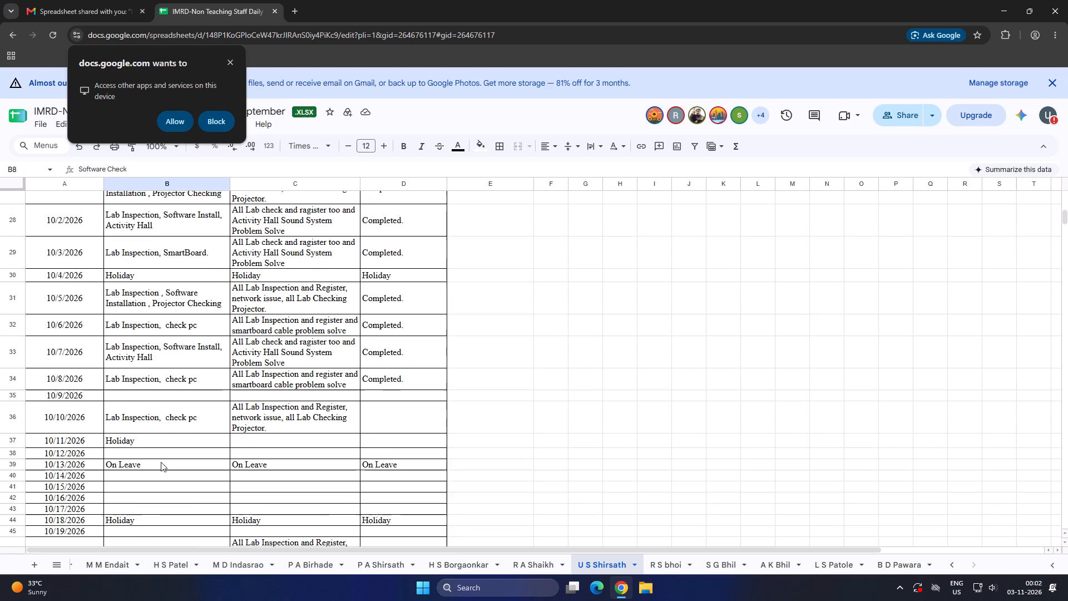
left_click(148, 392)
right_click(148, 392)
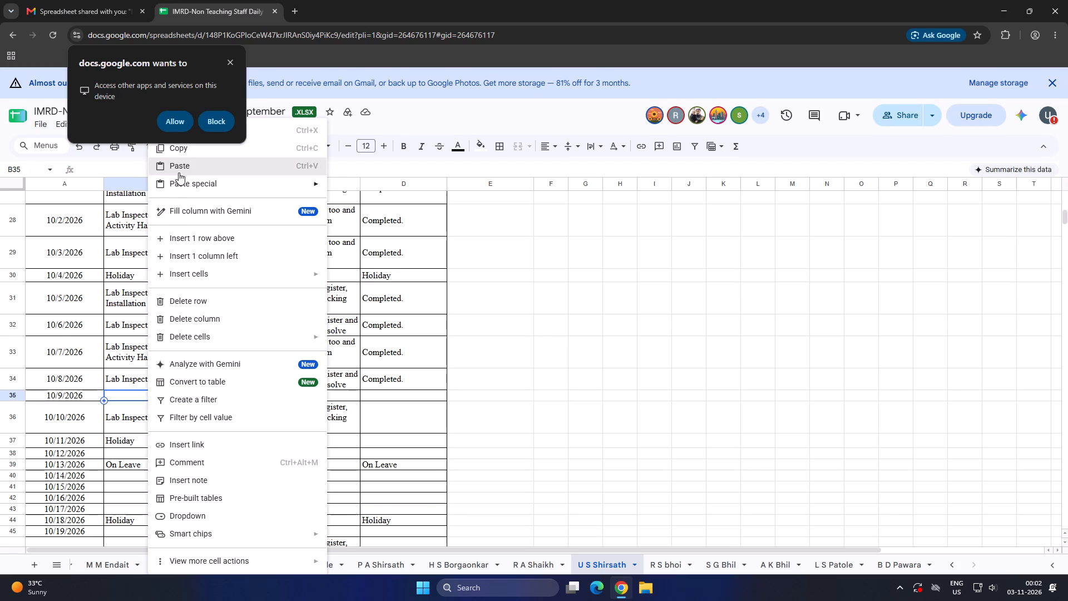
left_click(180, 167)
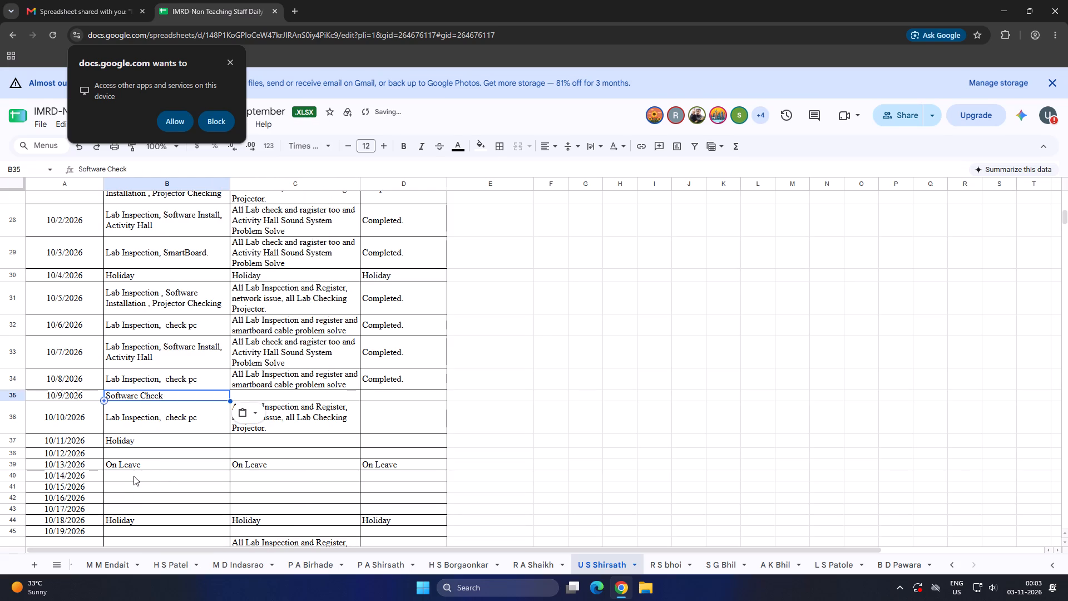
Paste the copied "Software Check" activity into the activity cells for 10/12/2026 and 10/14/2026.
left_click(131, 452)
right_click(131, 452)
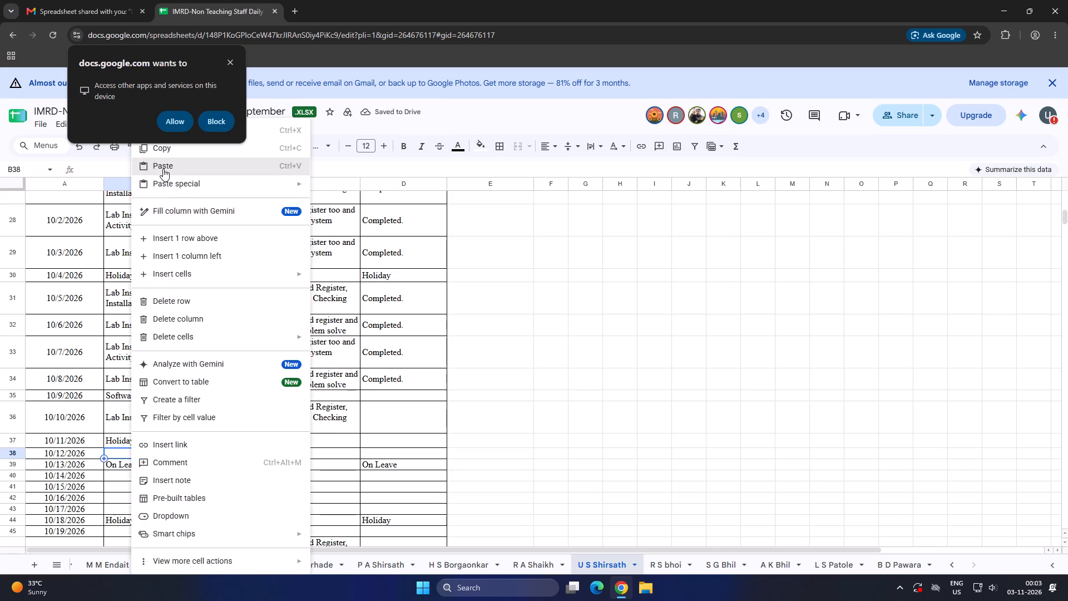
left_click(163, 169)
left_click(139, 477)
right_click(139, 477)
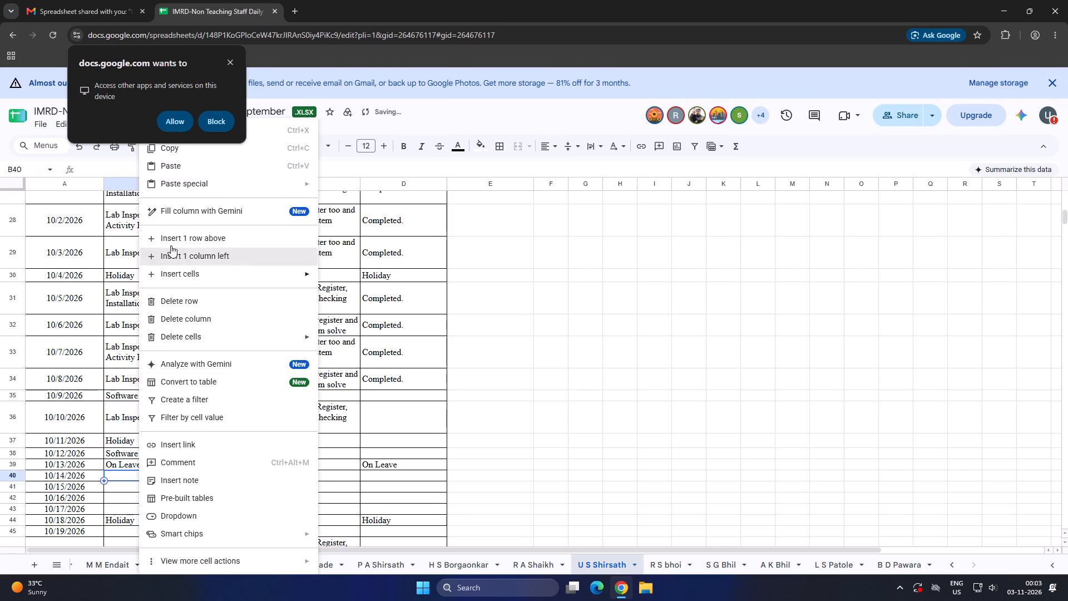
left_click(170, 162)
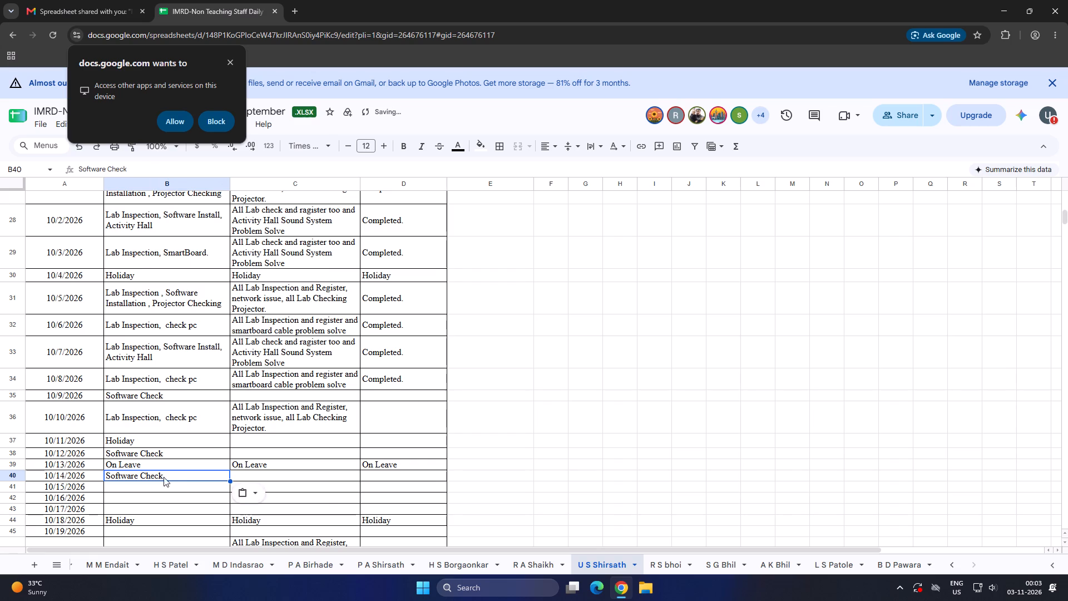
Extend the 10/14/2026 activity to read "Software Check,Printer drive Installation".
double_click(171, 475)
key("space")
key("BackSpace")
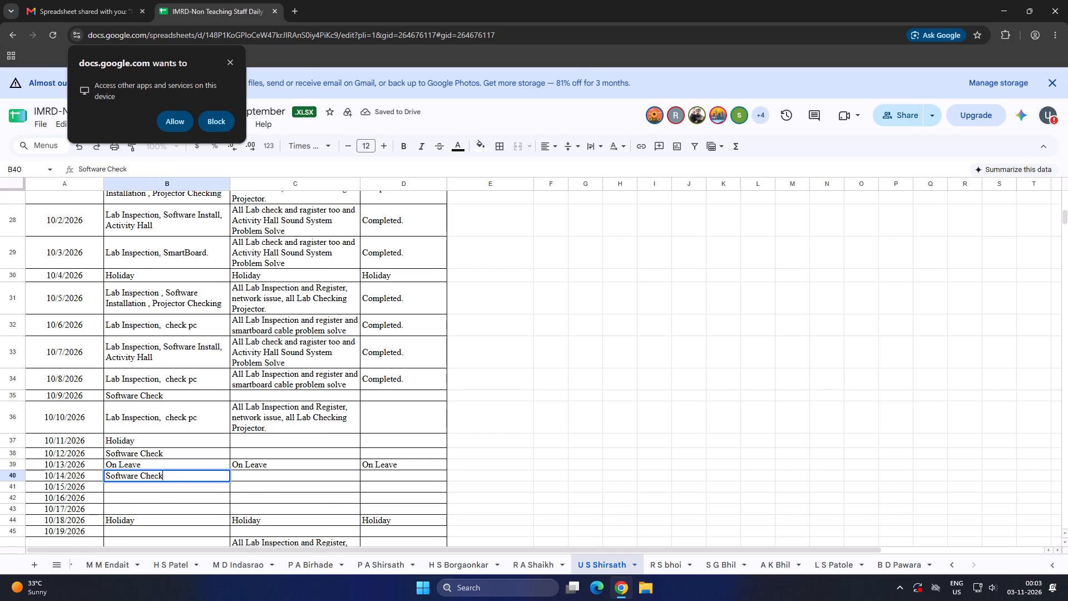
type(",")
key("space")
key("BackSpace")
type("Printer")
key("space")
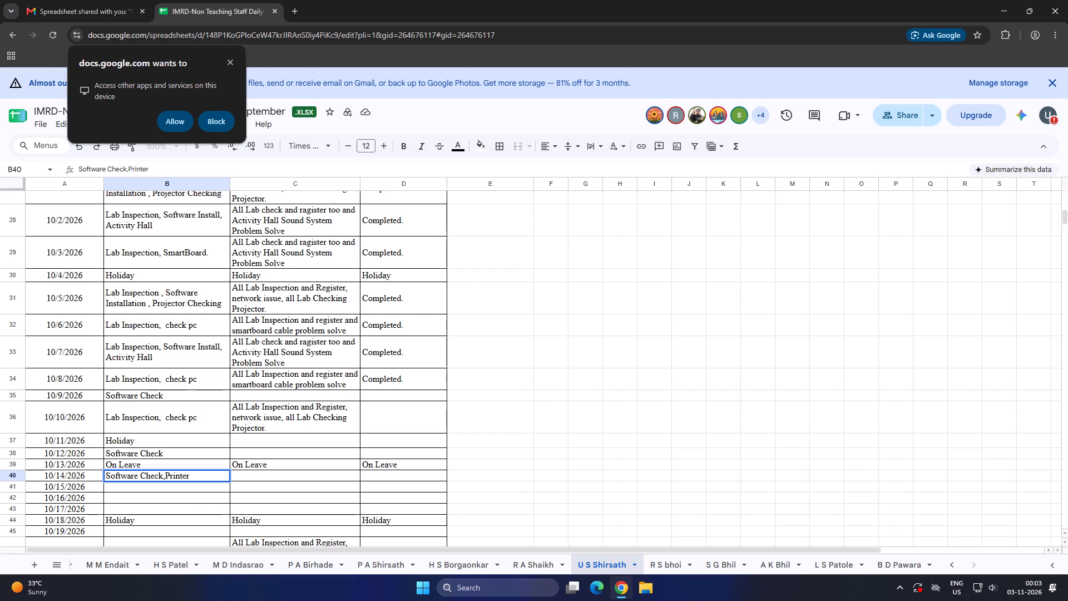
type("insta")
key("BackSpace")
key("BackSpace")
key("BackSpace")
key("BackSpace")
key("BackSpace")
type("dre")
key("BackSpace")
type("iver")
key("space")
key("BackSpace")
key("BackSpace")
key("space")
type("Inda")
key("BackSpace")
key("BackSpace")
type("stalla")
type("tion")
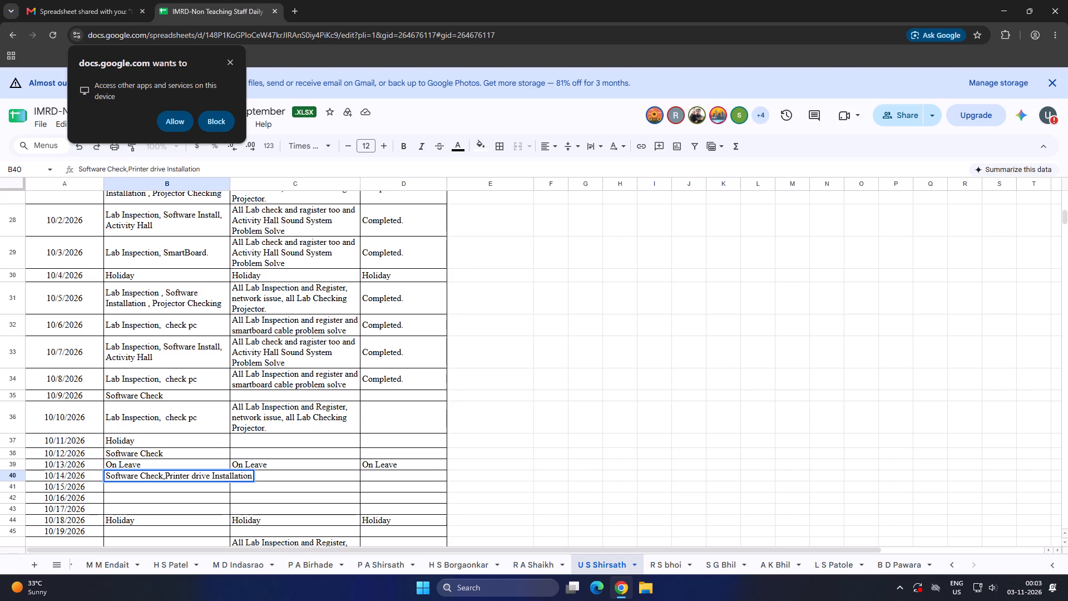
key("Return")
Dismiss the site's device access request and copy the 9/12/2026 lab software check description into column C for 10/12/2026.
left_click(255, 490)
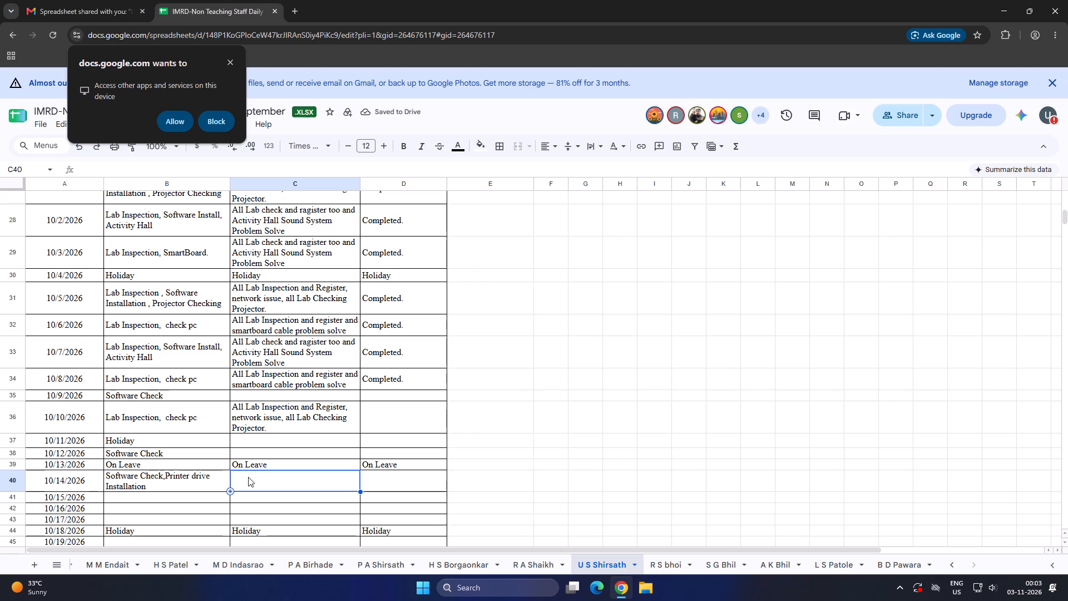
left_click(248, 477)
scroll(260, 329, "up", 5)
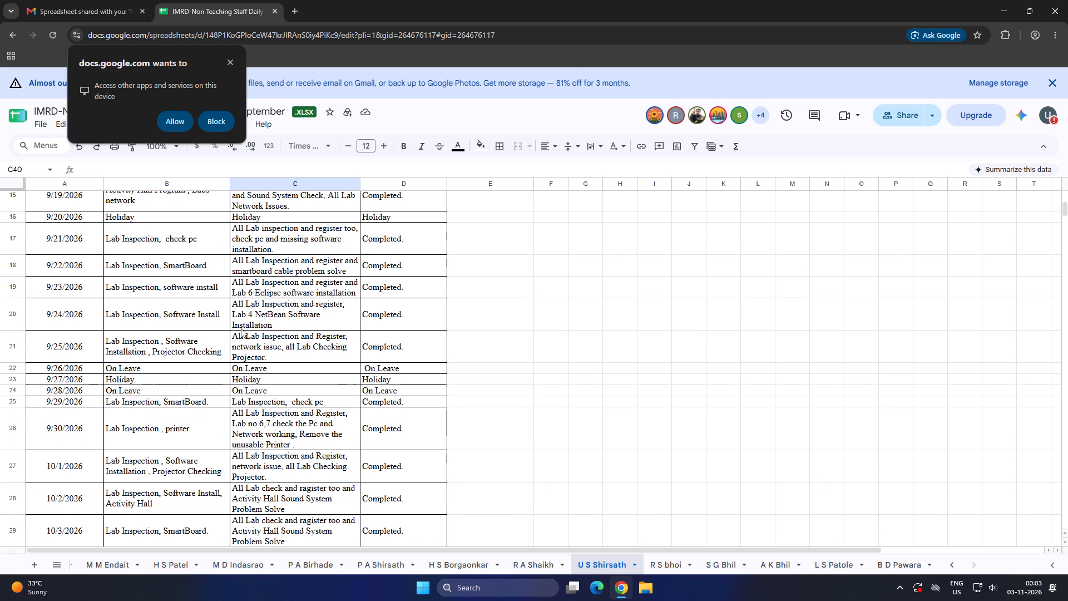
scroll(180, 242, "up", 2)
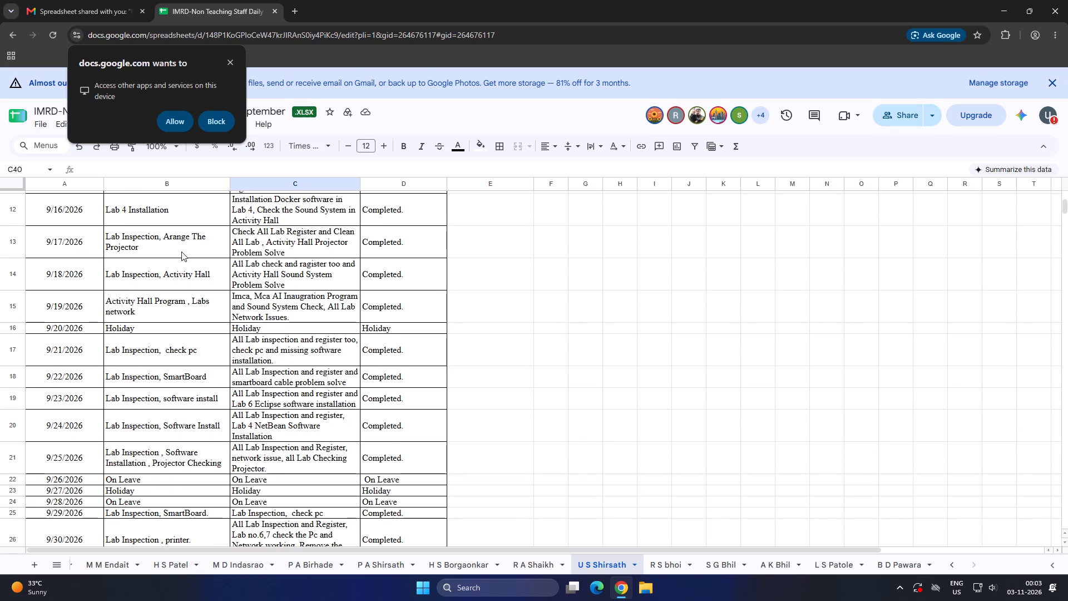
scroll(197, 247, "up", 2)
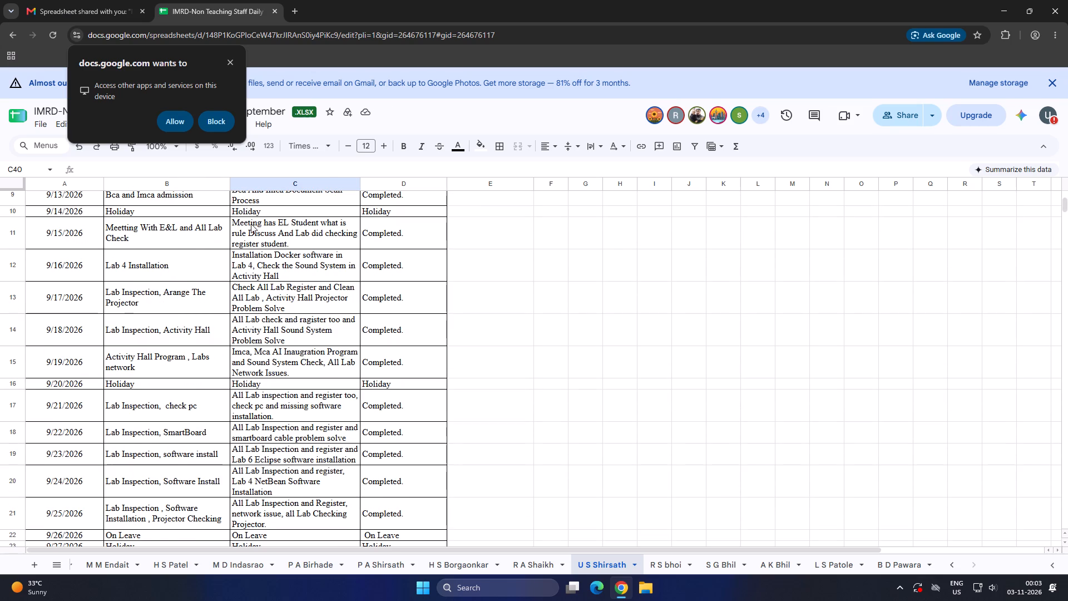
left_click(251, 224)
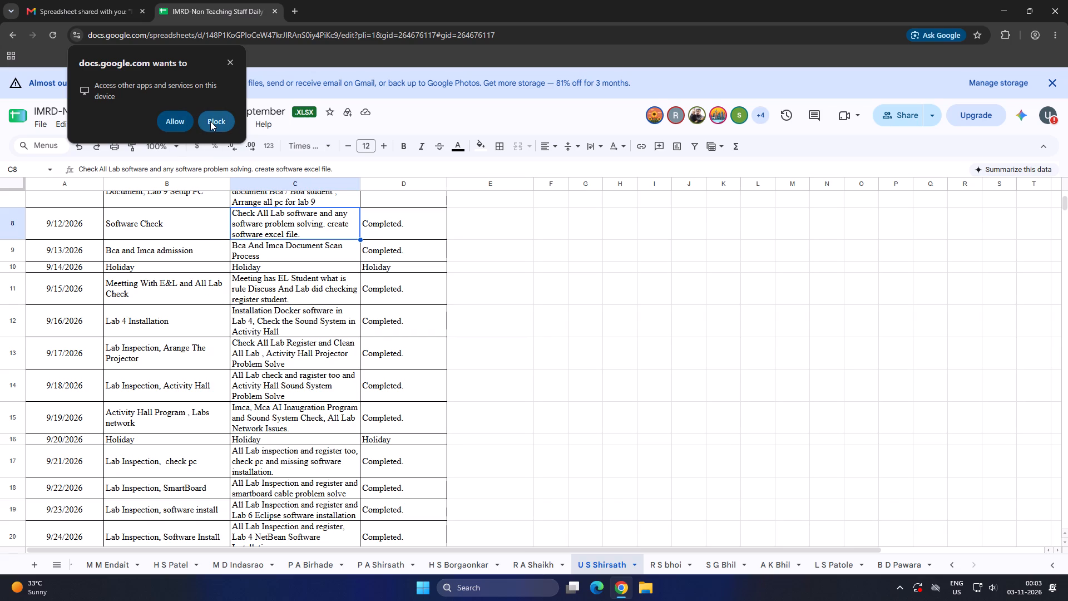
left_click(210, 121)
left_click(231, 61)
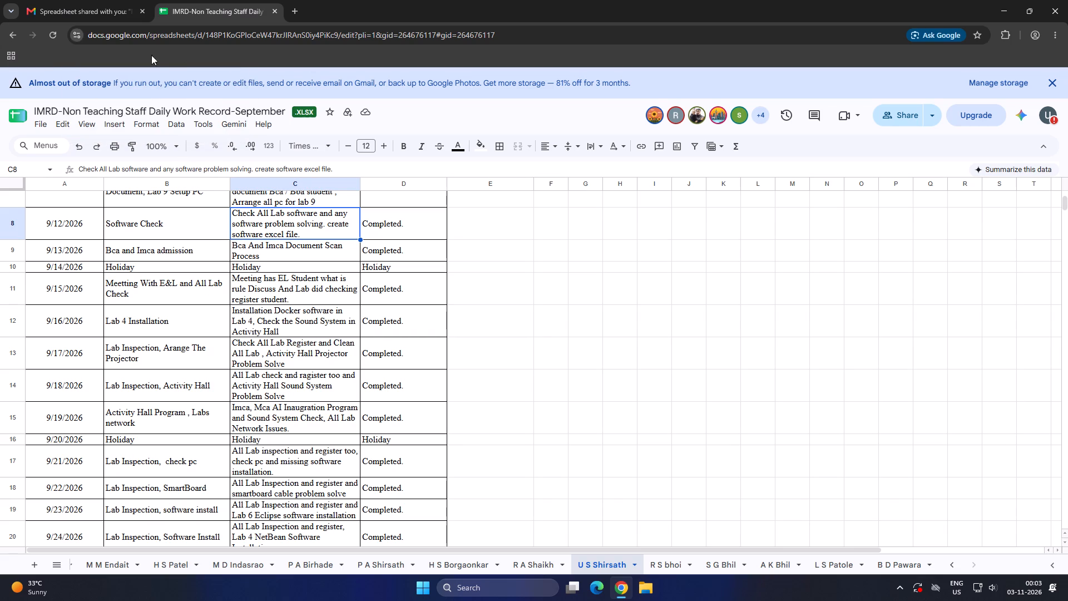
right_click(286, 219)
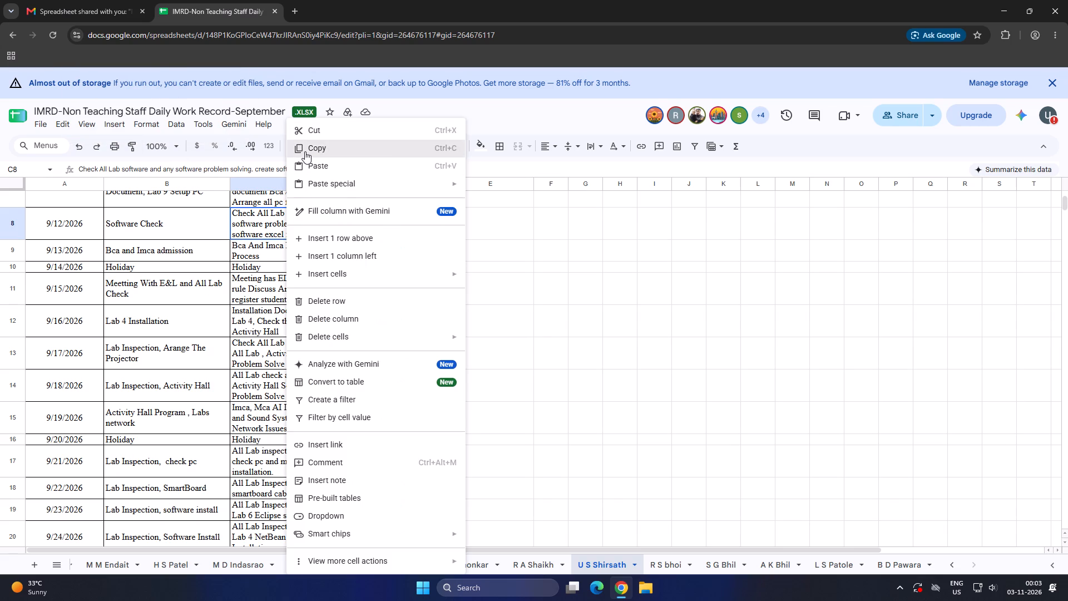
left_click(305, 151)
scroll(192, 446, "down", 6)
scroll(283, 324, "down", 2)
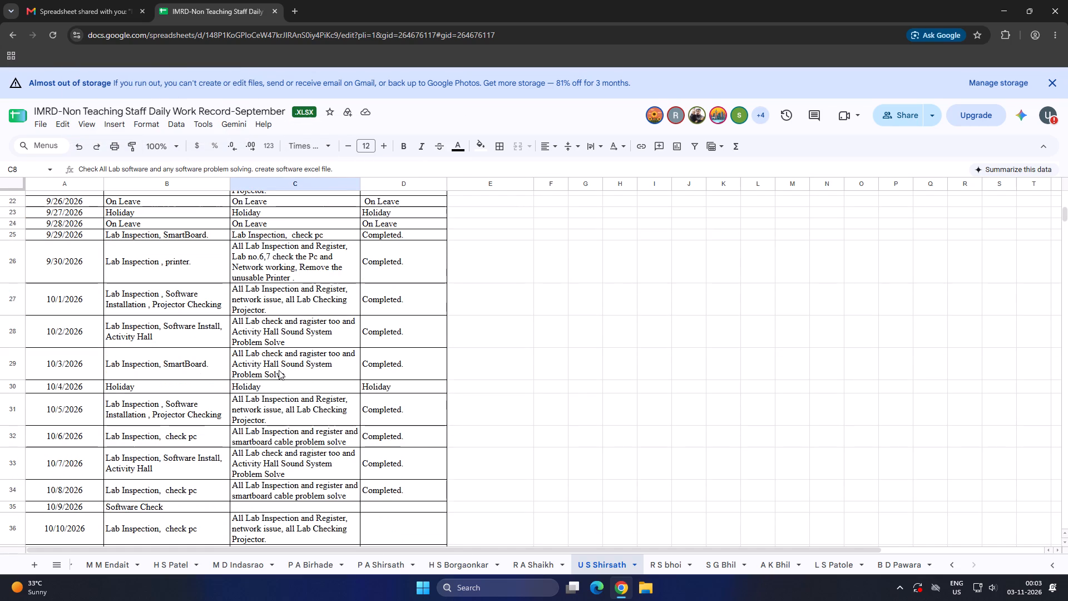
left_click(257, 508)
right_click(257, 508)
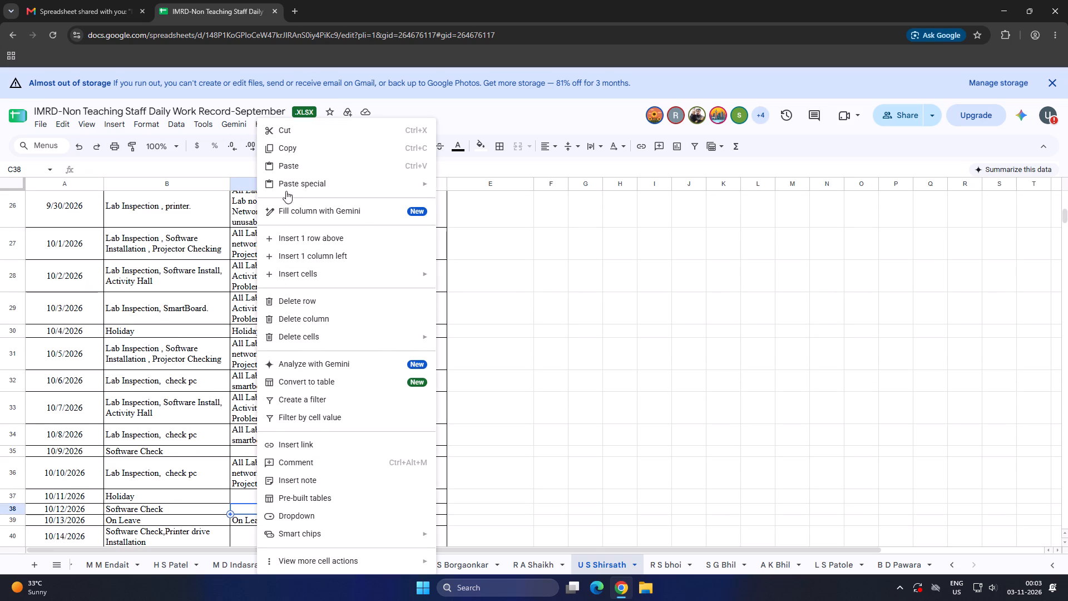
left_click(286, 166)
Paste the copied lab software check description into column C for 10/14/2026.
scroll(298, 454, "down", 4)
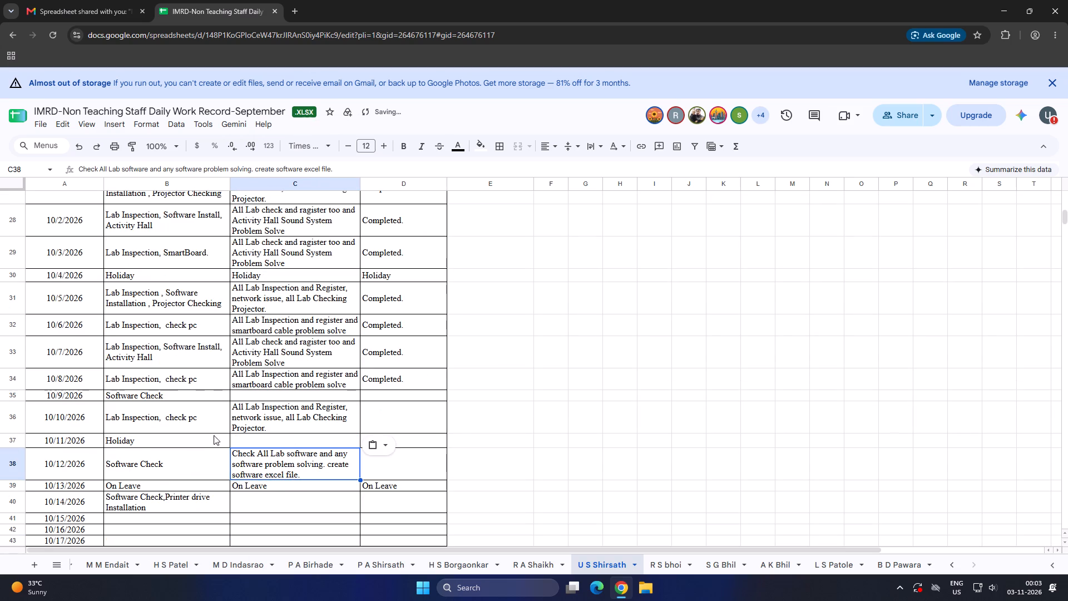
right_click(282, 336)
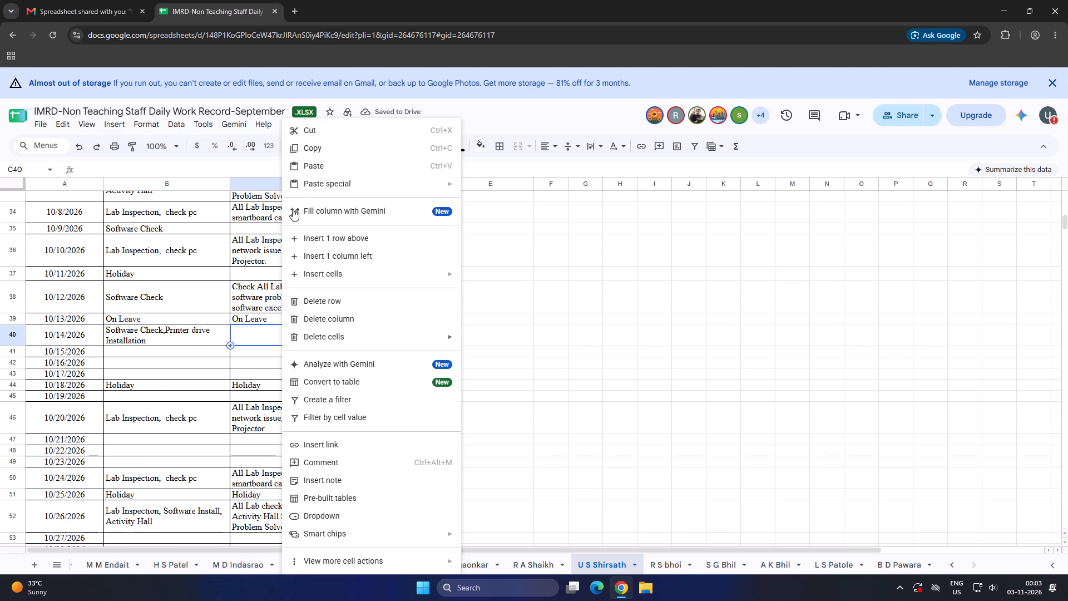
left_click(307, 165)
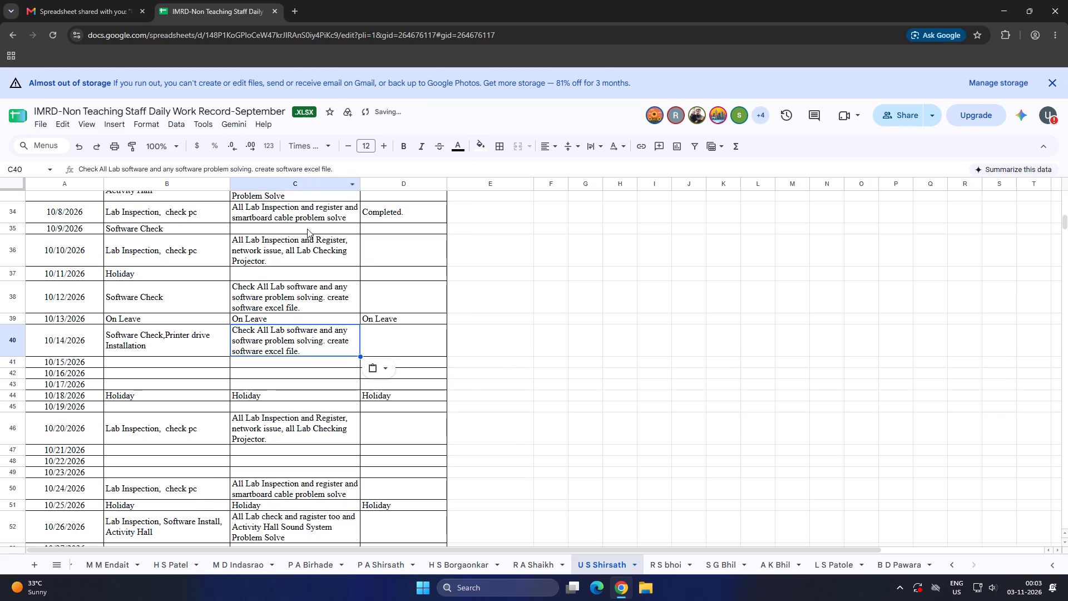
Change the ending of the 10/14/2026 description so it reads "Check All Lab software and any software problem solving, Printer Drive Installation.".
double_click(309, 352)
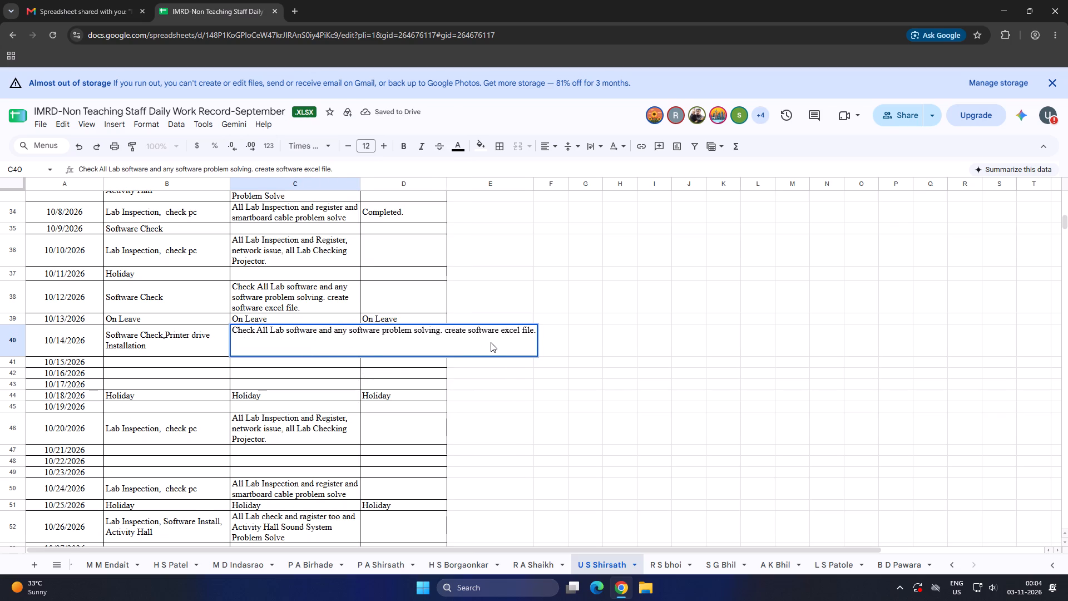
key("BackSpace")
key("BackSpace")
key("BackSpace")
key("BackSpace")
key("BackSpace")
key("BackSpace")
key("BackSpace")
key("BackSpace")
key("BackSpace")
key("BackSpace")
key("BackSpace")
key("BackSpace")
key("BackSpace")
key("BackSpace")
key("BackSpace")
key("BackSpace")
key("BackSpace")
key("BackSpace")
key("BackSpace")
key("BackSpace")
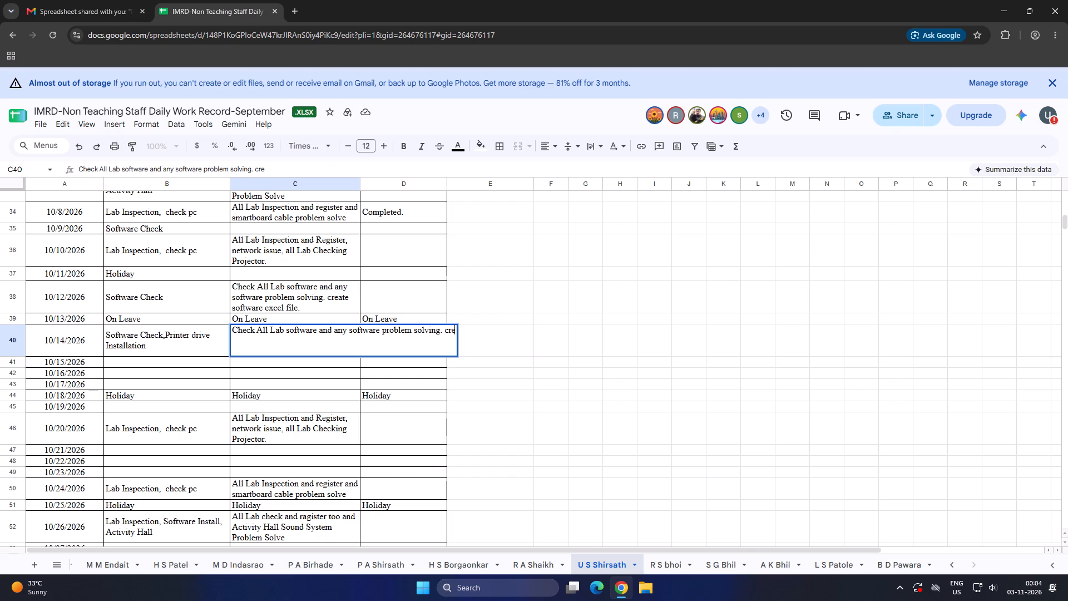
key("BackSpace")
key("BackSpace")
key("BackSpace")
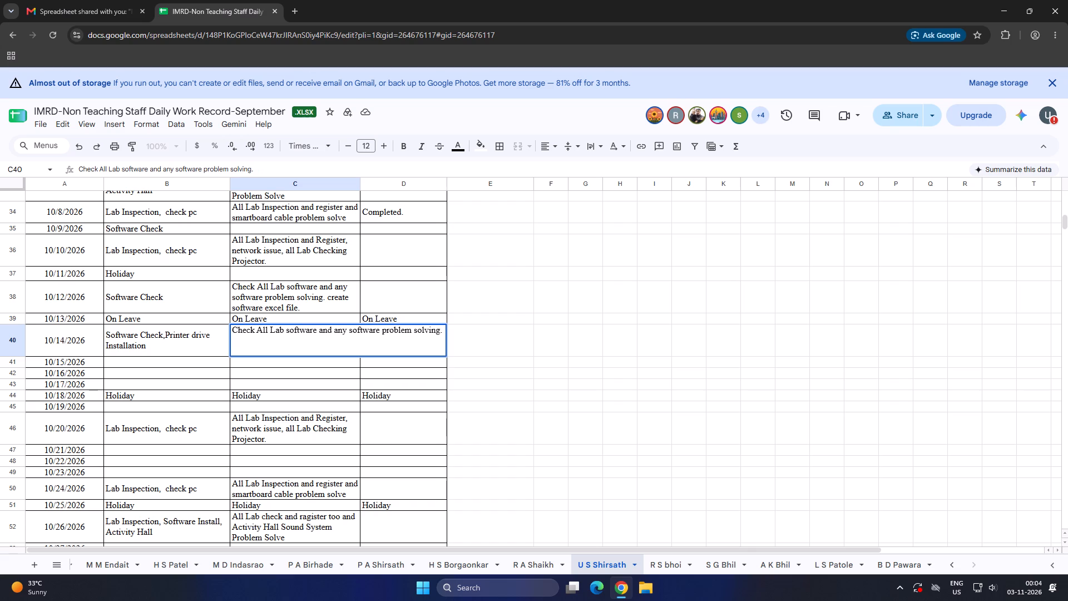
type("pr")
key("BackSpace")
key("BackSpace")
key("BackSpace")
key("BackSpace")
key("space")
type(",")
key("BackSpace")
key("BackSpace")
type(", Pritner")
key("space")
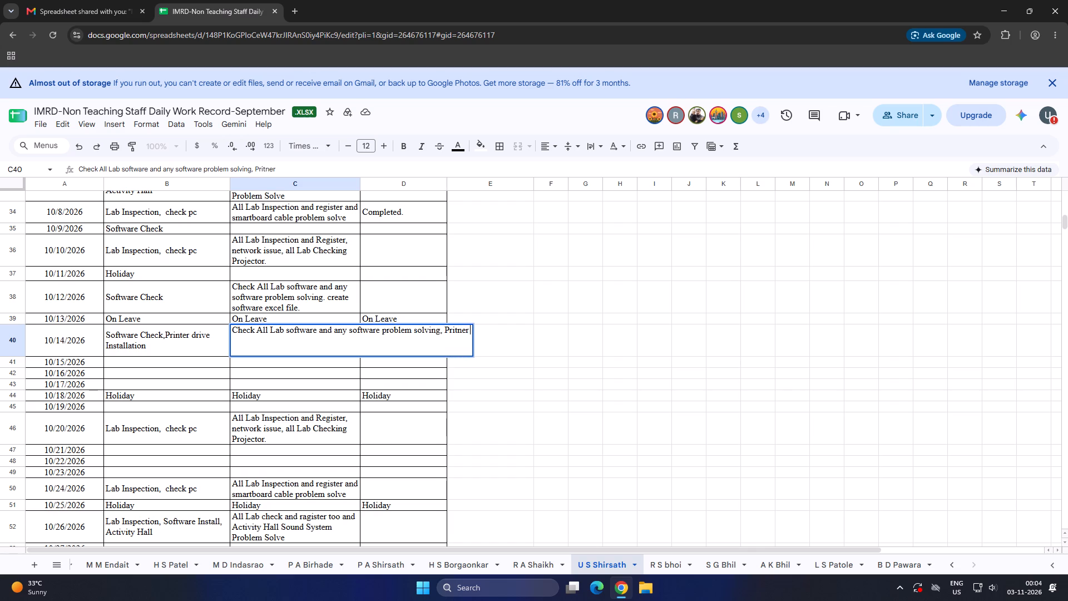
key("BackSpace")
key("BackSpace")
key("BackSpace")
key("BackSpace")
key("BackSpace")
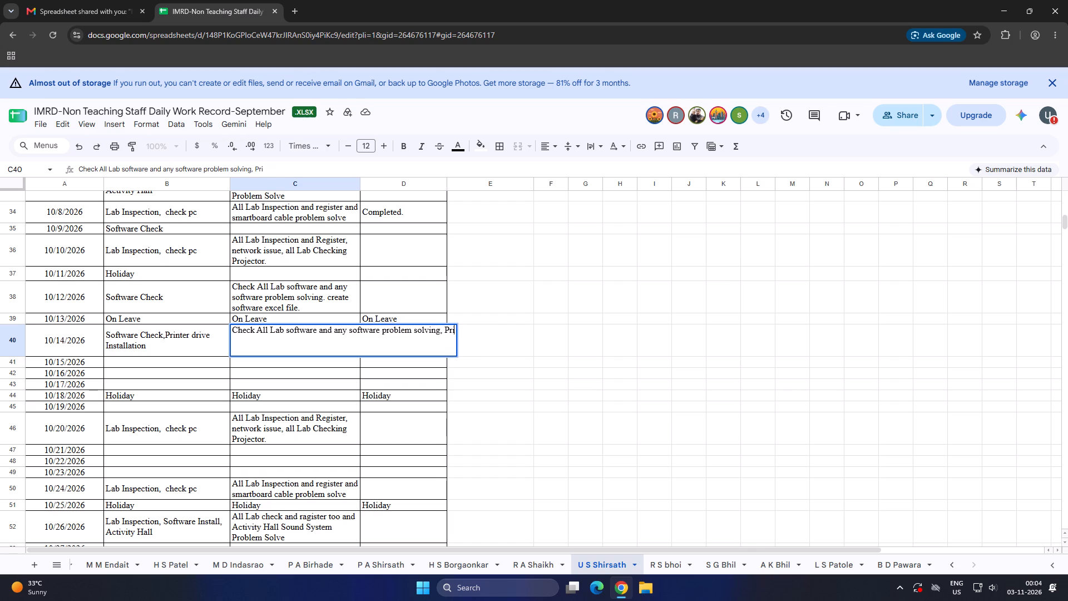
type("nter")
key("space")
type("Drive")
key("space")
type("Installation")
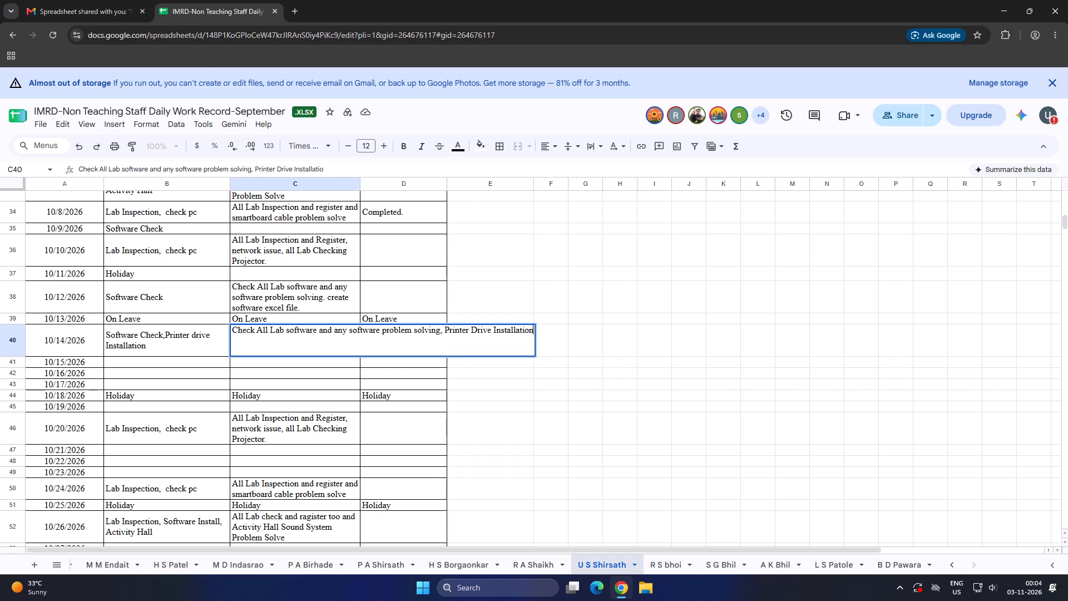
key("space")
key("BackSpace")
key("period")
key("Return")
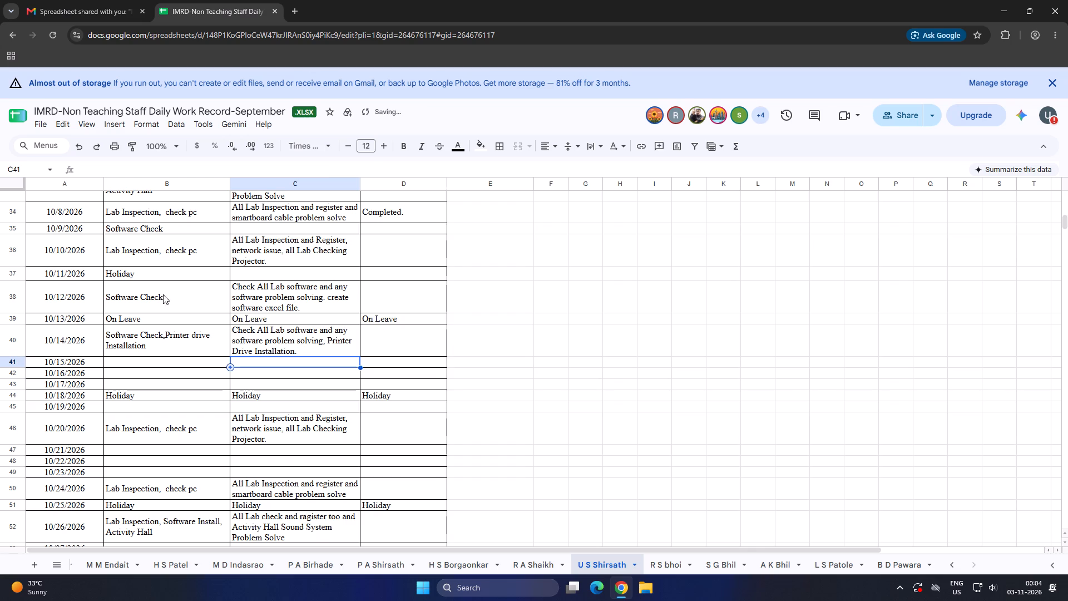
Copy the "Lab Inspection, check pc" activity from 10/10/2026 into the activity cell for 10/15/2026.
left_click(154, 253)
right_click(154, 253)
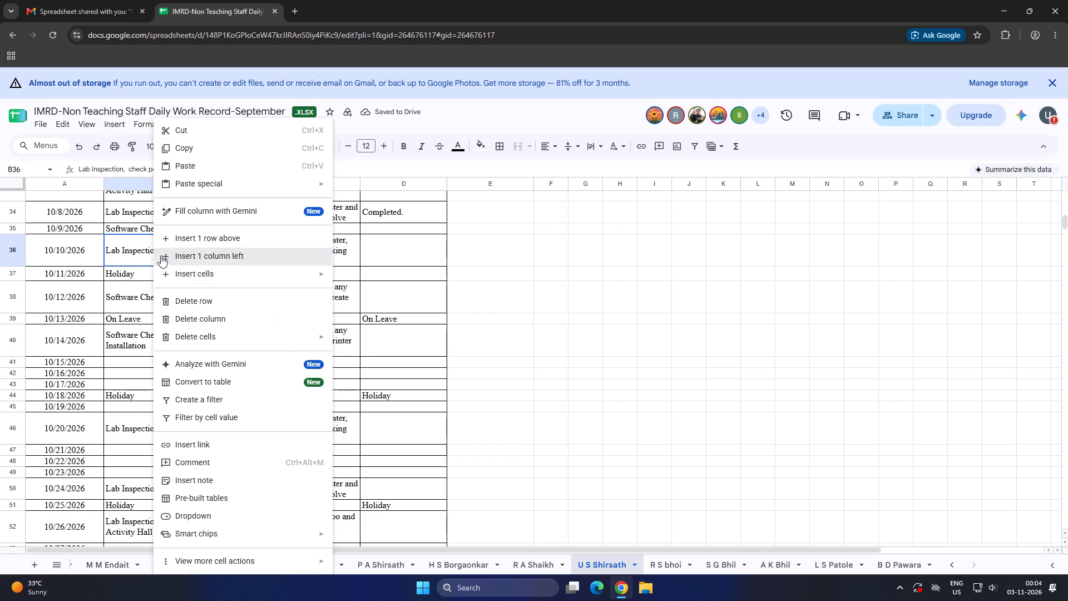
left_click(175, 150)
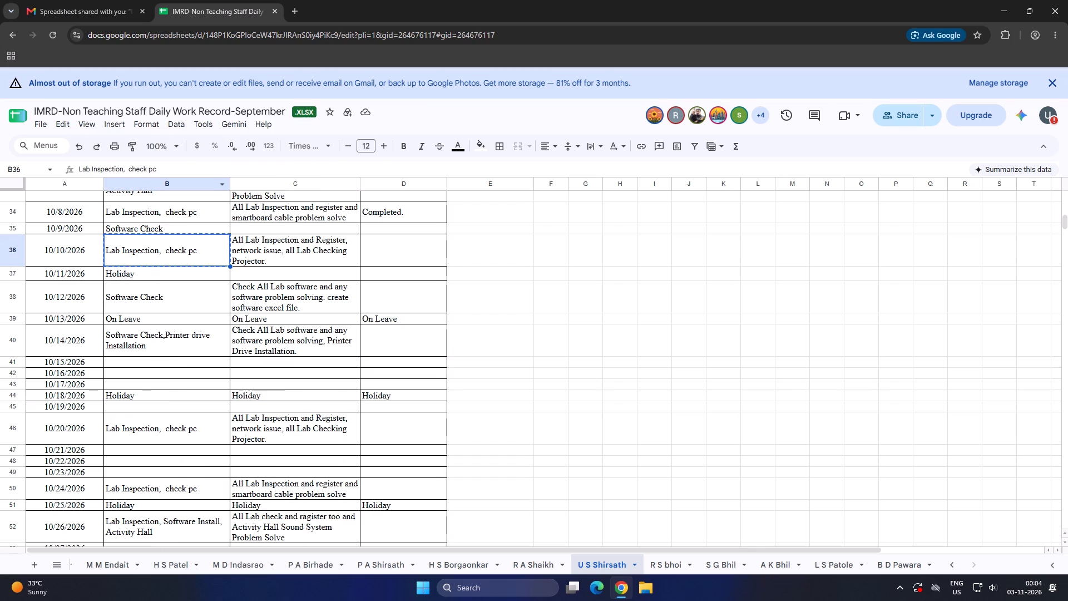
left_click(158, 359)
right_click(158, 359)
left_click(188, 168)
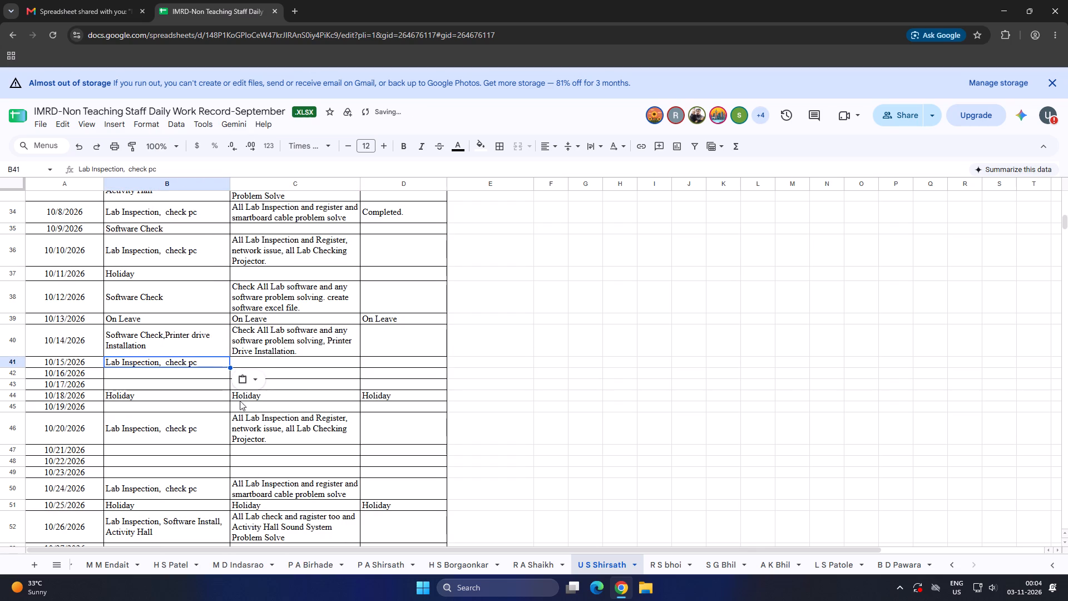
Fill the 10/8/2026 lab inspection and smartboard cable description down into column C for 10/9/2026.
left_click(301, 357)
left_click(244, 240)
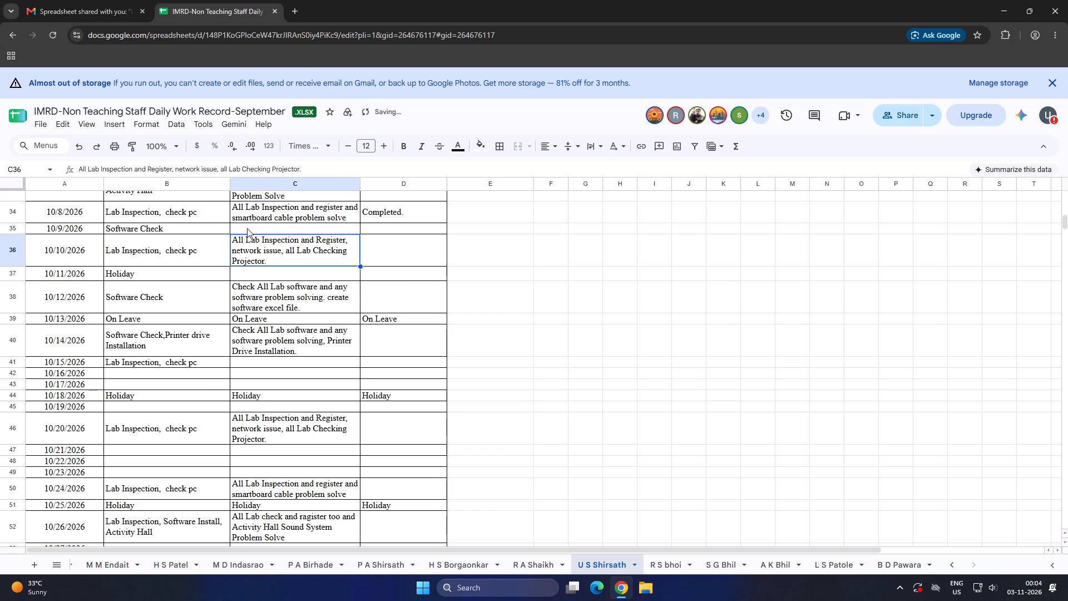
left_click(290, 211)
left_click_drag(360, 221, 360, 230)
Fill the 10/8/2026 status "Completed." down to 10/9/2026 and 10/10/2026.
left_click(395, 219)
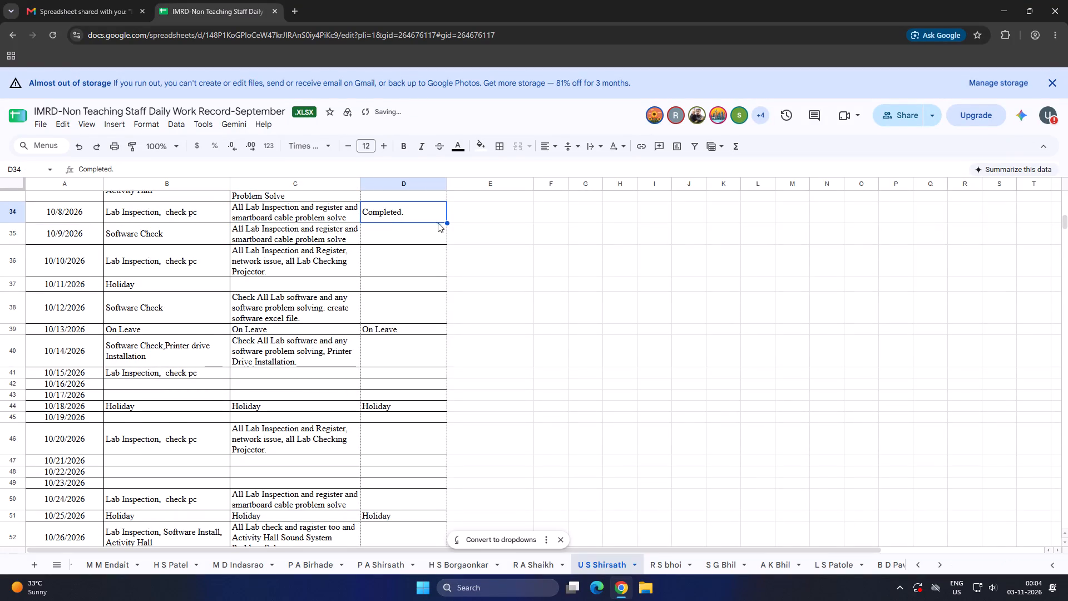
left_click_drag(446, 223, 446, 233)
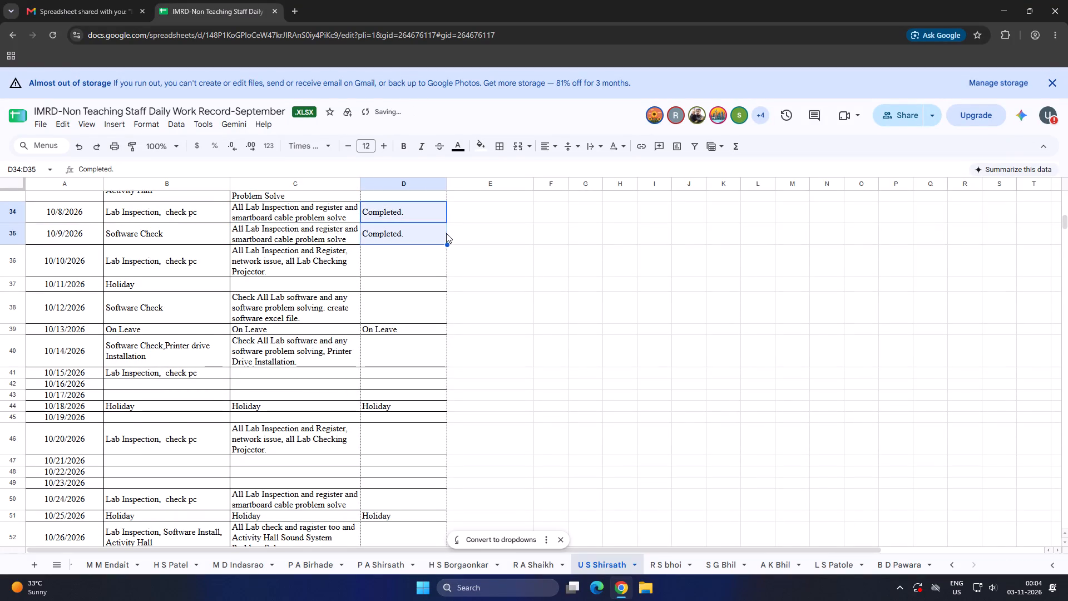
left_click_drag(447, 242, 448, 273)
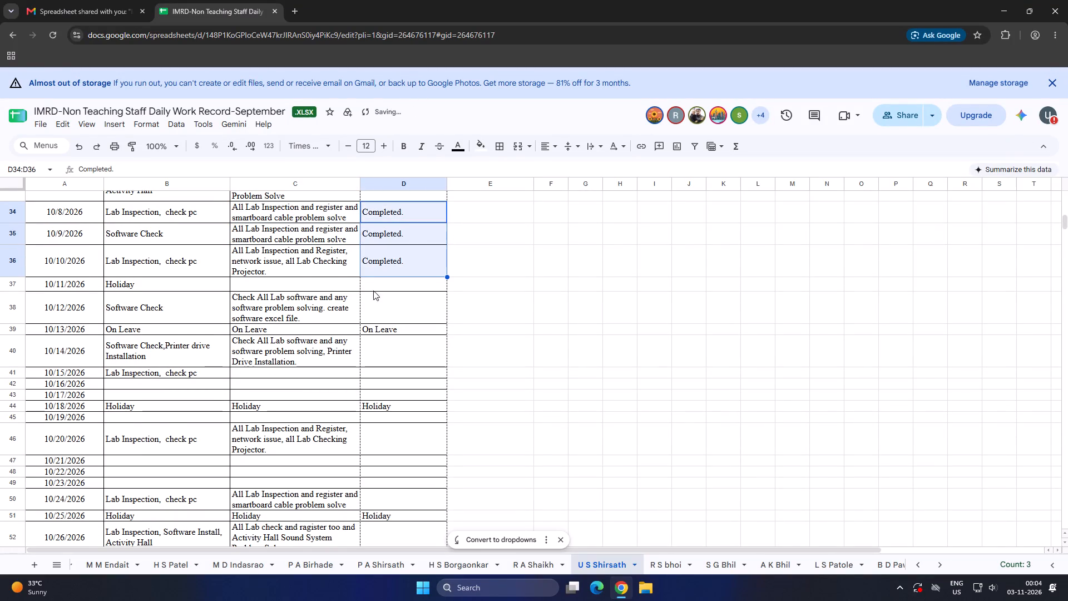
Enter "Holiday" as both the description and the status for 10/11/2026.
left_click(298, 281)
type("Hok")
key("BackSpace")
type("liday")
key("Tab")
type("Hoi")
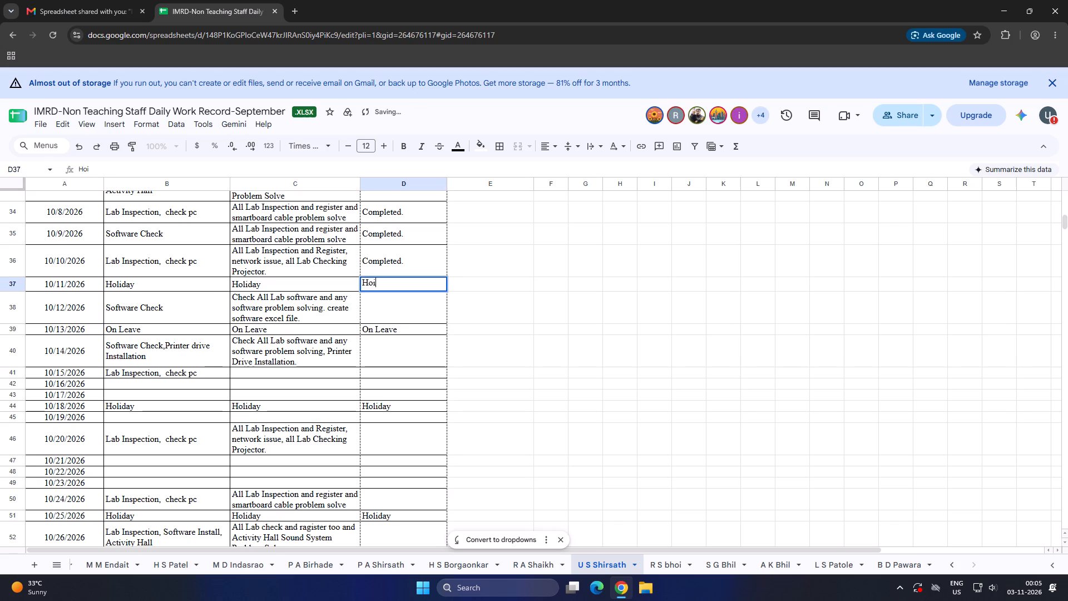
key("BackSpace")
type("lisdy")
key("BackSpace")
key("BackSpace")
key("d")
key("BackSpace")
key("BackSpace")
type("day")
key("space")
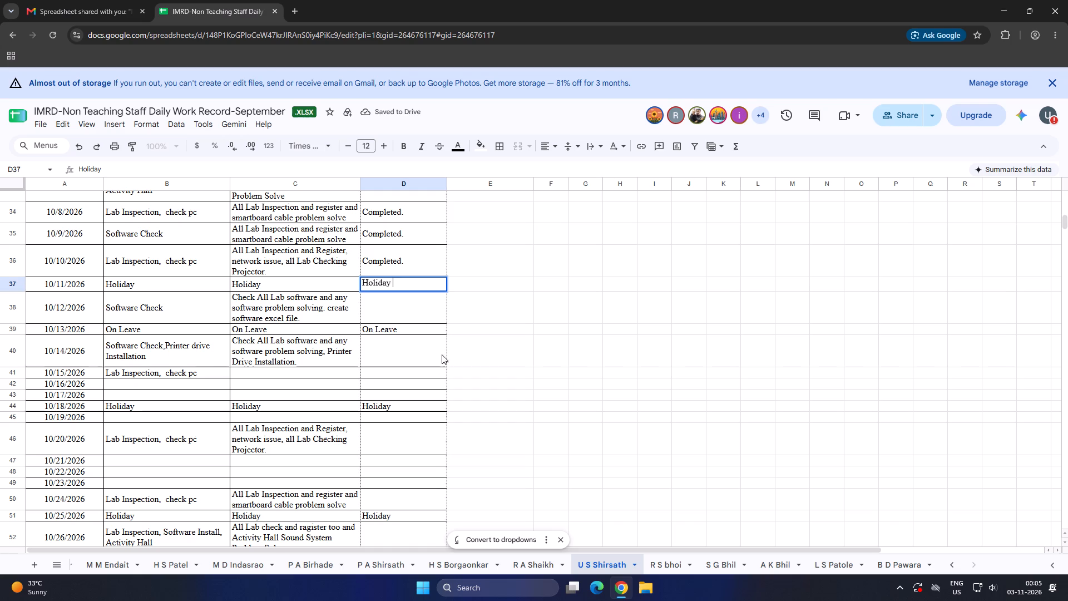
Enter the status "Completed." for 10/12/2026 and 10/14/2026, skipping the leave day between them.
left_click(379, 306)
type("Co")
key("Down")
key("Down")
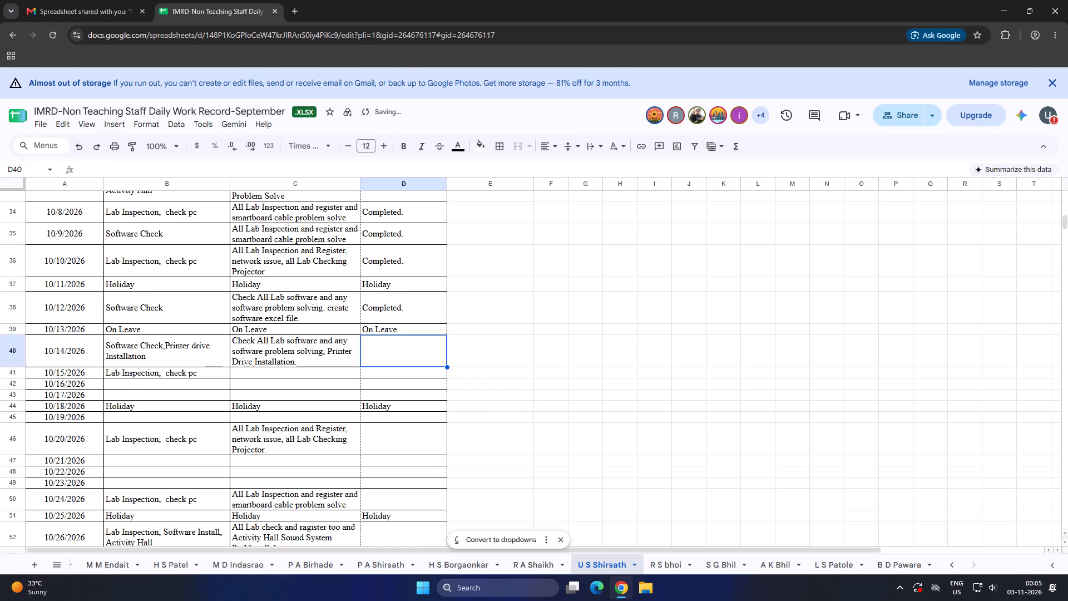
type("Co")
key("Right")
Enter the status "Completed." for 10/15/2026, 10/16/2026 and 10/17/2026.
key("Down")
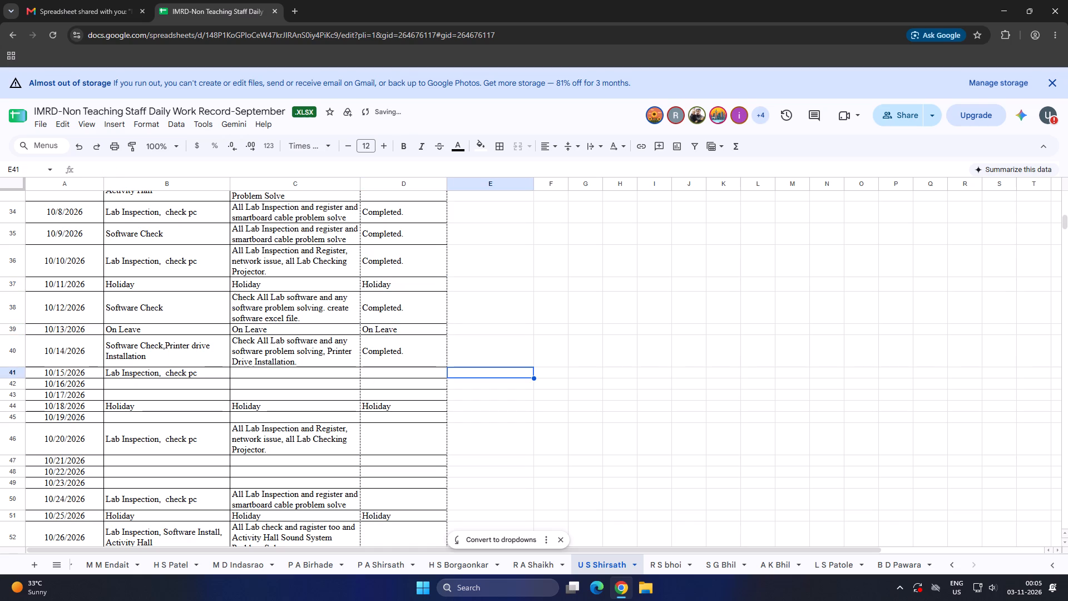
key("Left")
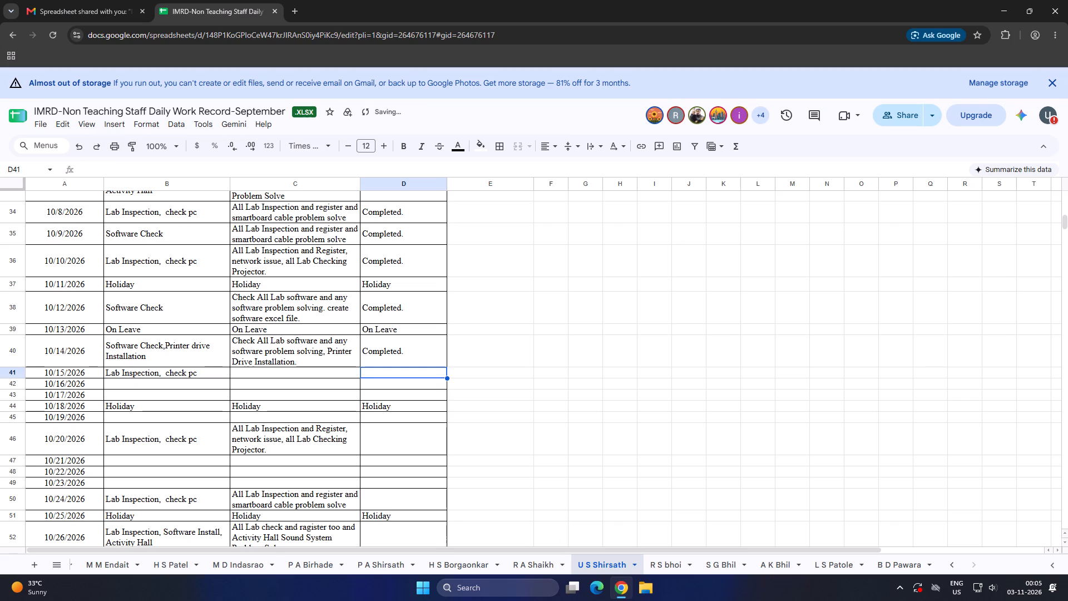
key("shift+c")
key("Down")
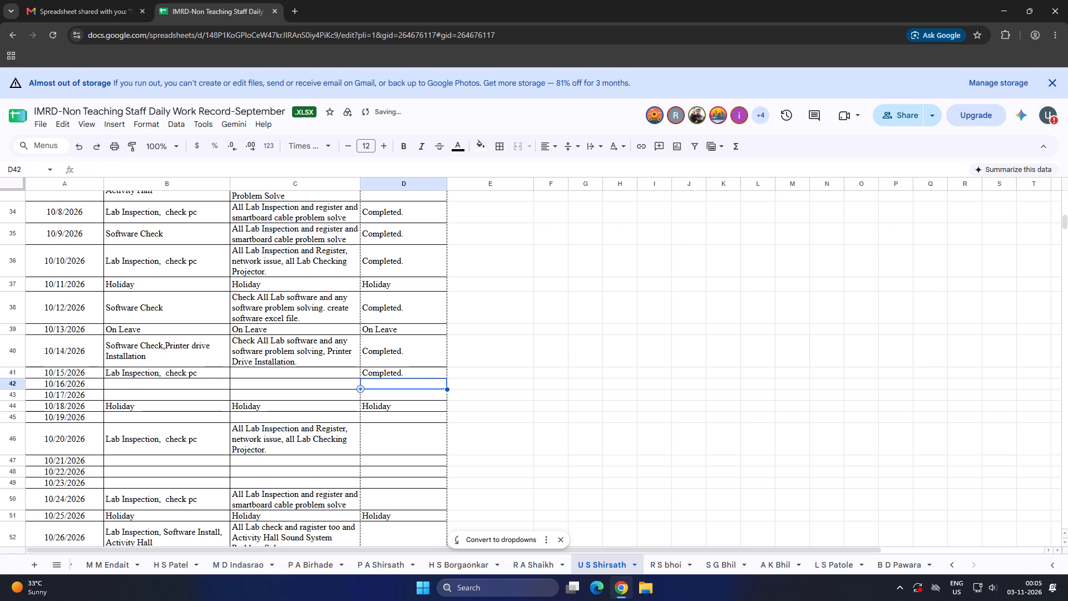
key("shift+c")
key("Down")
key("shift+c")
key("Down")
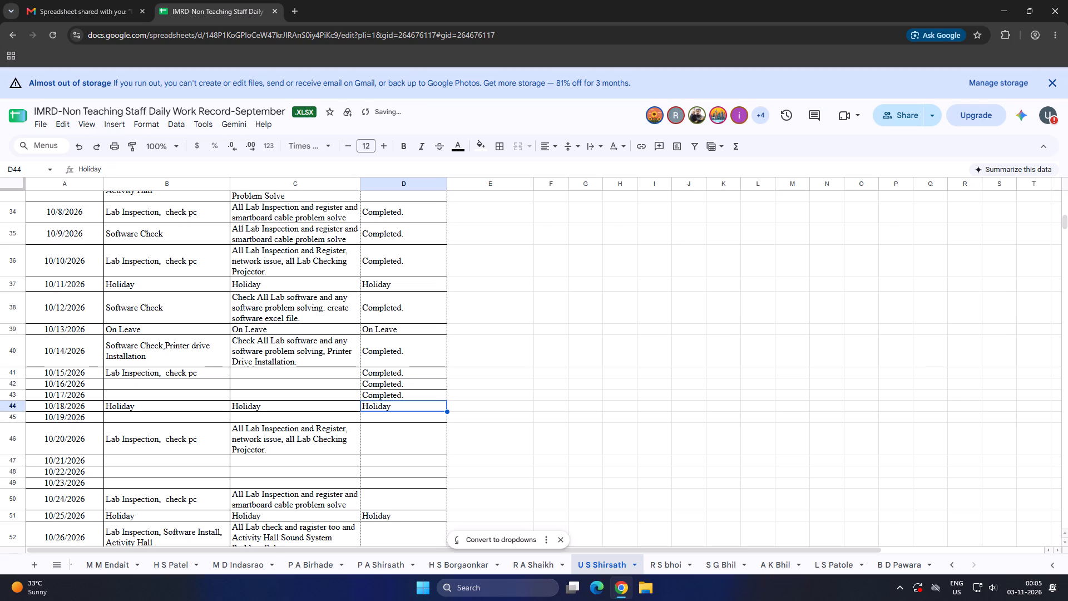
Enter the status "Completed." for each day from 10/19/2026 through 10/23/2026.
key("Down")
key("c")
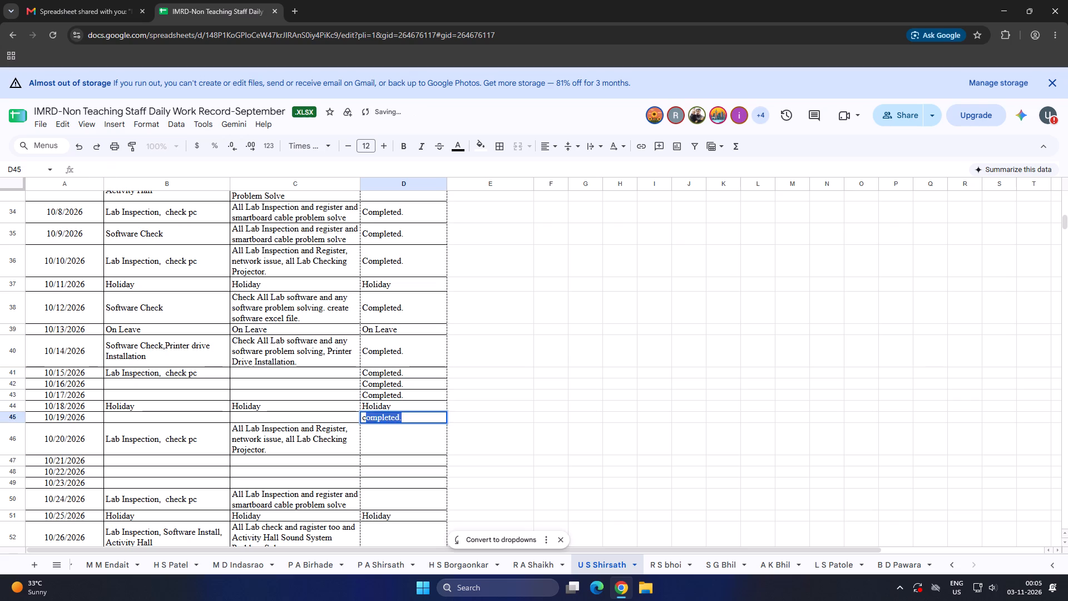
key("Down")
key("shift+c")
key("Down")
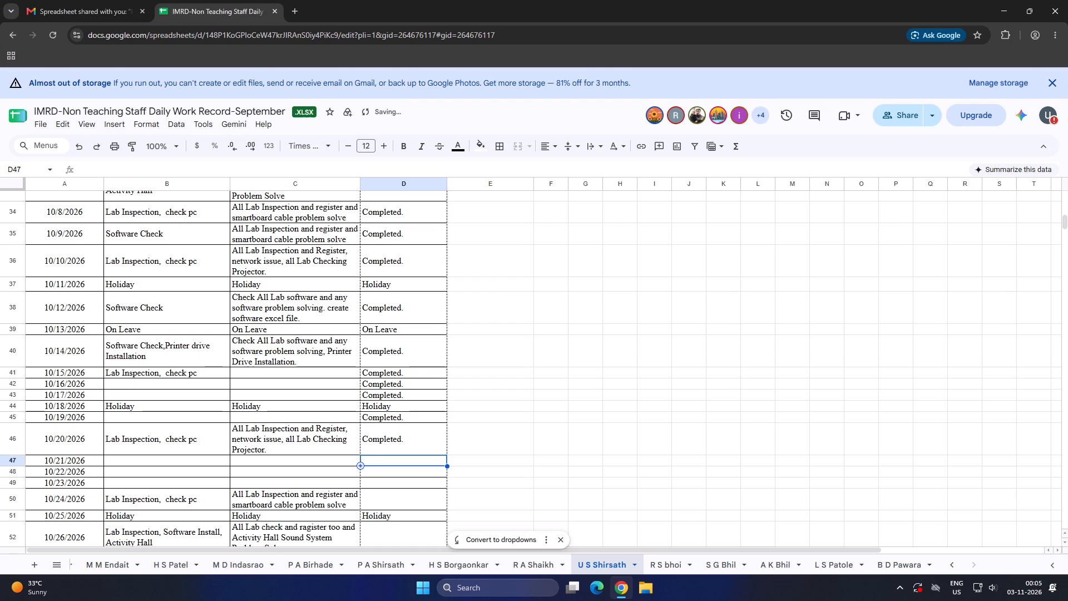
key("c")
key("Down")
key("shift+c")
key("Down")
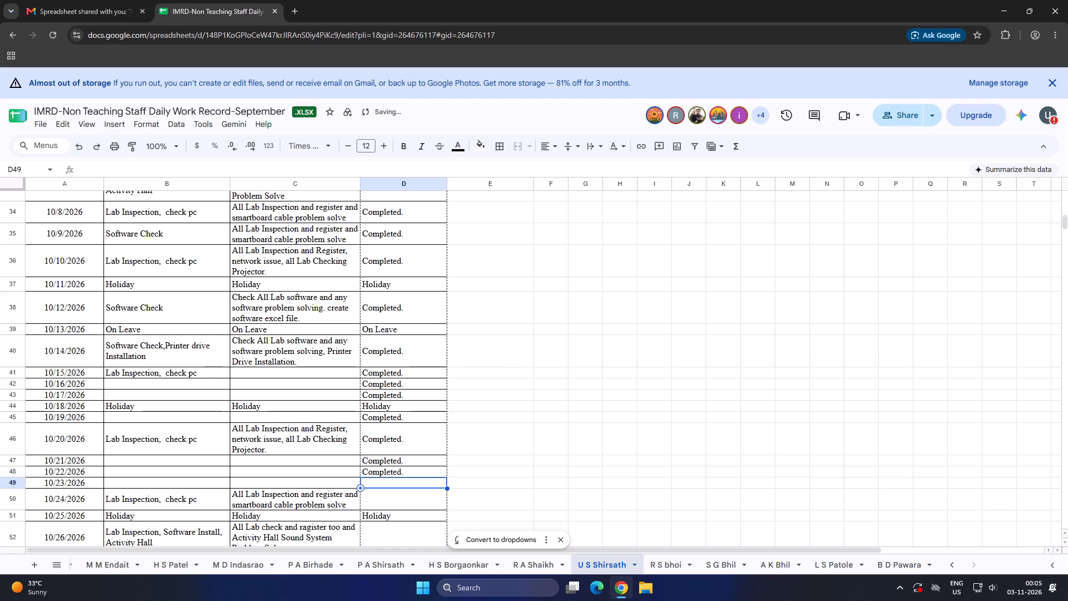
key("shift+c")
key("Down")
Enter the status "Completed." for 10/24/2026, 10/26/2026 and 10/27/2026, skipping the 10/25/2026 holiday.
key("Right")
key("Left")
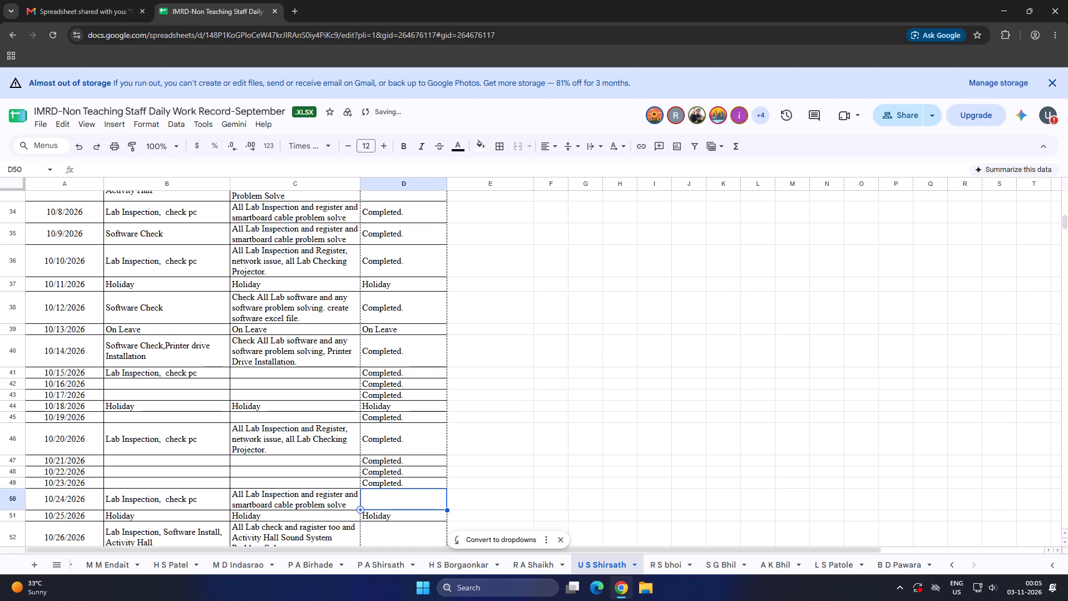
key("shift+c")
key("Down")
key("Down")
key("shift+c")
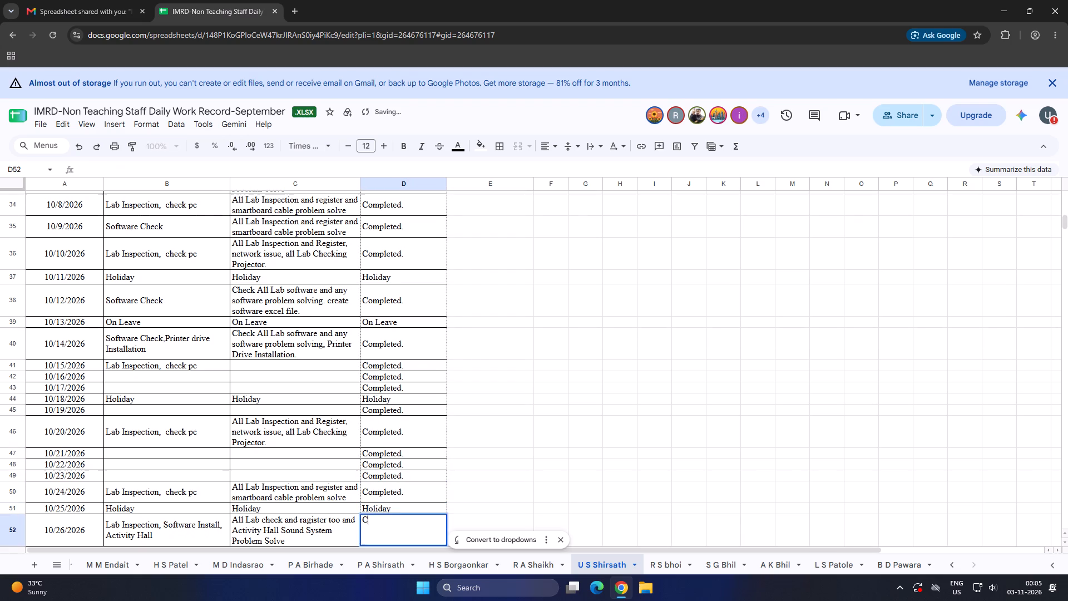
key("Down")
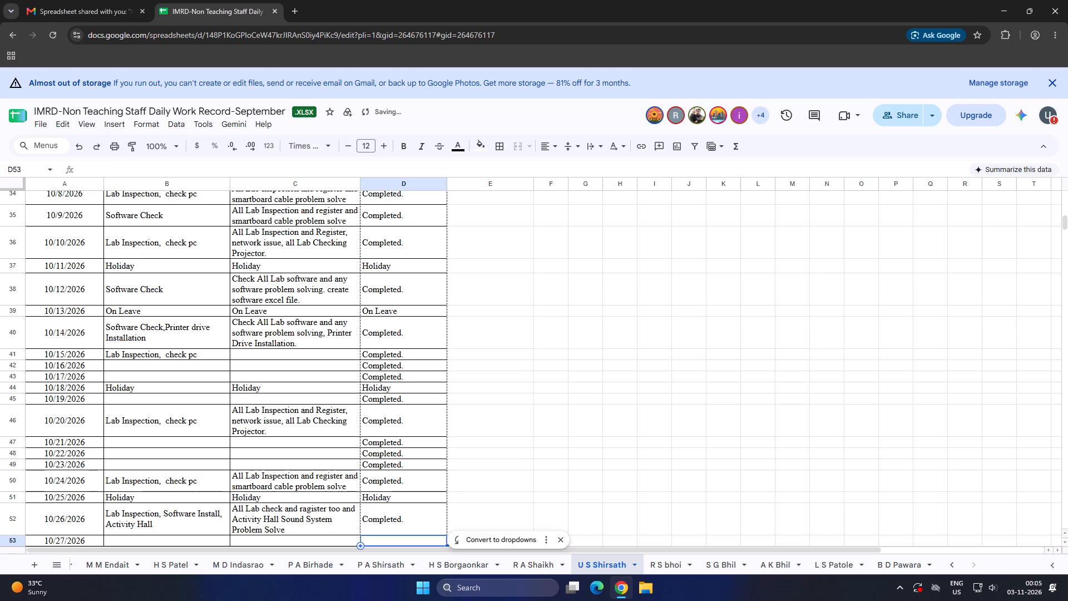
key("shift+c")
key("Left")
Enter the status "Completed." for 10/28/2026 and 10/29/2026.
key("Down")
key("Down")
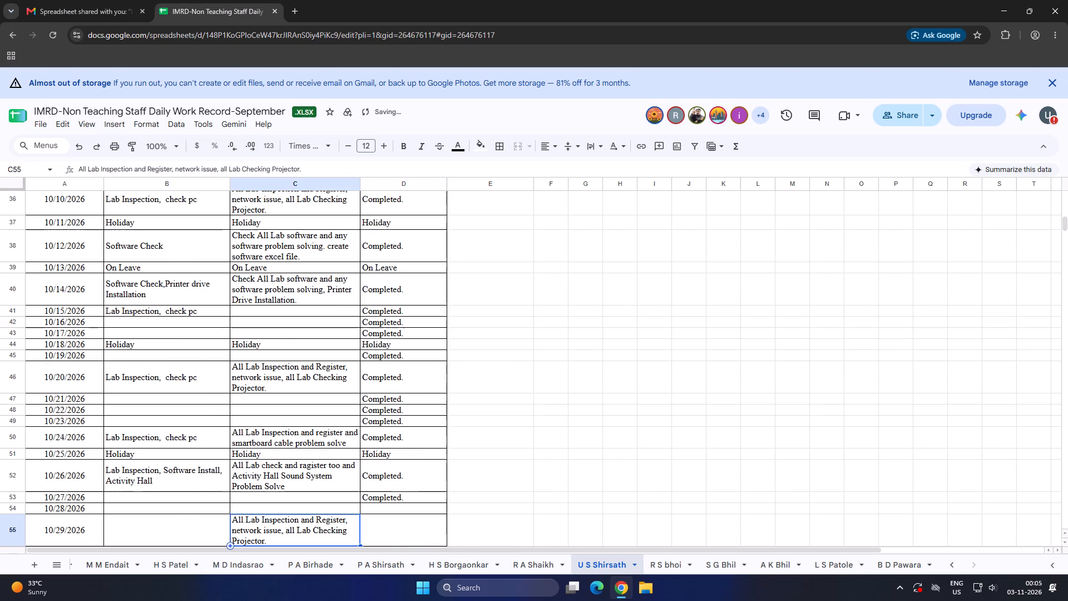
key("Right")
key("Up")
key("shift+c")
key("Down")
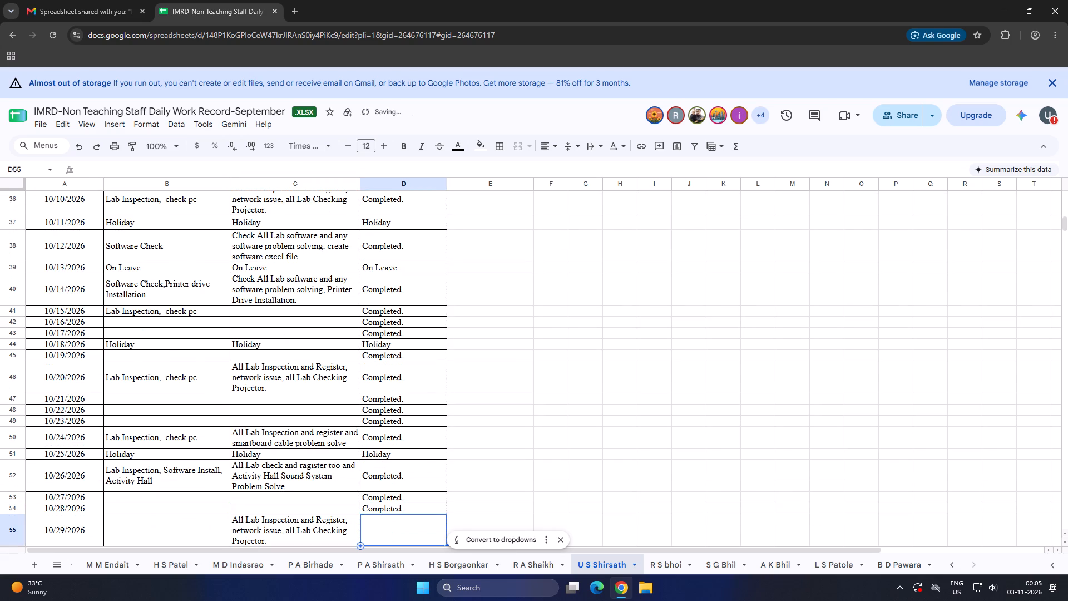
key("shift+c")
key("Left")
Replace the 10/29/2026 description in column C with "C".
key("shift+c")
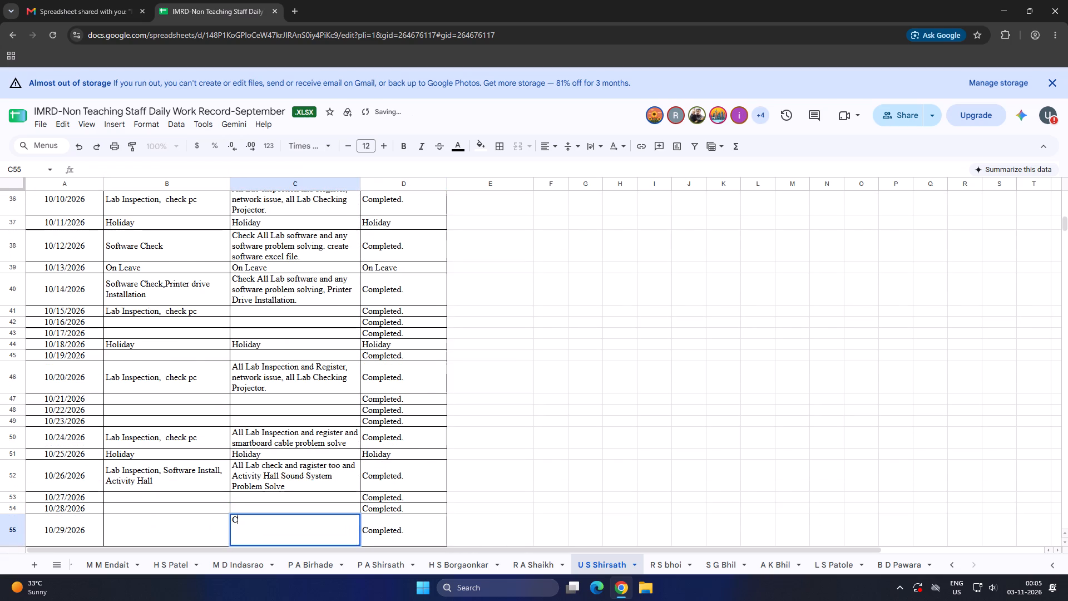
key("Down")
Enter the status "Completed." for 10/30/2026 and 10/31/2026.
key("Right")
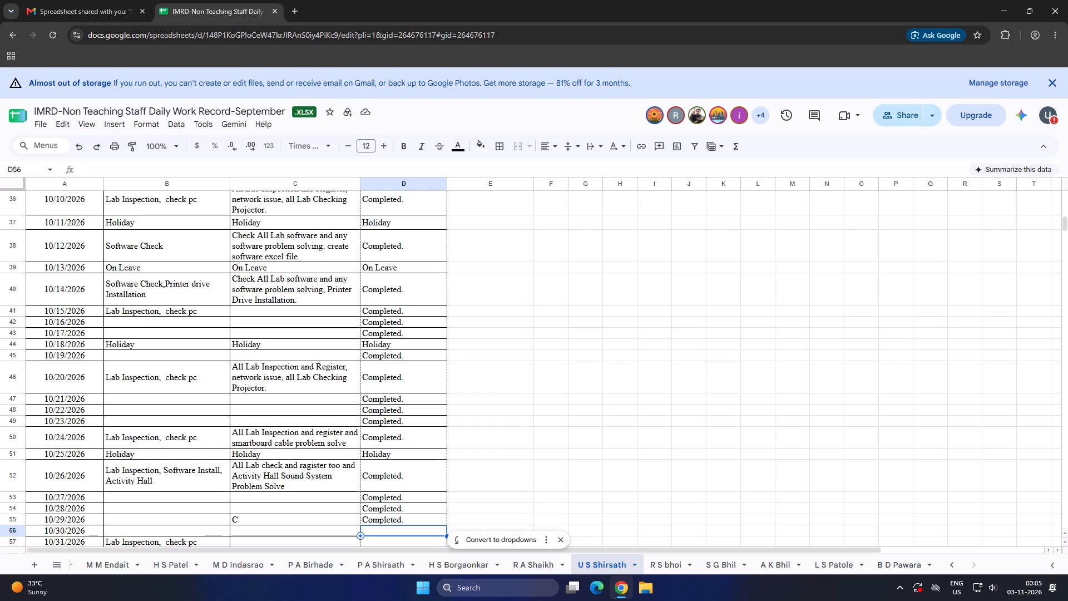
key("shift+c")
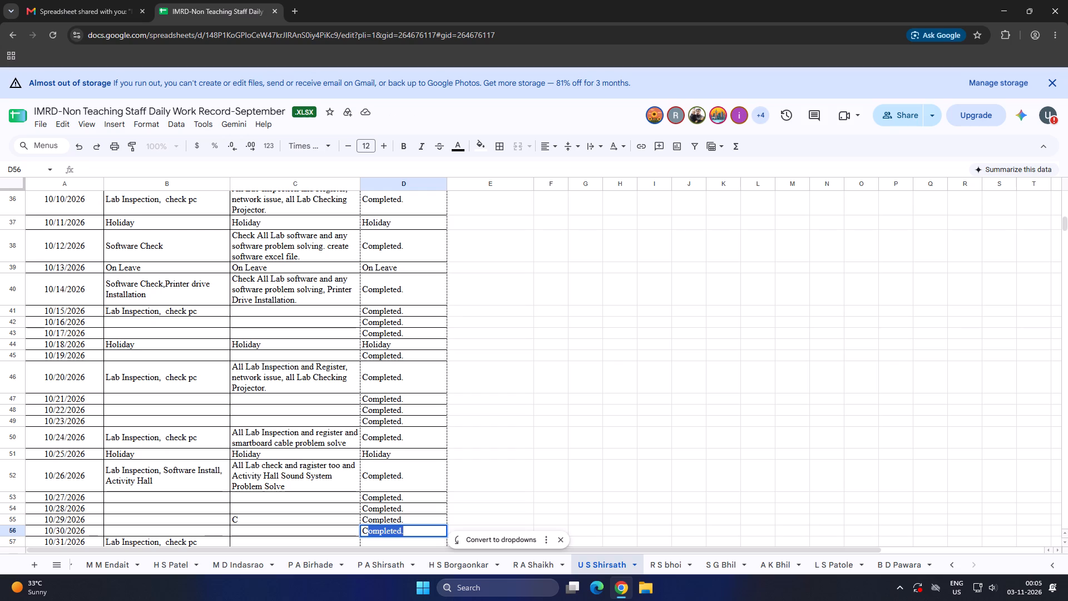
key("Down")
key("c")
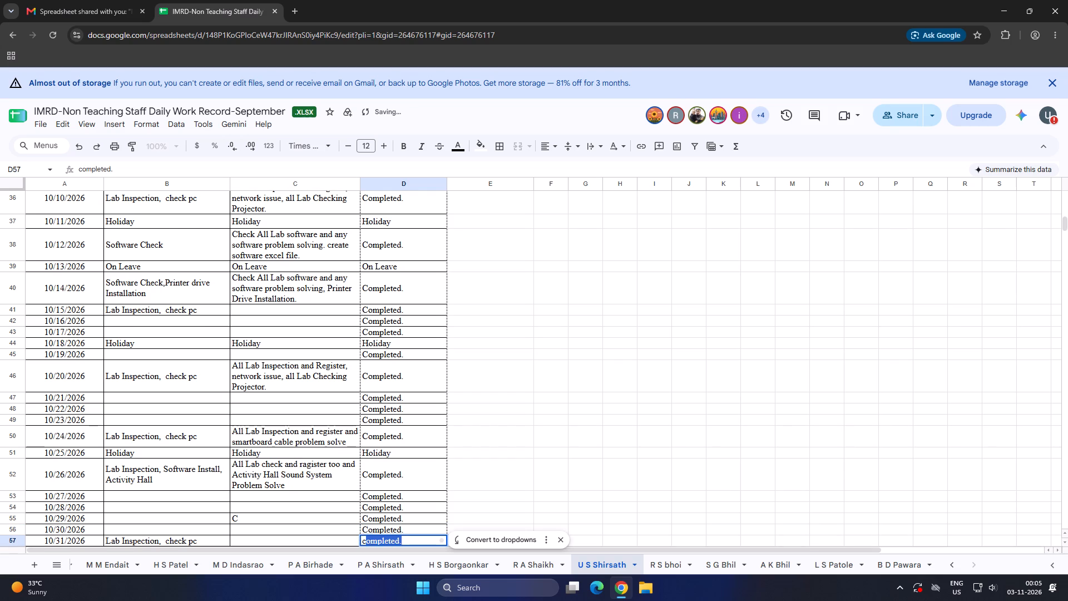
key("BackSpace")
key("BackSpace")
key("shift+c")
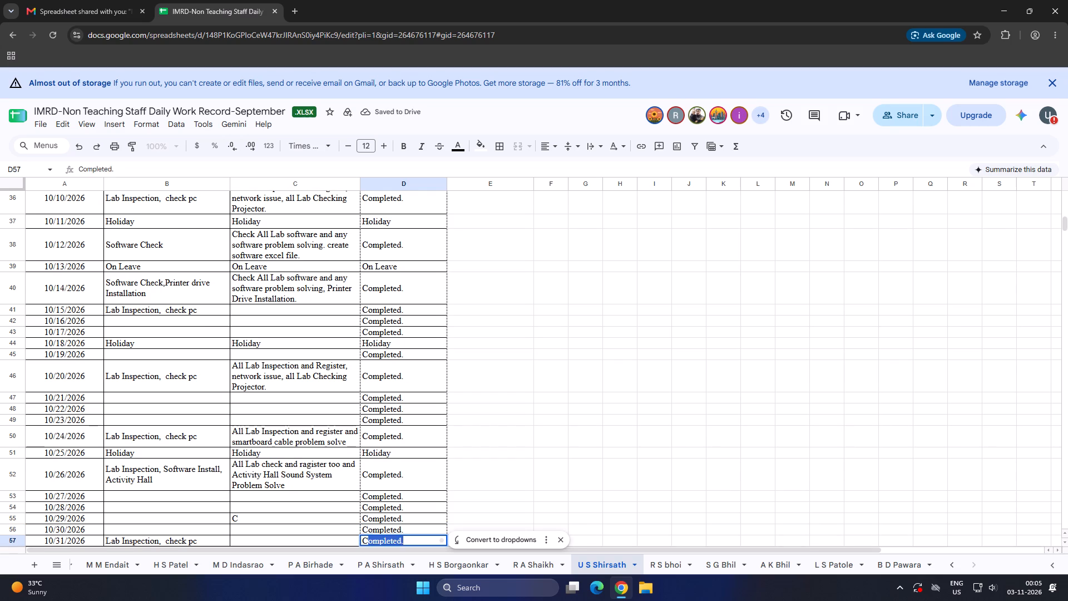
key("Down")
Paste the copied text "Lab Inspection, check pc" over the 10/20/2026 description in column C.
key("Left")
key("Up")
key("Left")
key("Up")
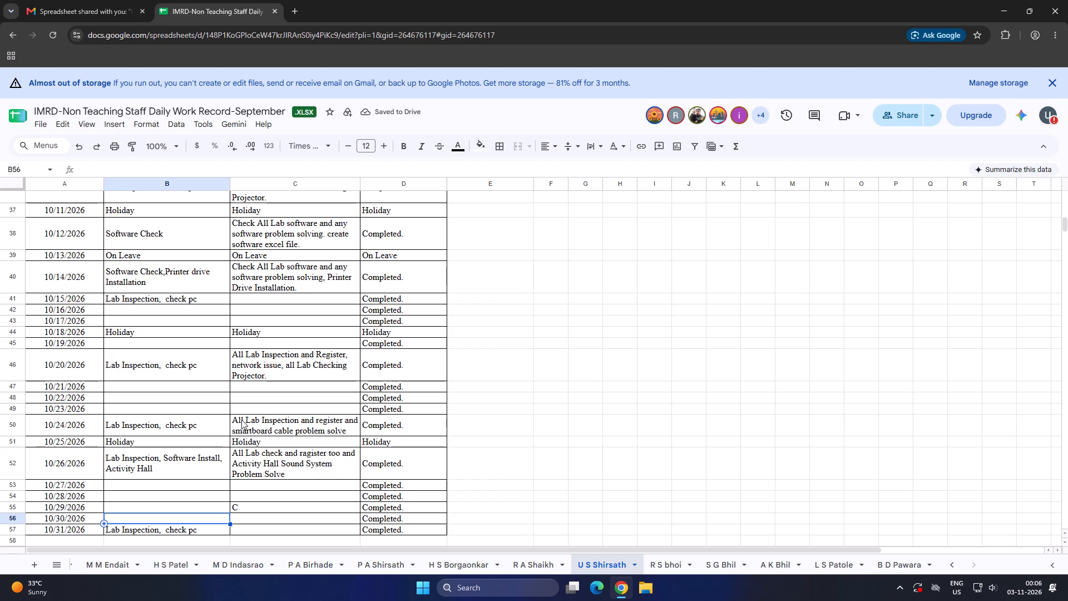
left_click(243, 353)
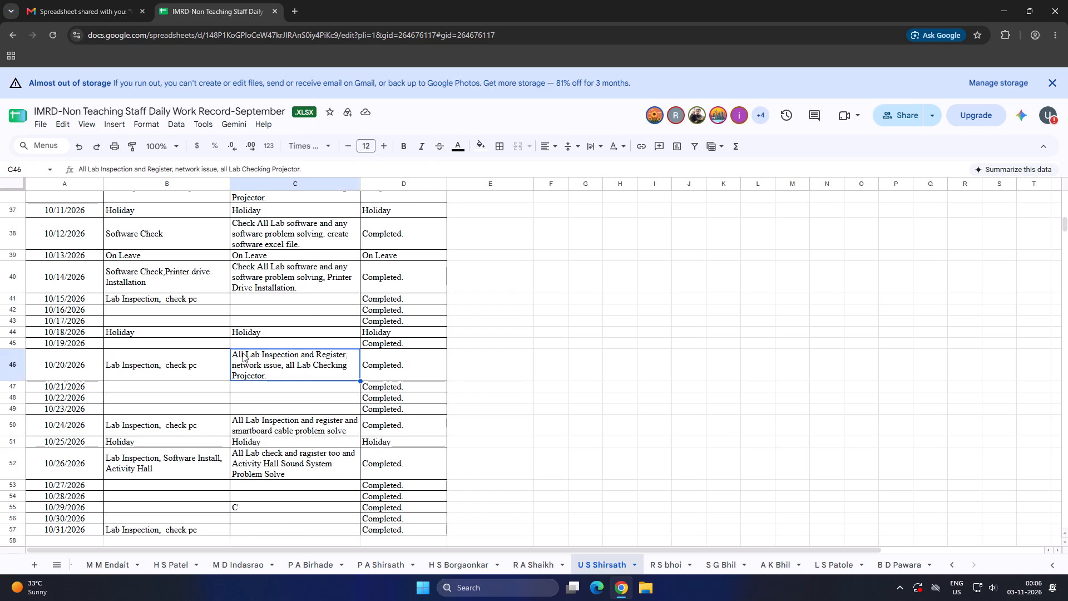
right_click(243, 352)
left_click(269, 160)
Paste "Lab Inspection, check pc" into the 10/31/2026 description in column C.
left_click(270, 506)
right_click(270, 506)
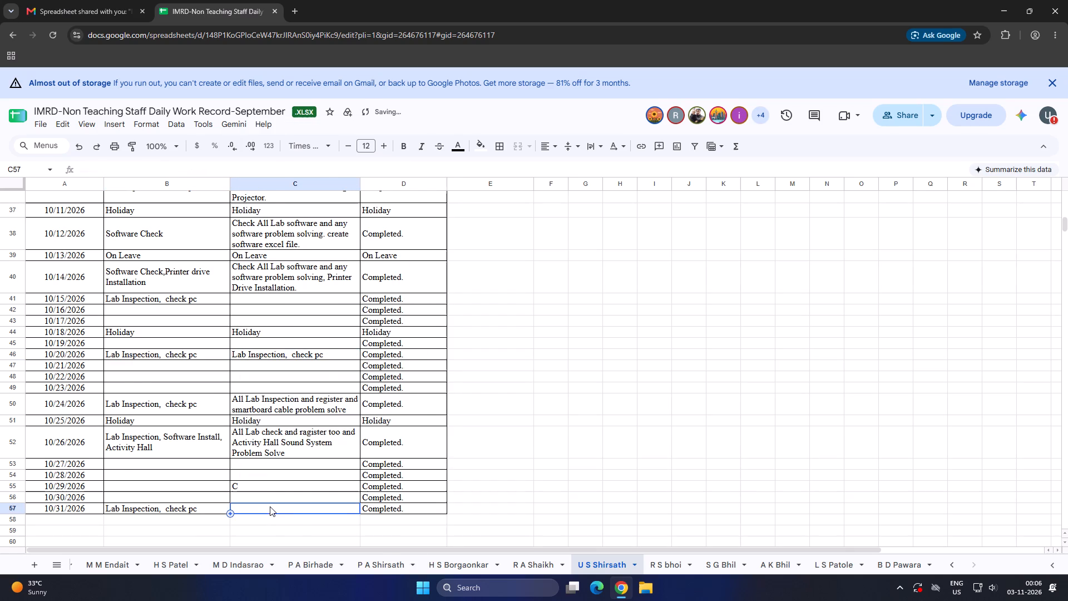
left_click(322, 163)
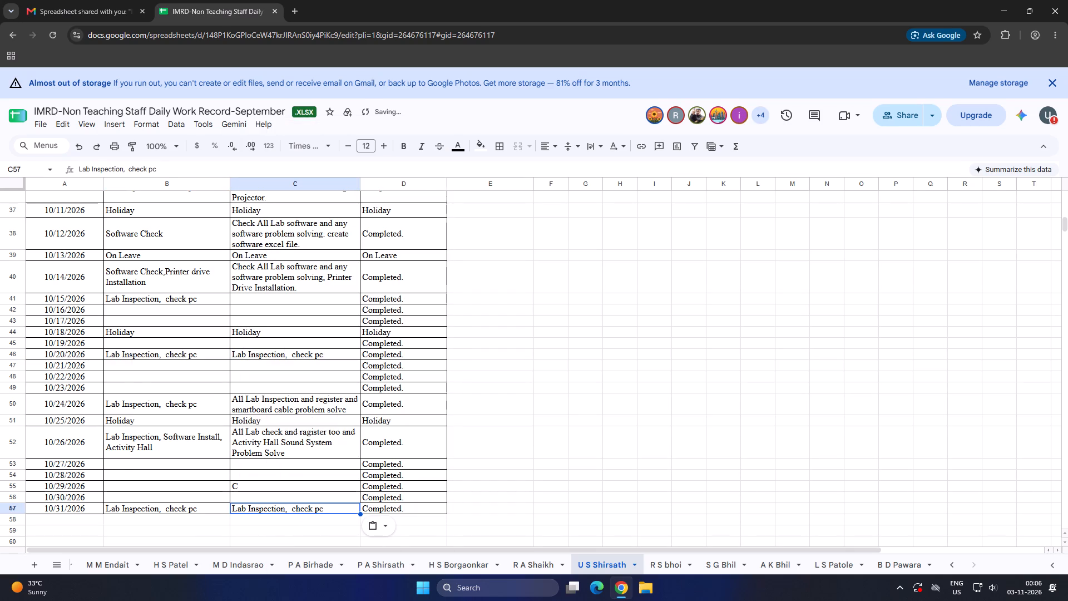
Copy the 10/14/2026 description "Check All Lab software and any software problem solving, Printer Drive Installation." over the 10/31/2026 description.
right_click(248, 260)
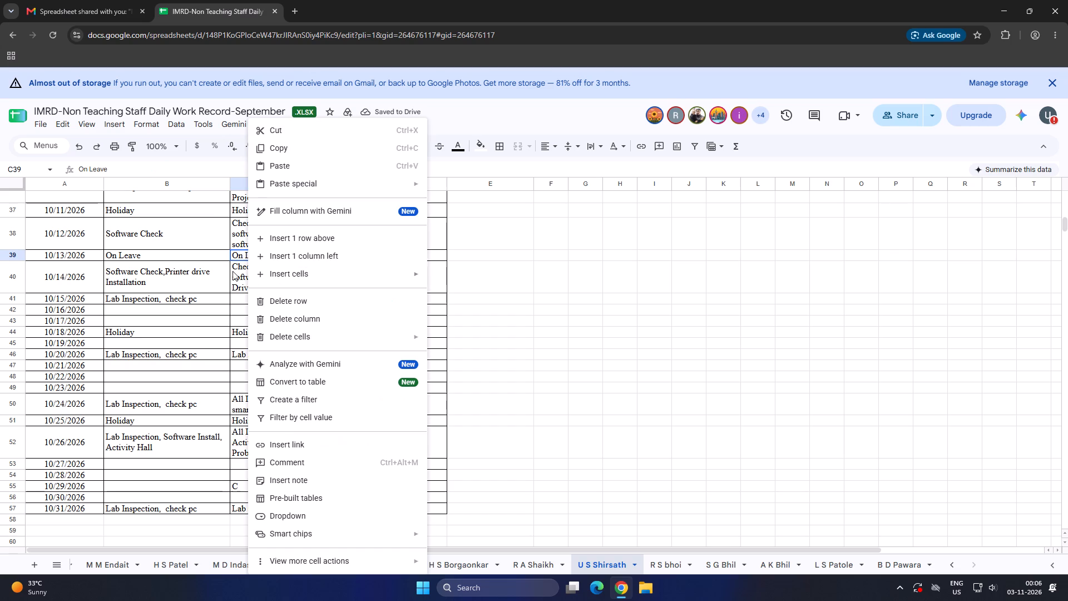
left_click(234, 271)
right_click(234, 272)
left_click(263, 146)
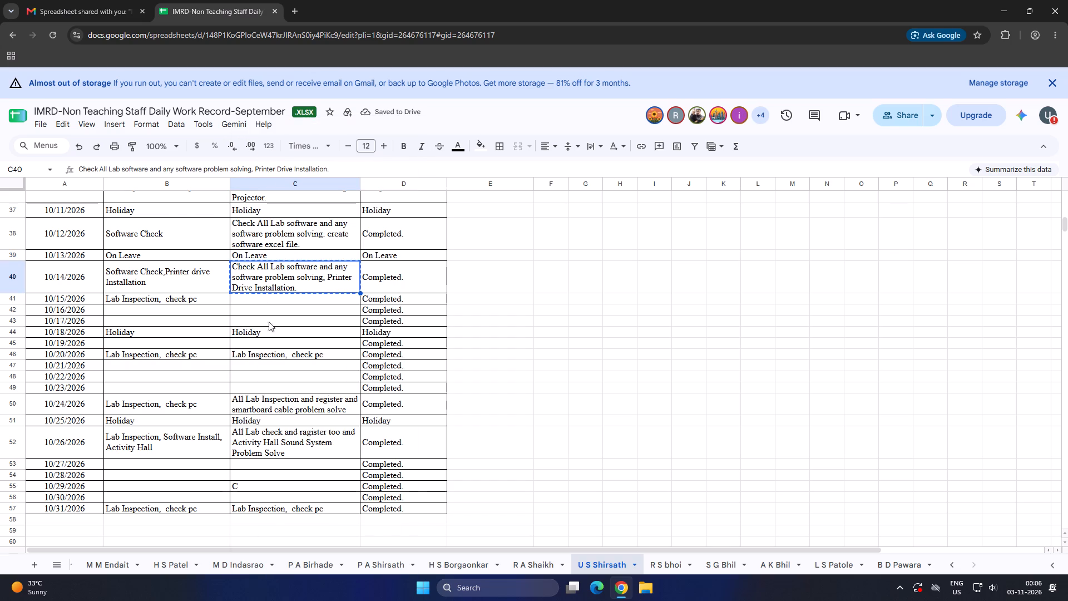
left_click(277, 509)
right_click(277, 509)
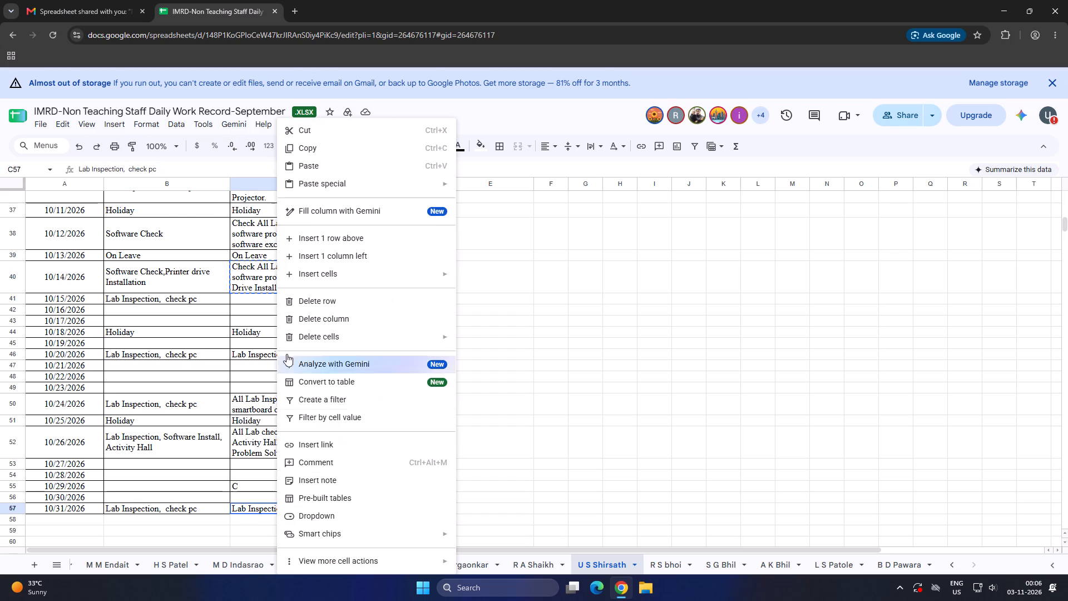
left_click(322, 168)
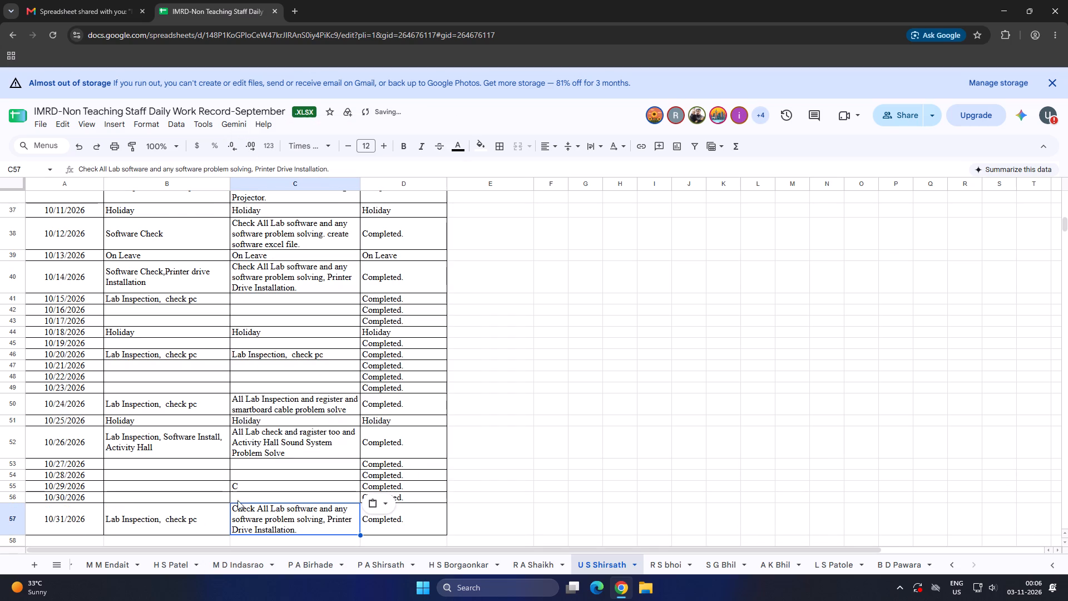
Look through the earlier September and October entries for a work description to reuse.
left_click(238, 500)
left_click(182, 495)
left_click(159, 463)
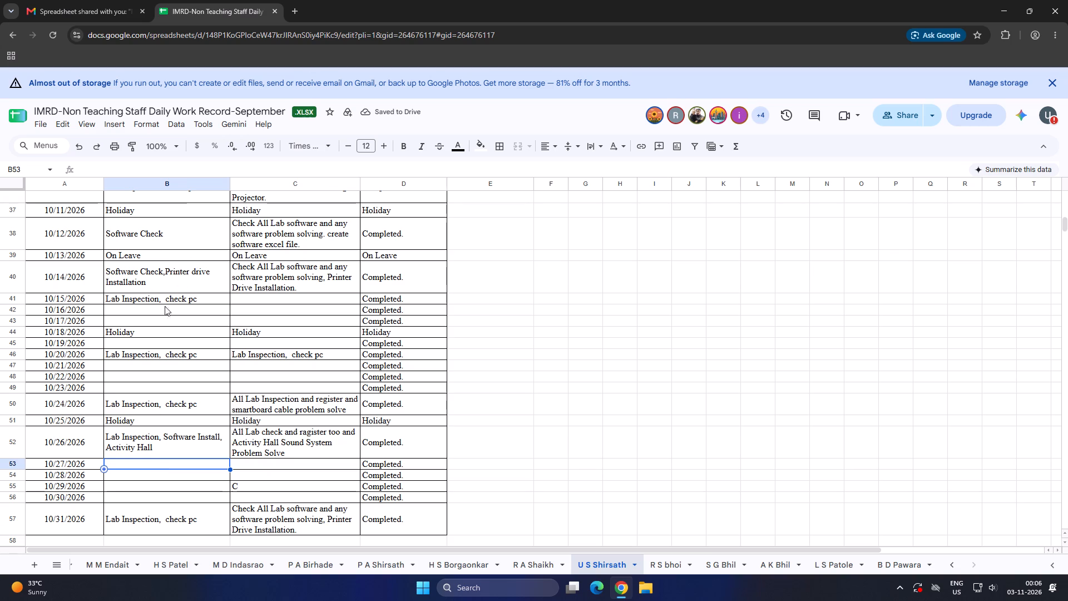
scroll(179, 237, "up", 3)
scroll(269, 291, "up", 1)
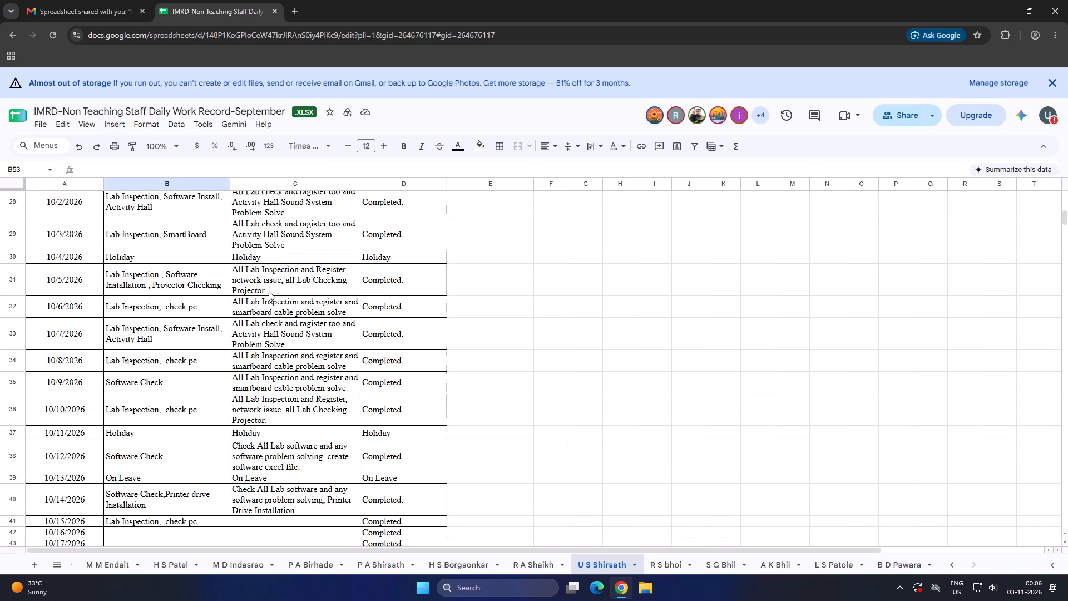
scroll(224, 402, "down", 7)
scroll(220, 267, "up", 2)
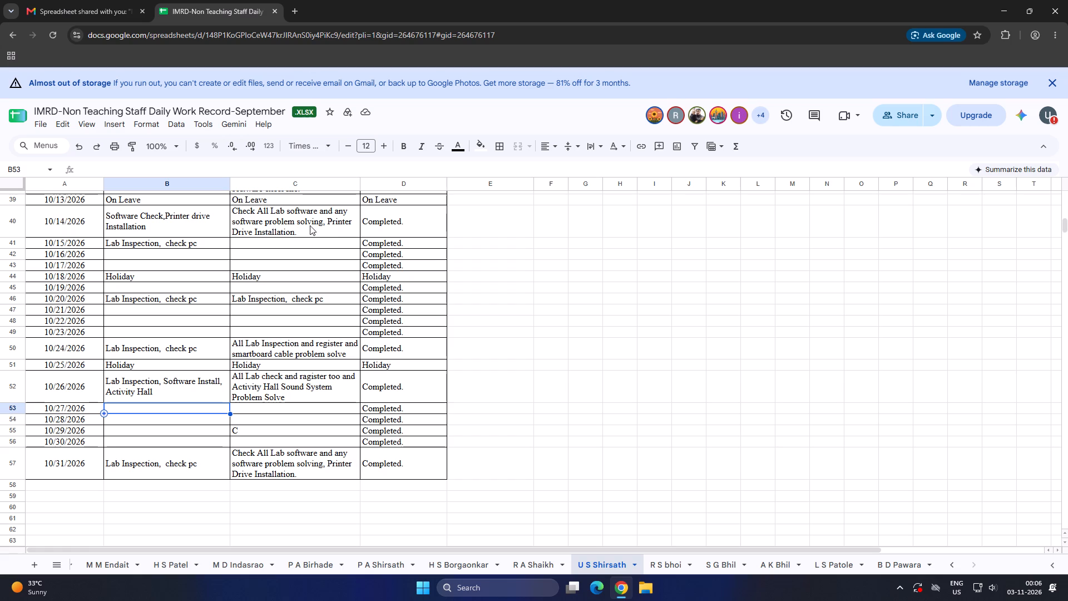
scroll(320, 224, "up", 3)
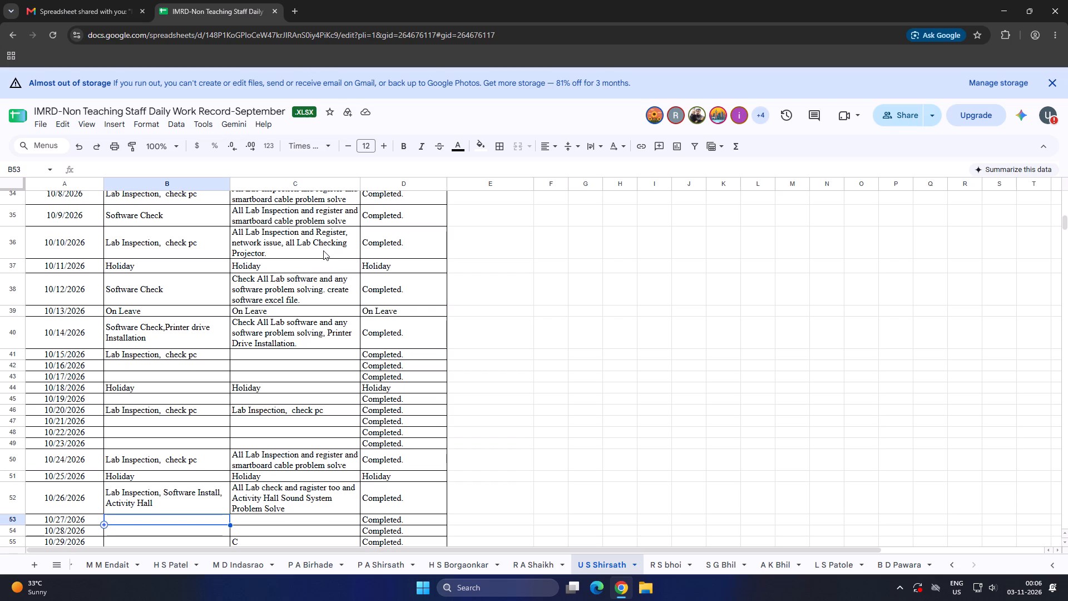
scroll(323, 250, "up", 2)
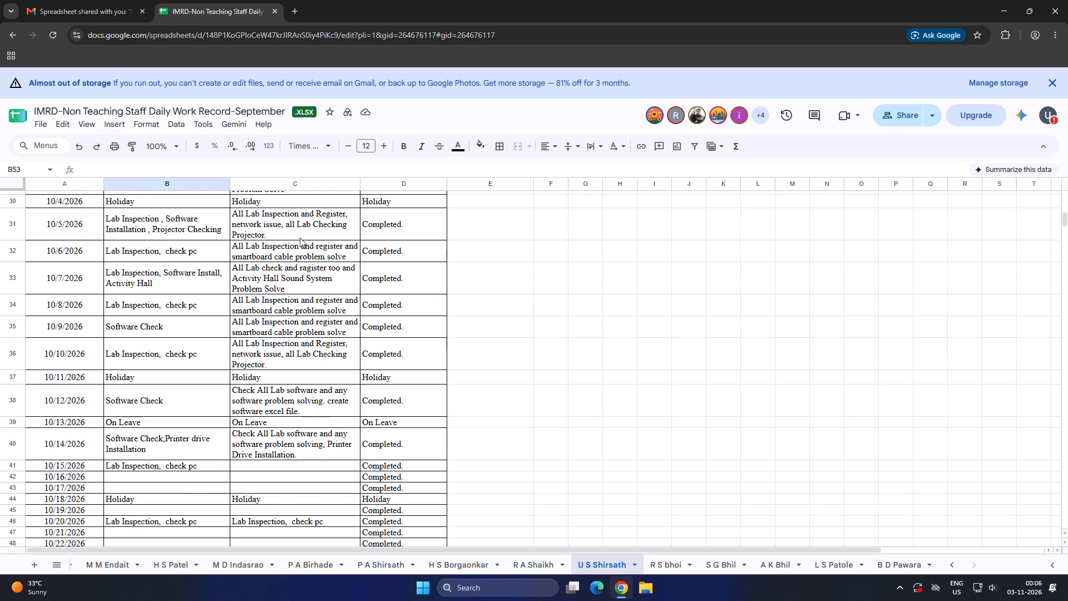
scroll(300, 238, "up", 2)
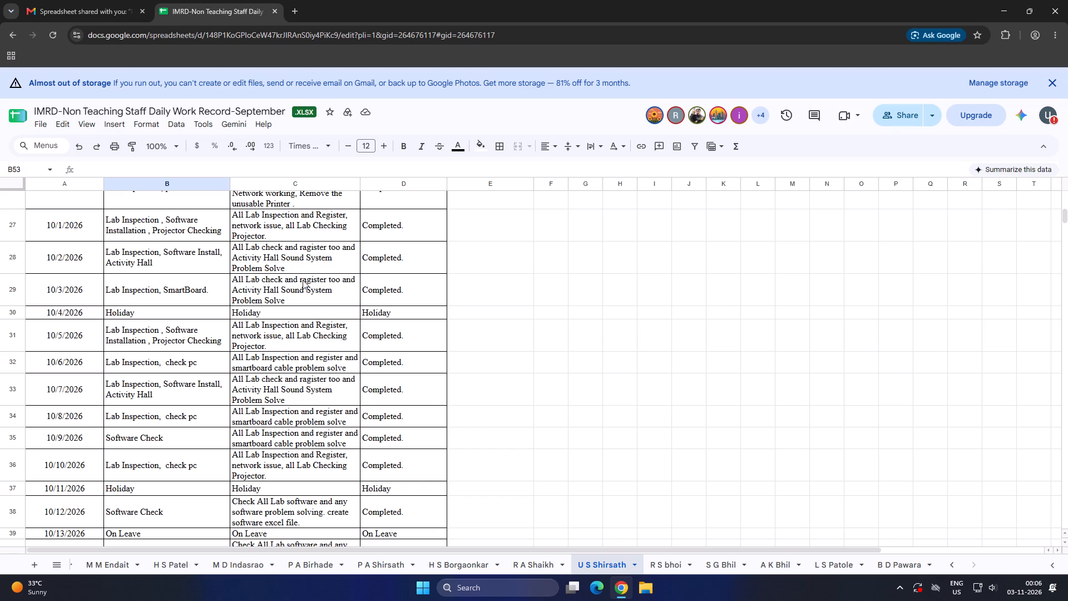
right_click(303, 280)
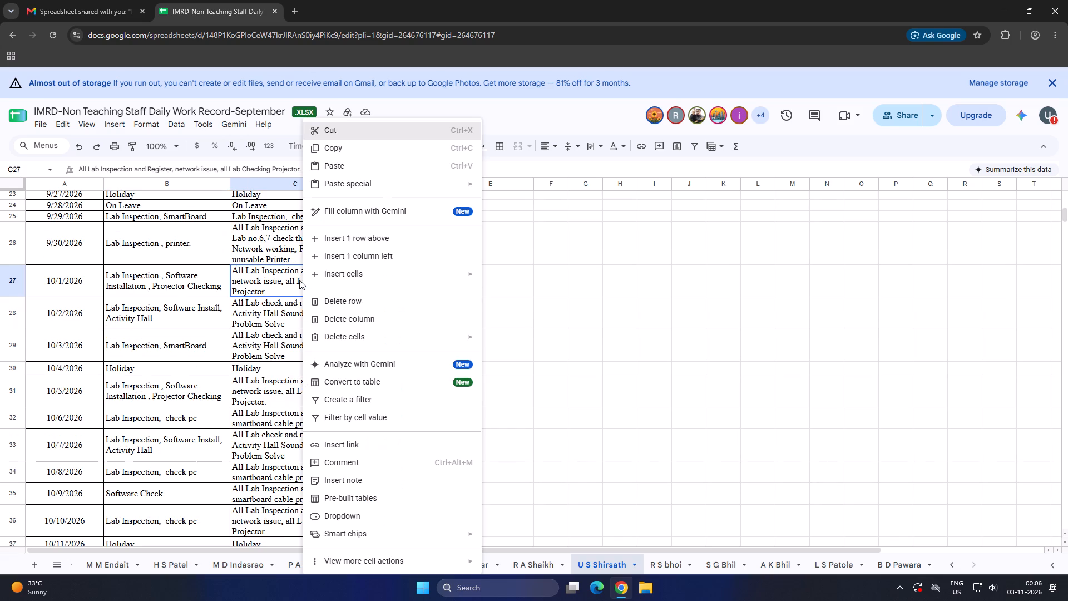
left_click(281, 282)
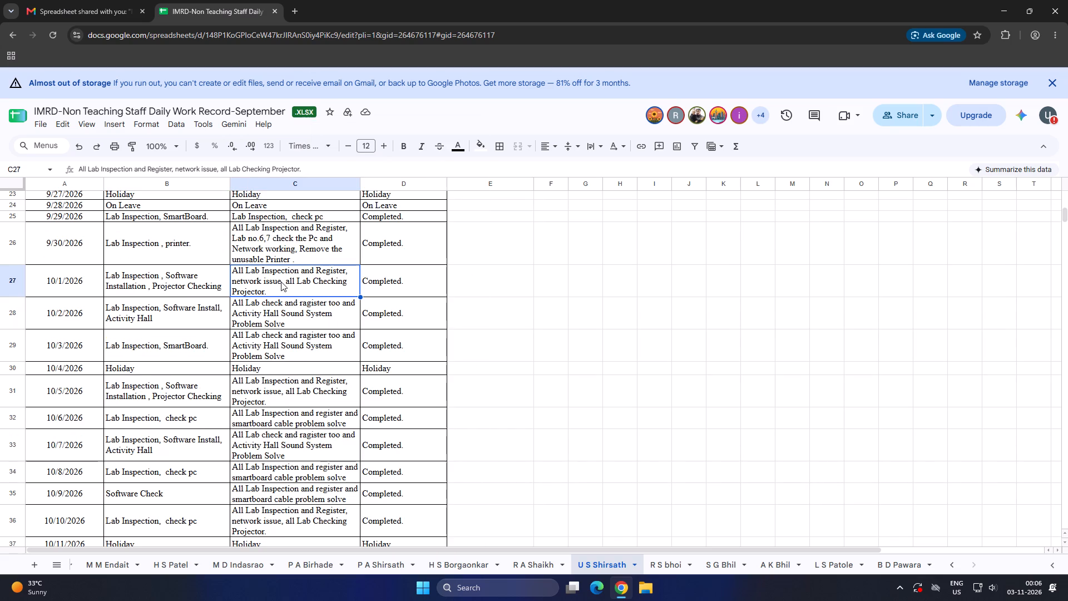
scroll(281, 281, "up", 2)
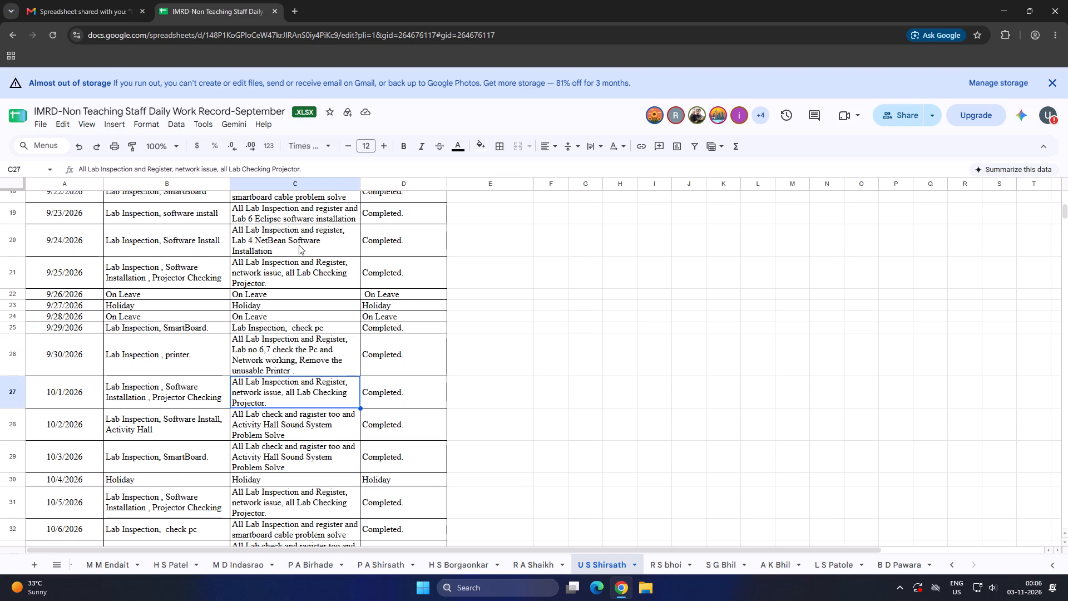
scroll(299, 245, "up", 2)
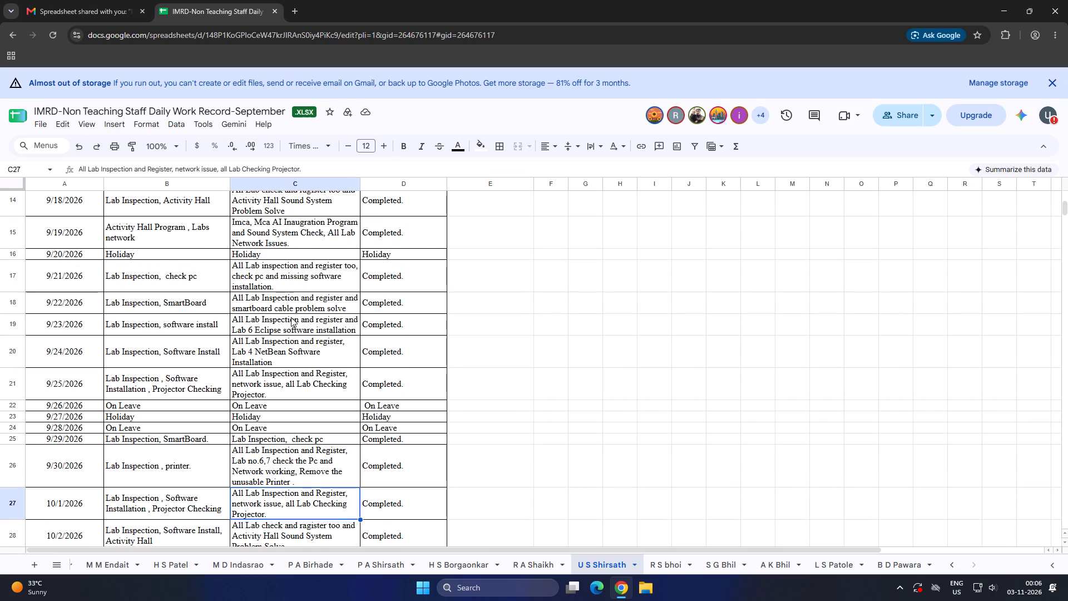
Paste the copied software check and Printer Drive Installation description over the 9/21/2026 description.
left_click(285, 279)
right_click(285, 279)
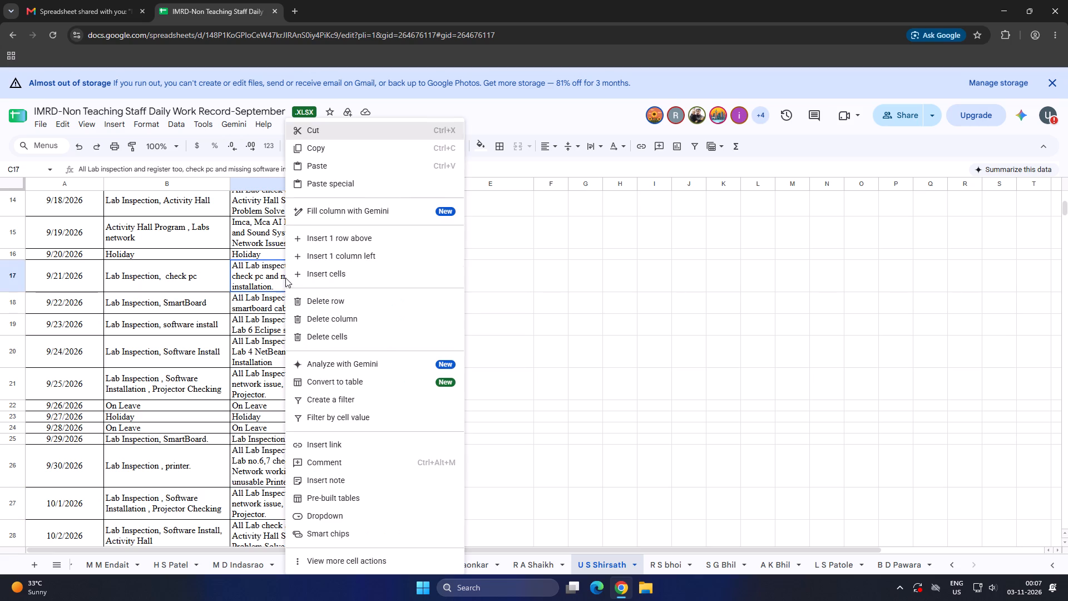
left_click(322, 159)
Paste the copied software check and Printer Drive Installation description into the empty 10/15/2026 description cell.
scroll(266, 331, "down", 4)
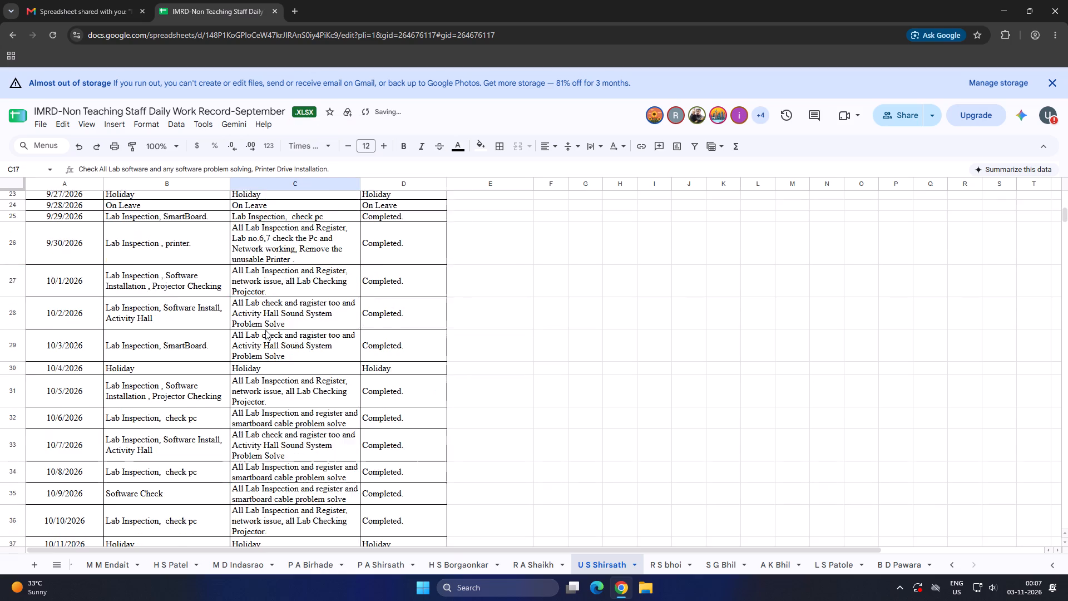
scroll(265, 330, "down", 5)
left_click(266, 349)
right_click(266, 349)
left_click(260, 352)
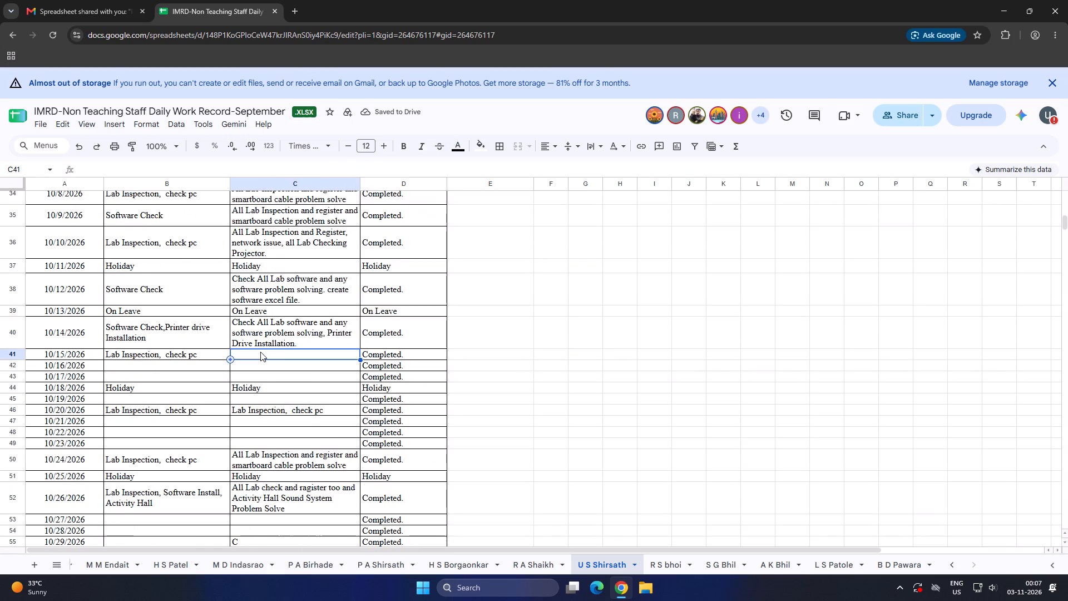
right_click(260, 352)
left_click(298, 168)
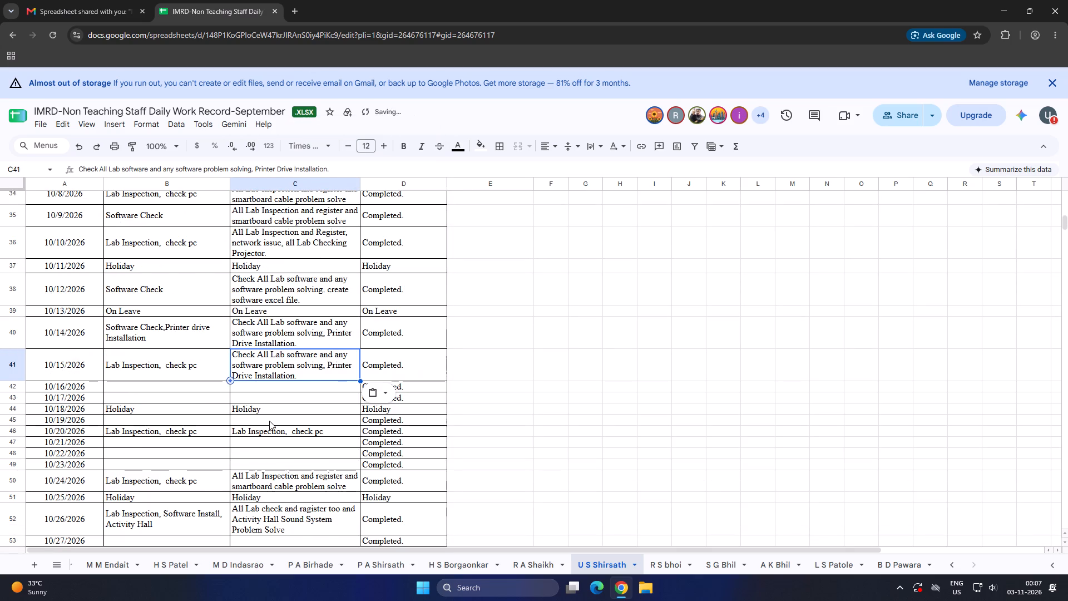
Paste the software check and Printer Drive Installation description into the 10/28/2026 and 10/30/2026 description cells.
scroll(269, 421, "down", 3)
left_click(250, 382)
right_click(250, 382)
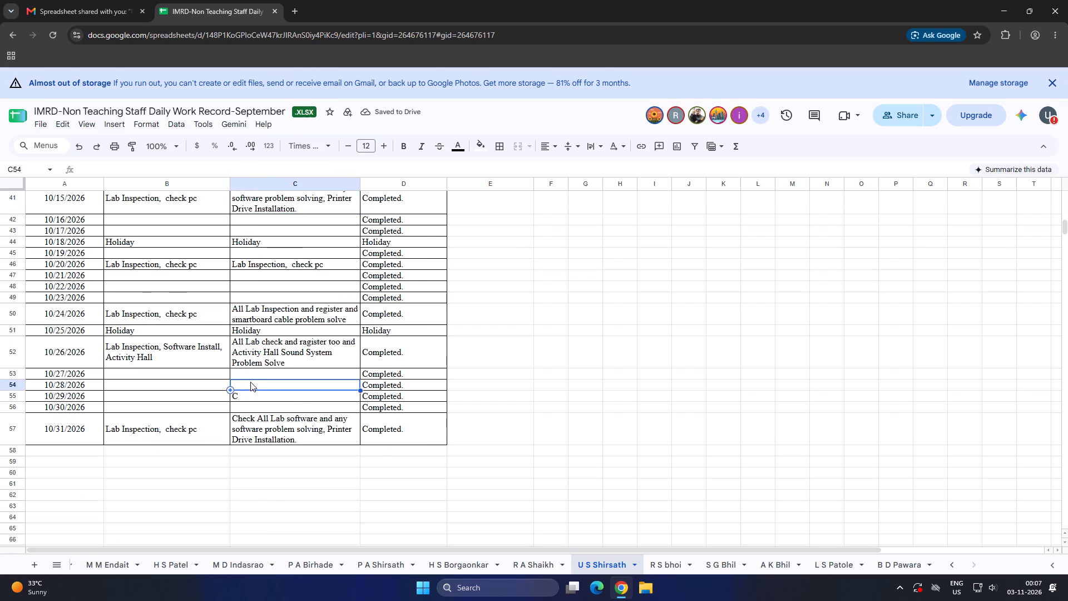
left_click(294, 167)
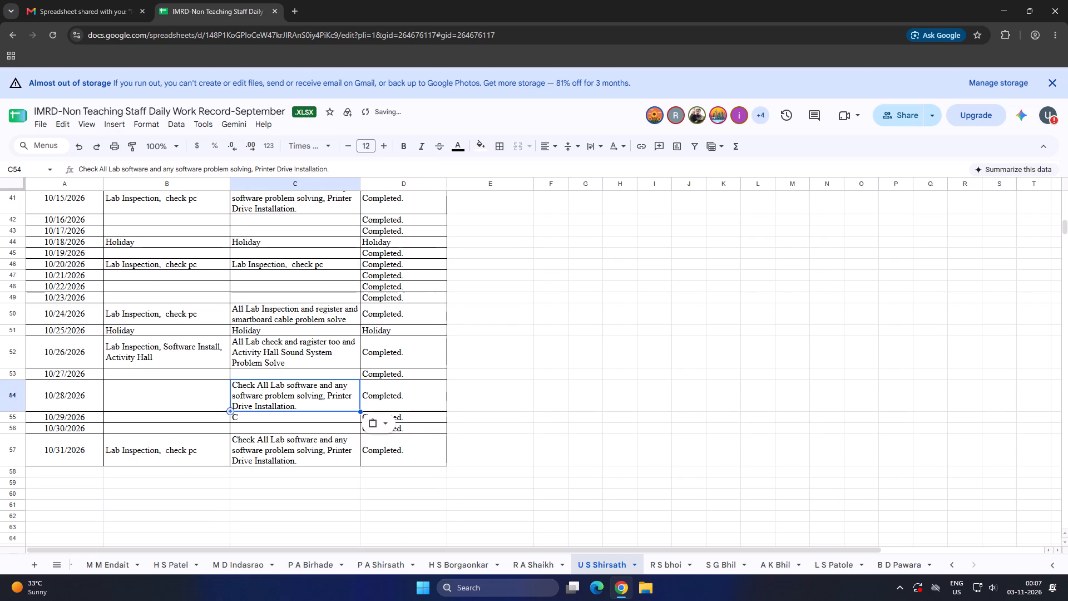
left_click(264, 414)
right_click(264, 414)
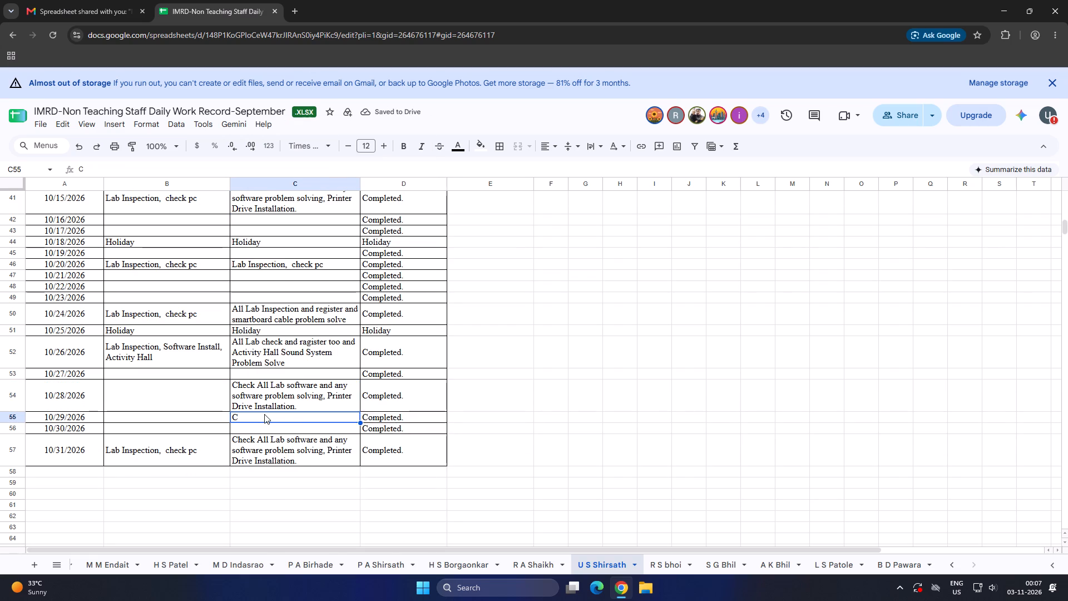
left_click(239, 426)
right_click(239, 426)
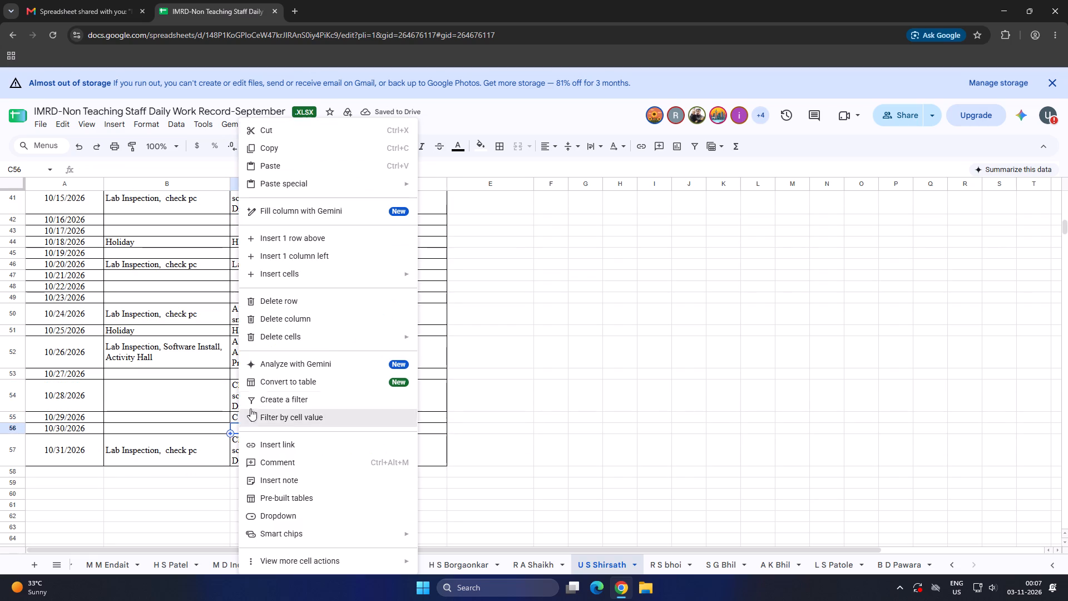
left_click(268, 163)
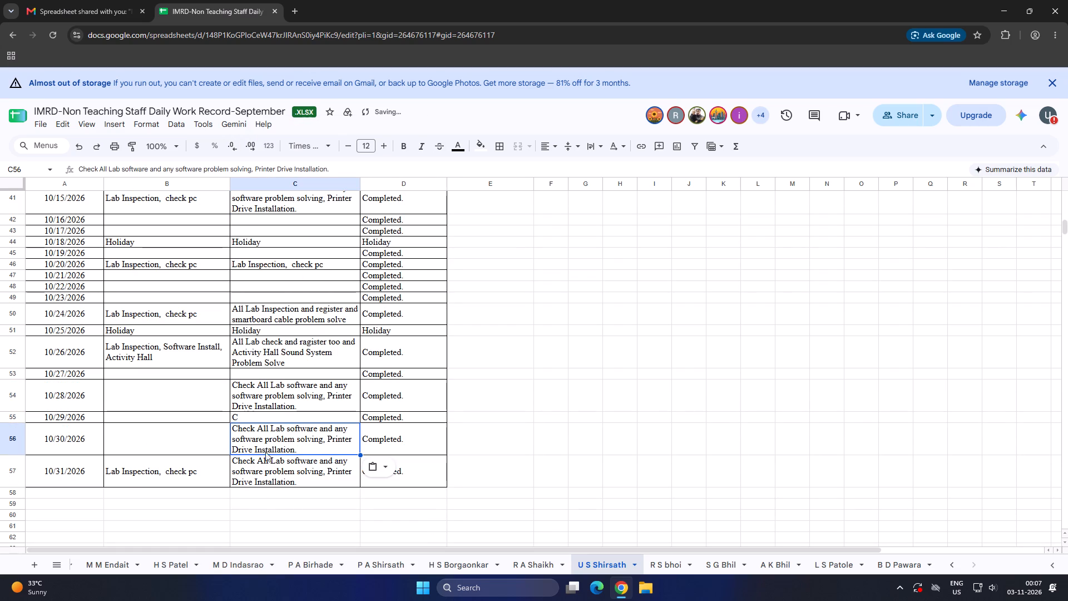
Shorten the 10/30/2026 description to "Check All Lab software and any software problem solving".
double_click(300, 450)
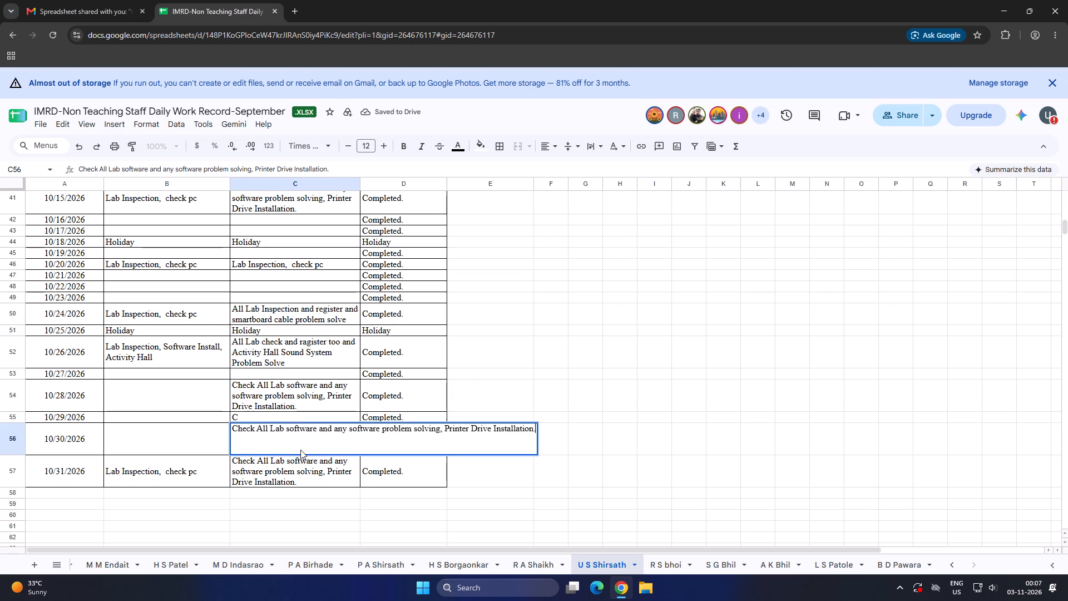
key("BackSpace")
key("BackSpace")
key("BackSpace")
key("BackSpace")
key("BackSpace")
key("BackSpace")
key("BackSpace")
key("BackSpace")
key("BackSpace")
key("BackSpace")
key("BackSpace")
key("BackSpace")
key("BackSpace")
key("BackSpace")
key("BackSpace")
key("BackSpace")
key("BackSpace")
key("BackSpace")
key("BackSpace")
key("BackSpace")
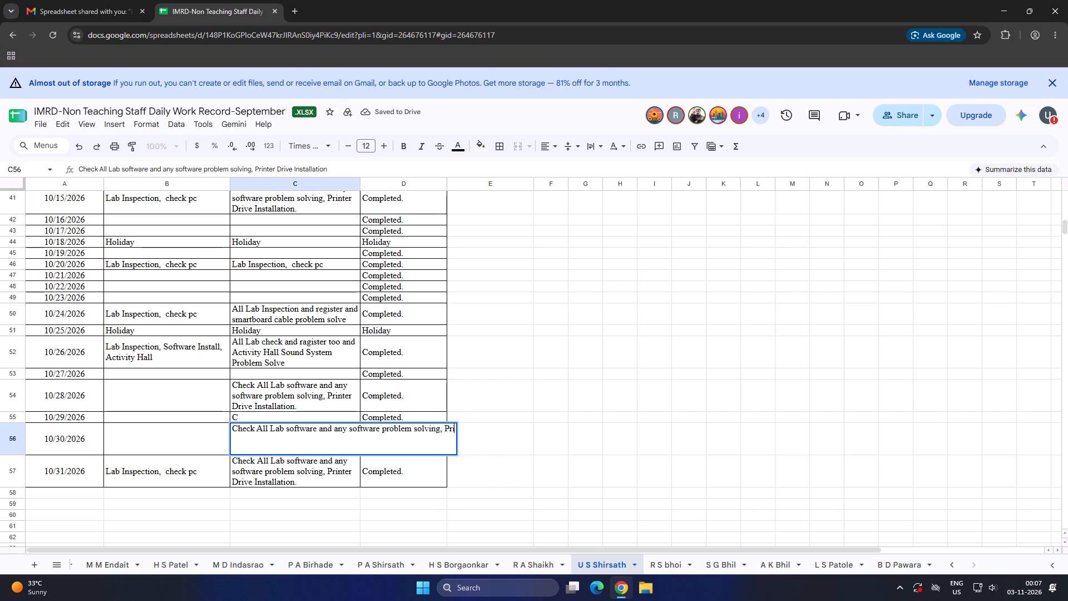
key("BackSpace")
key("BackSpace")
key("BackSpace")
key("BackSpace")
key("BackSpace")
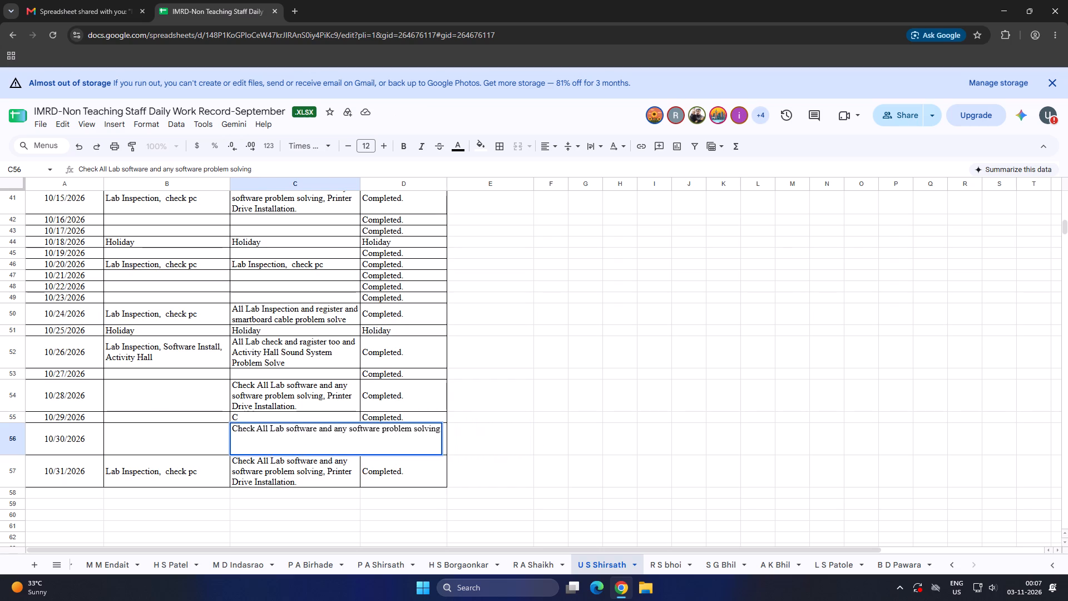
left_click(320, 482)
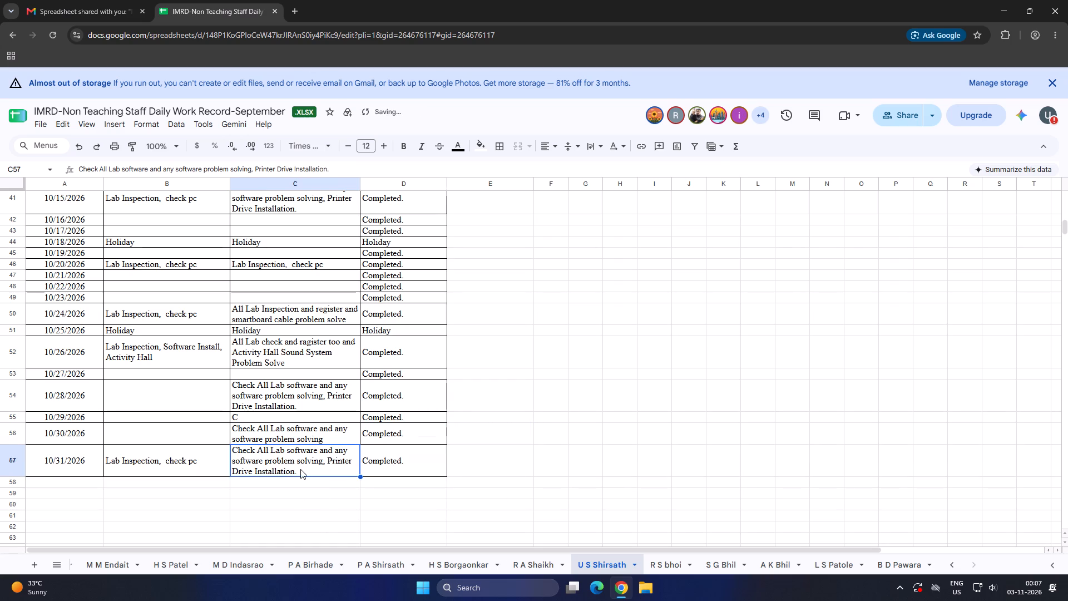
Shorten the 10/31/2026 description to "Check All Lab software and any software problem solving.".
double_click(300, 469)
key("BackSpace")
key("BackSpace")
key("BackSpace")
key("BackSpace")
key("BackSpace")
key("BackSpace")
key("BackSpace")
key("BackSpace")
key("BackSpace")
key("BackSpace")
key("BackSpace")
key("BackSpace")
key("BackSpace")
key("BackSpace")
key("BackSpace")
key("BackSpace")
key("BackSpace")
key("BackSpace")
key("BackSpace")
key("BackSpace")
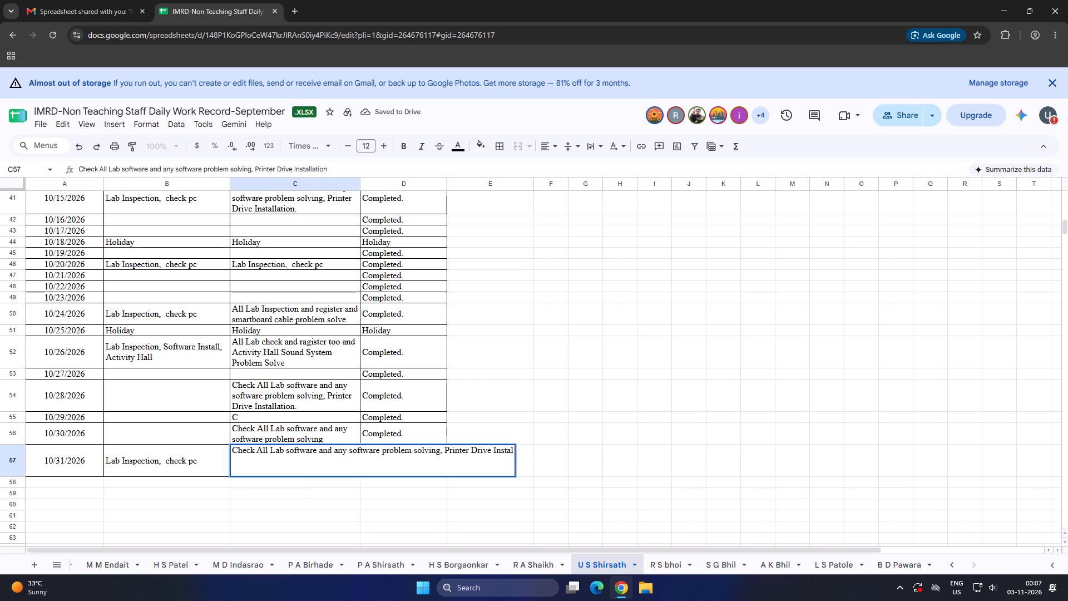
key("period")
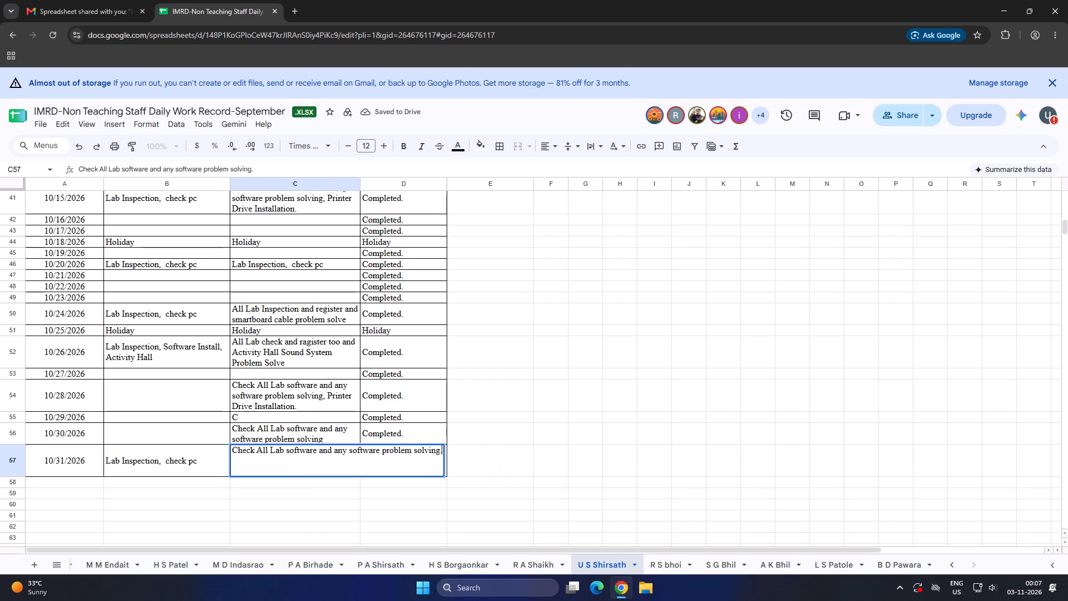
left_click(251, 390)
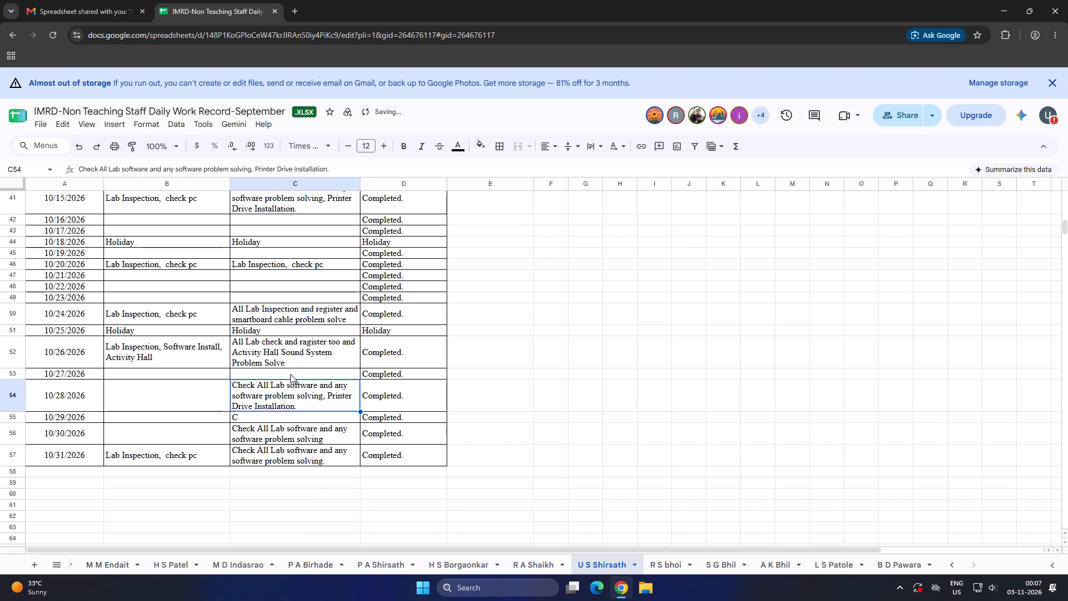
Copy the 10/26/2026 lab check and Activity Hall Sound System description over the stray "C" in the 10/29/2026 description.
left_click(292, 349)
right_click(292, 349)
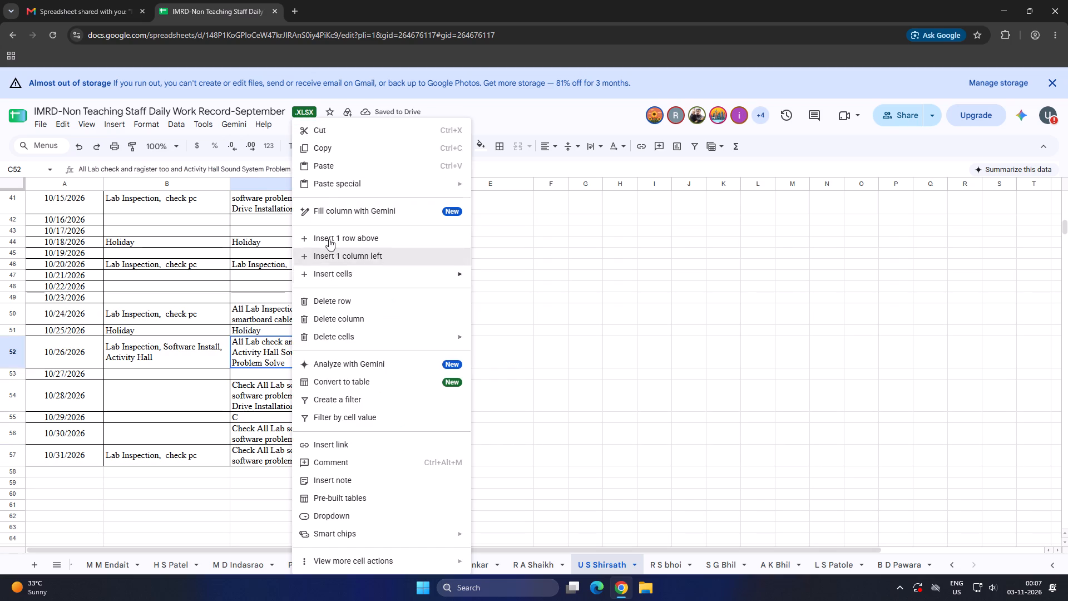
left_click(325, 147)
left_click(279, 417)
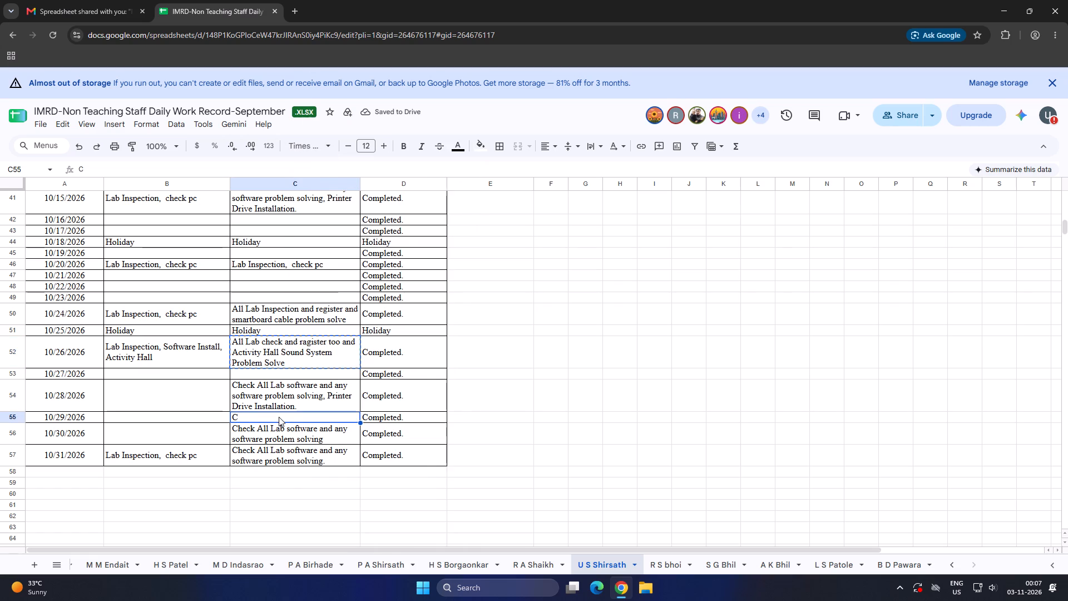
right_click(279, 417)
left_click(317, 163)
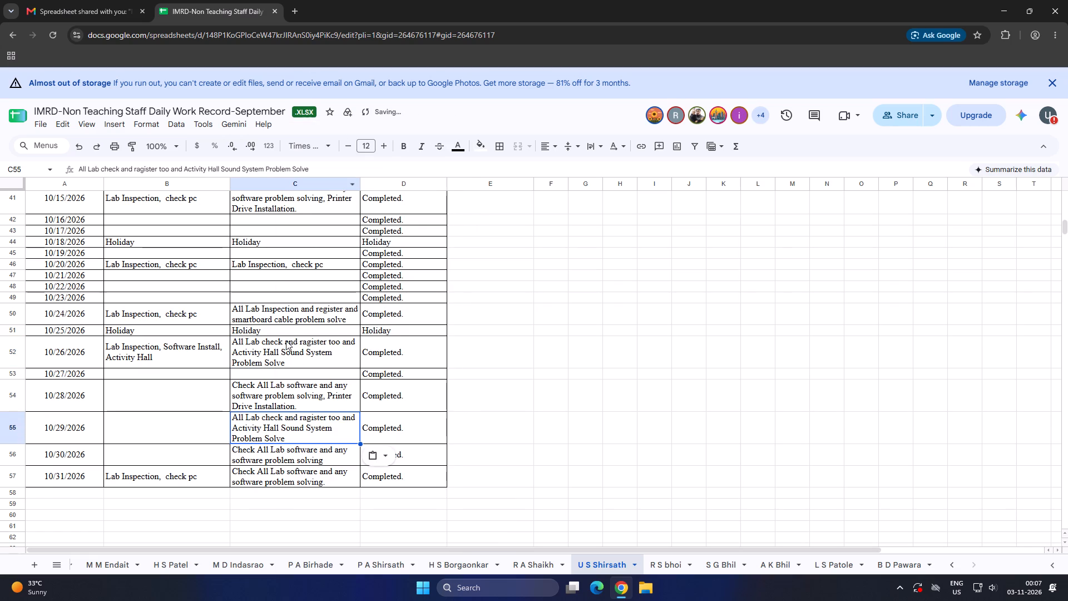
Copy the 10/10/2026 description about network issue and Lab Checking Projector into the empty 10/16/2026 description cell.
scroll(283, 265, "up", 3)
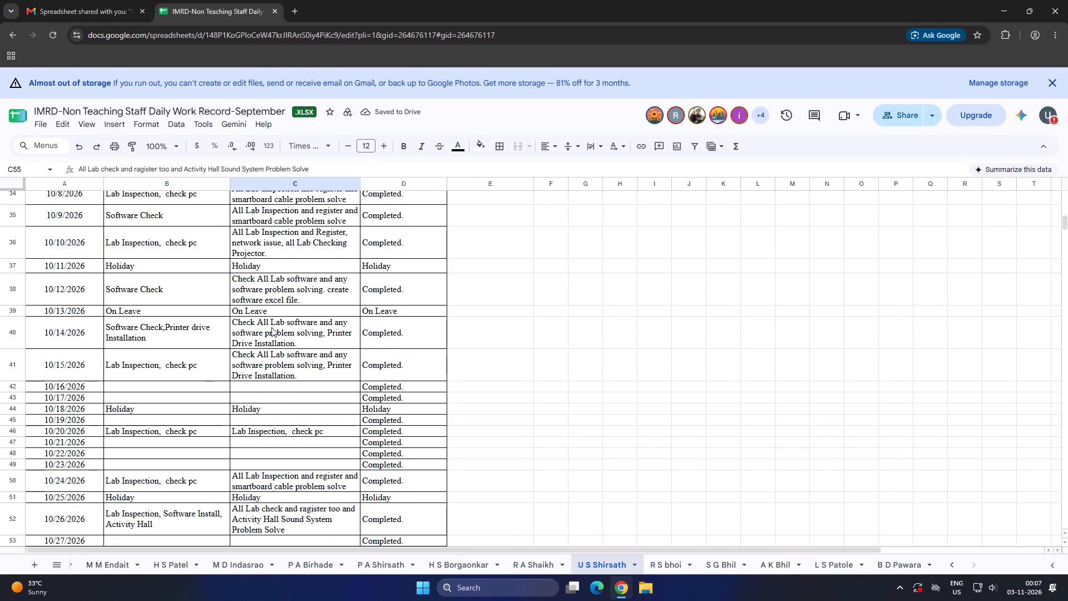
right_click(288, 238)
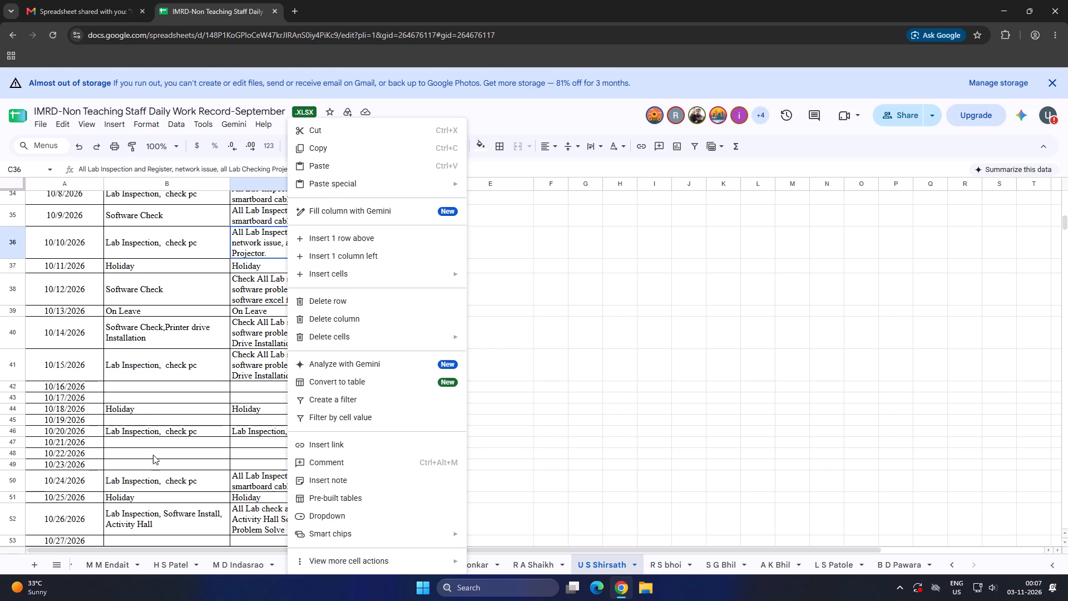
left_click(317, 141)
left_click(249, 377)
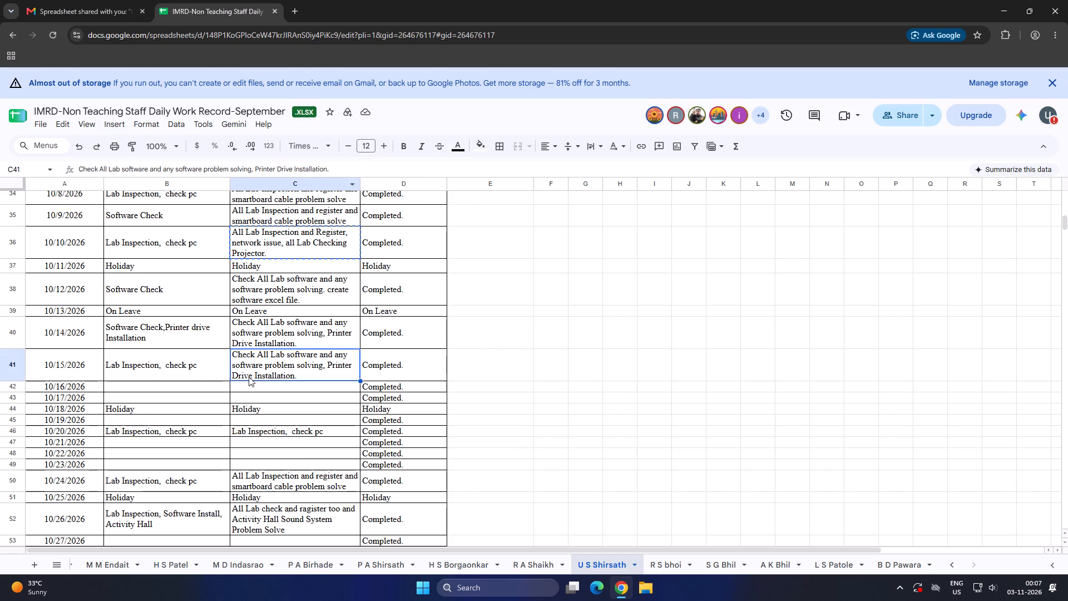
left_click(249, 387)
right_click(249, 387)
left_click(286, 169)
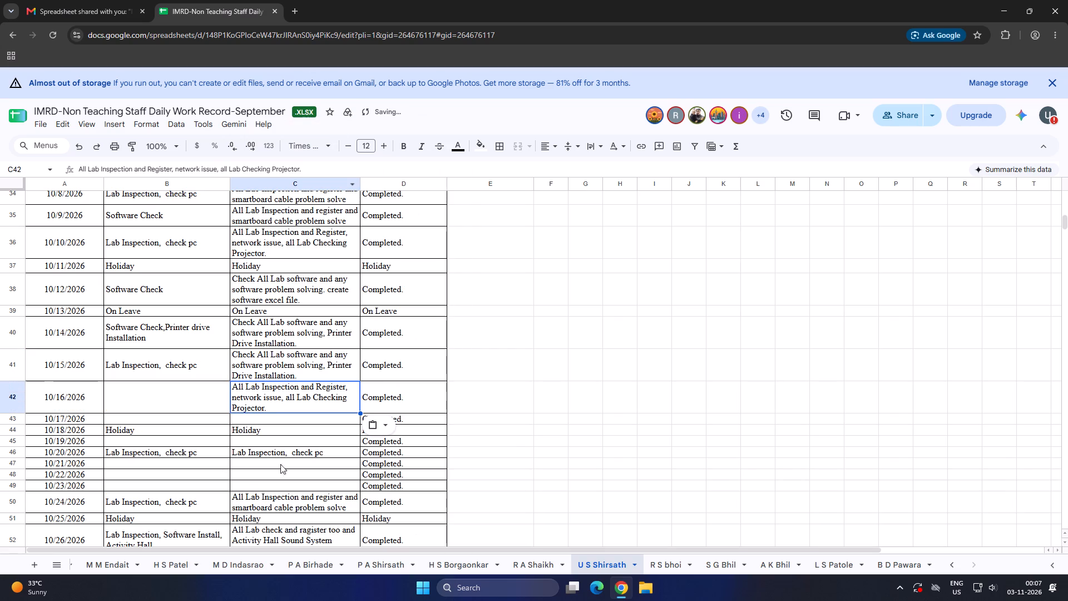
Copy the 9/18/2026 lab check and Activity Hall Sound System description into the empty 10/17/2026 description cell.
scroll(280, 418, "up", 10)
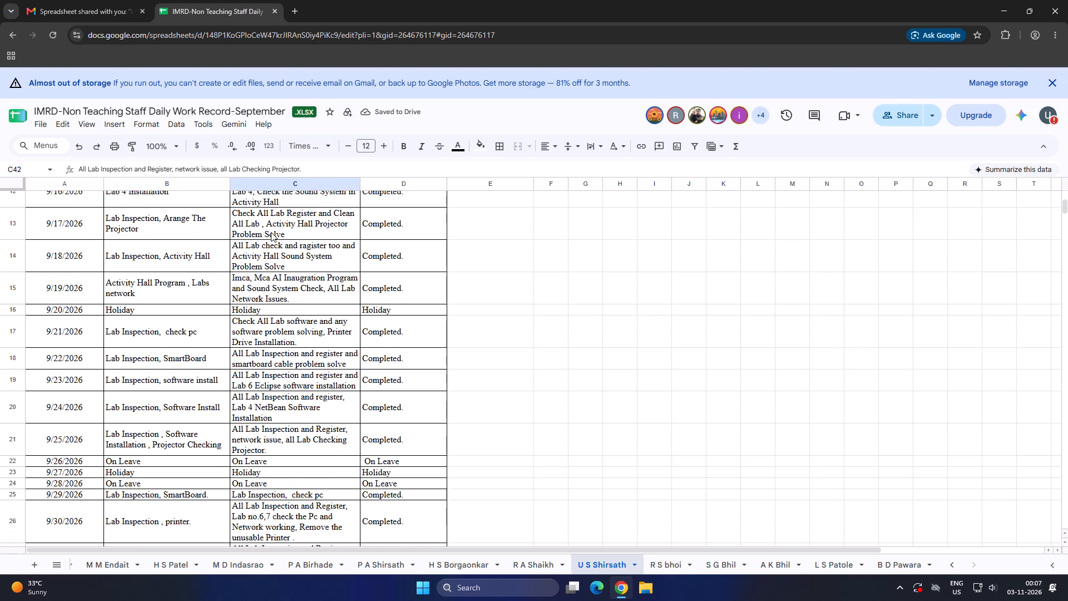
scroll(271, 224, "up", 8)
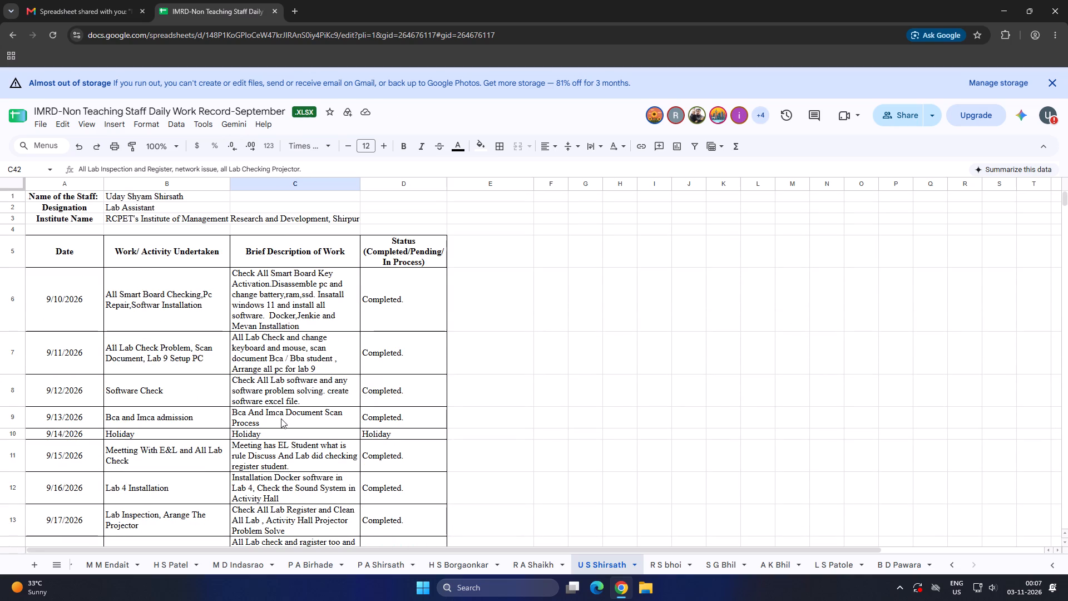
scroll(281, 418, "down", 1)
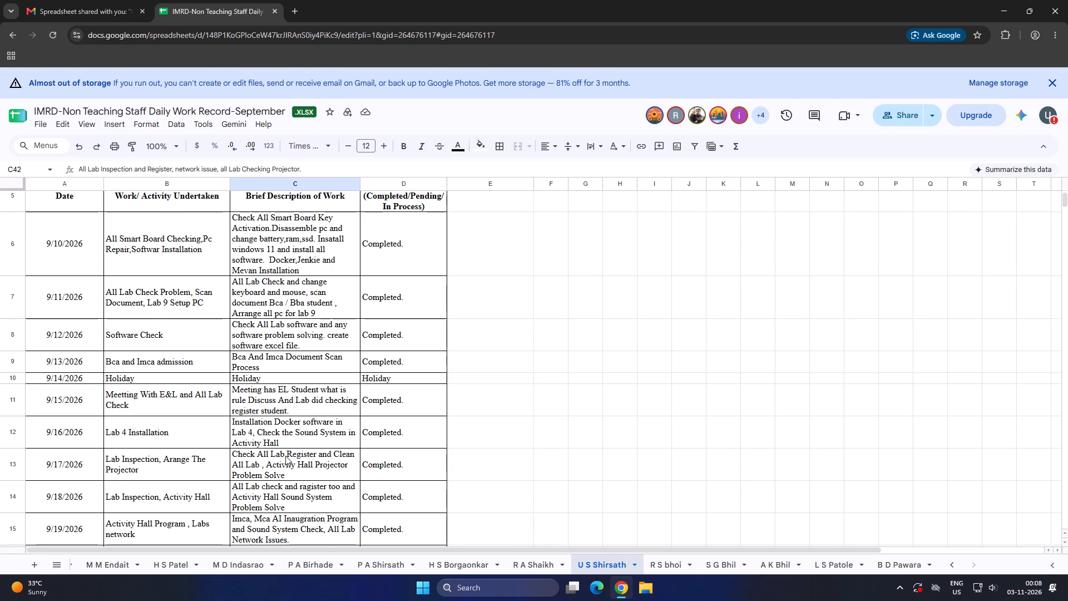
right_click(279, 503)
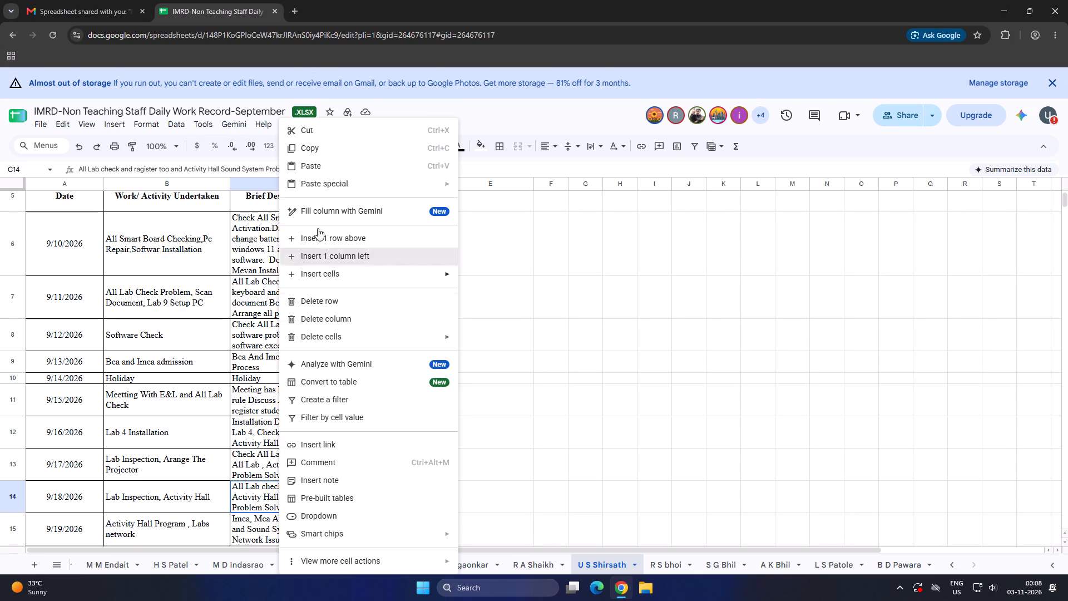
left_click(308, 150)
scroll(308, 154, "down", 16)
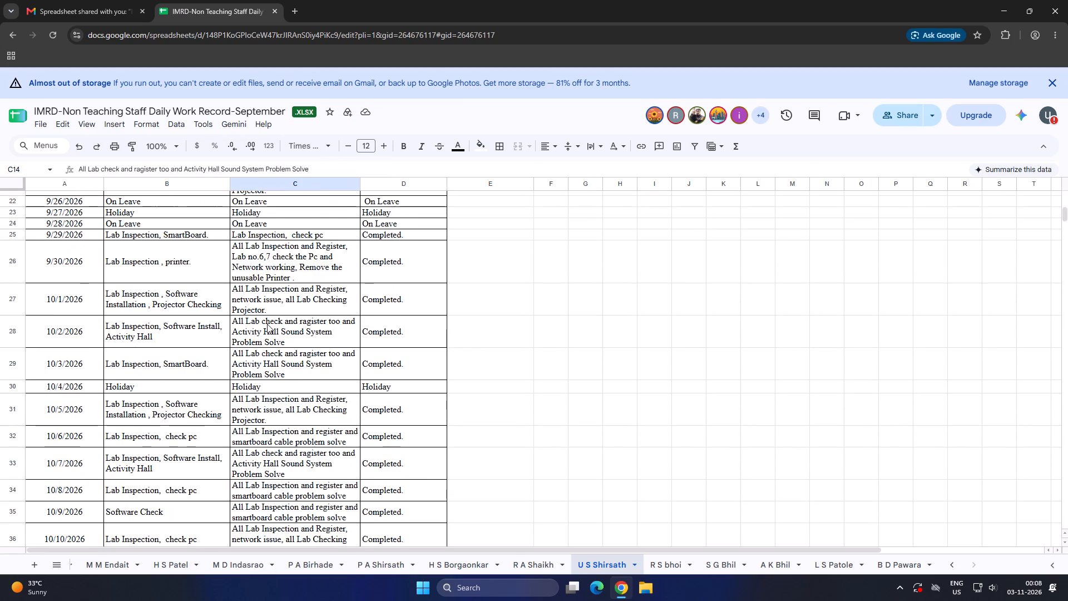
scroll(270, 425, "down", 3)
left_click(261, 383)
right_click(261, 383)
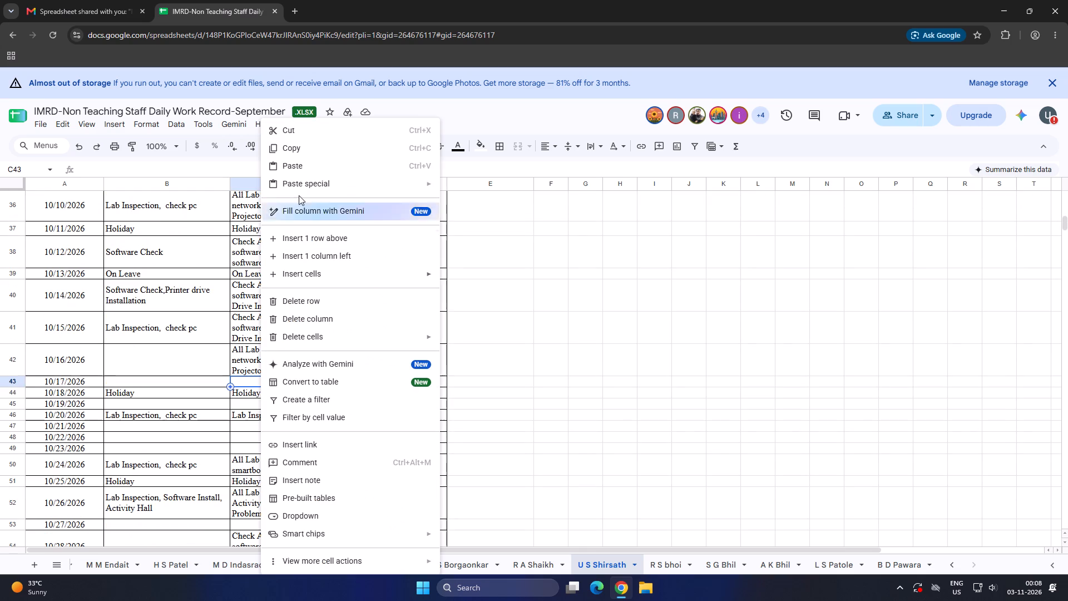
left_click(291, 162)
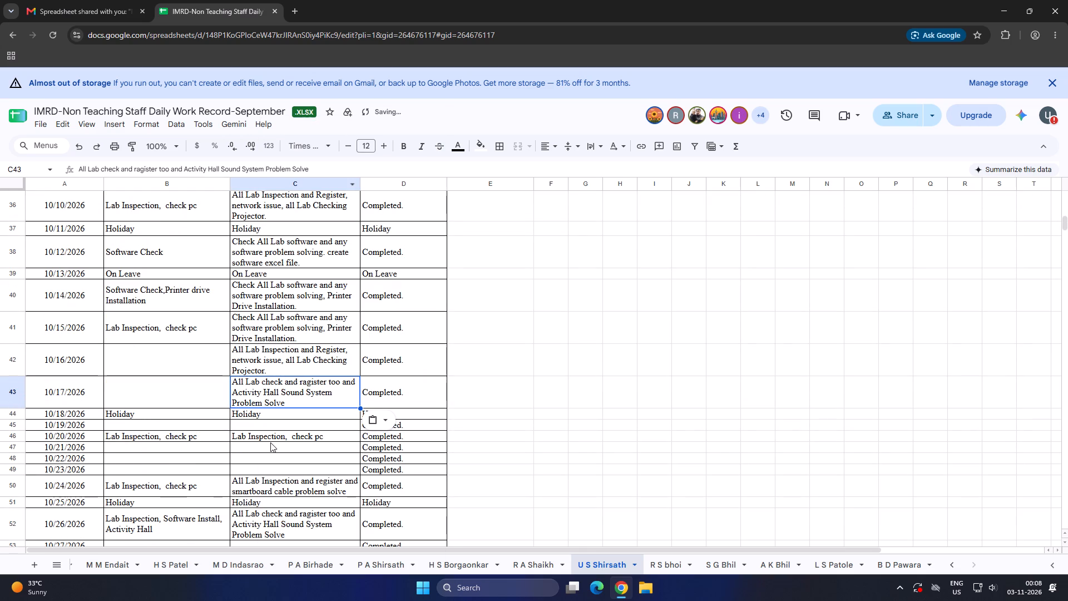
Paste the copied lab check and Activity Hall Sound System description into the 10/23/2026 and 10/21/2026 description cells.
left_click(265, 472)
right_click(265, 472)
left_click(278, 168)
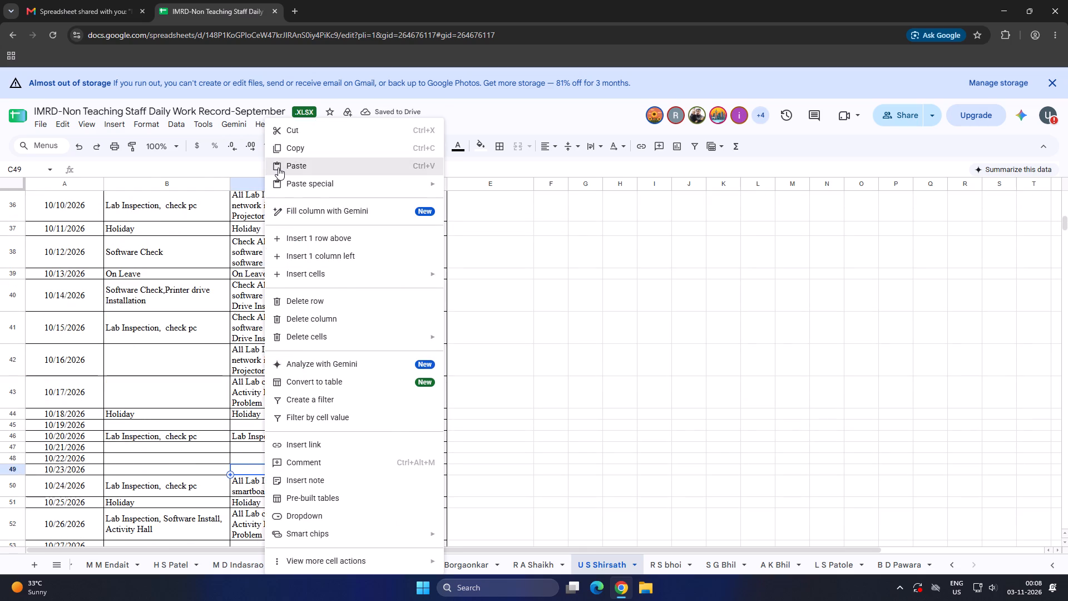
left_click(269, 445)
right_click(269, 445)
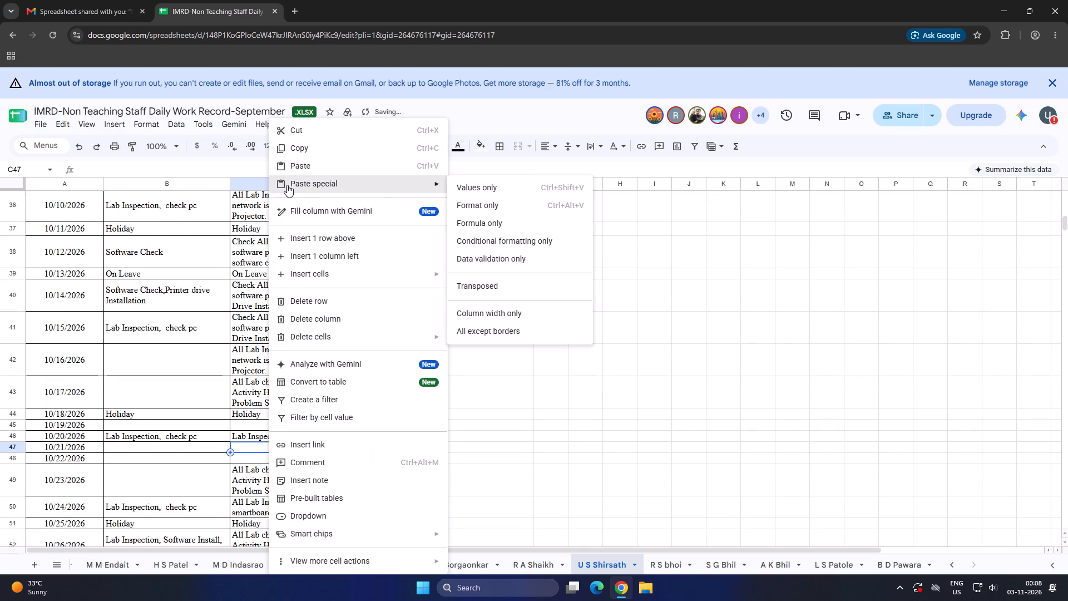
left_click(288, 173)
Shorten the 10/21/2026 description to "All Lab check and ragister too.".
scroll(263, 442, "down", 3)
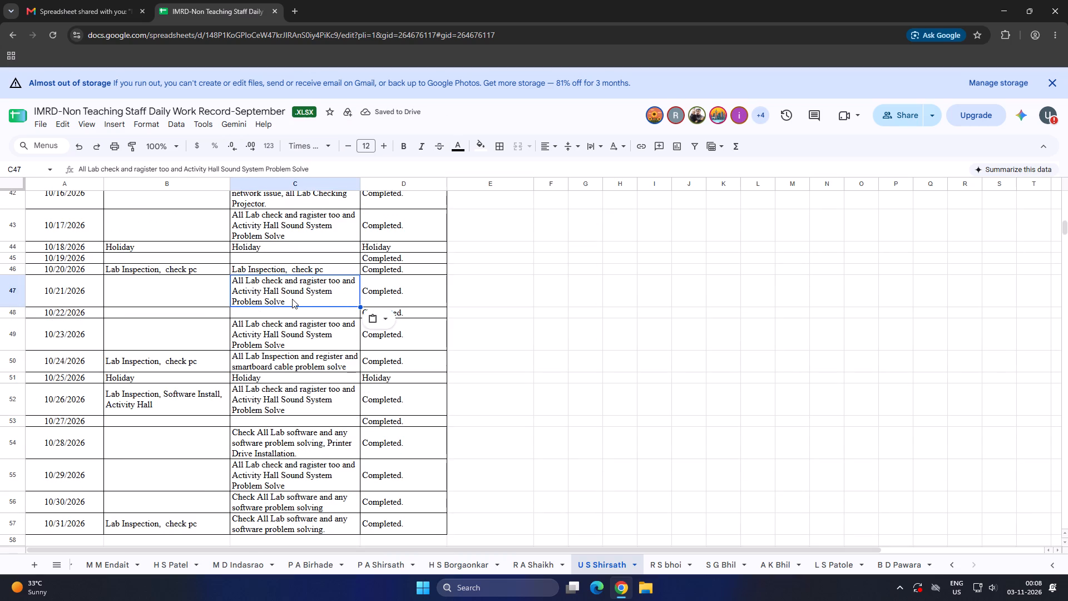
left_click(292, 299)
left_click_drag(291, 299, 266, 299)
key("BackSpace")
key("BackSpace")
key("BackSpace")
key("BackSpace")
key("BackSpace")
key("BackSpace")
key("BackSpace")
key("BackSpace")
key("BackSpace")
key("BackSpace")
key("BackSpace")
key("BackSpace")
key("BackSpace")
key("BackSpace")
key("BackSpace")
key("BackSpace")
key("BackSpace")
key("BackSpace")
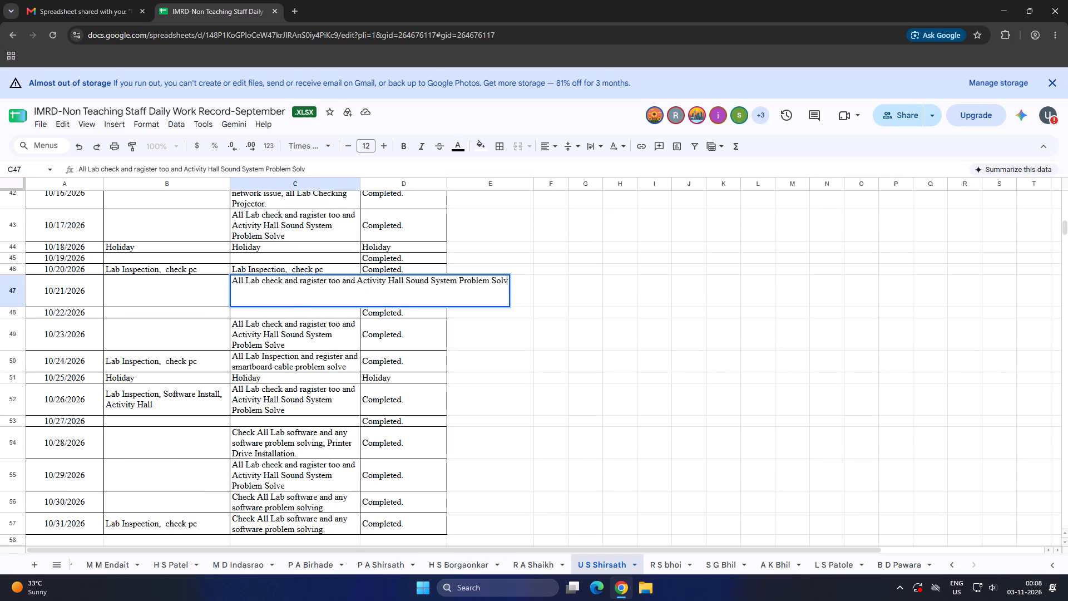
key("BackSpace")
key("BackSpace")
key("BackSpace")
key("BackSpace")
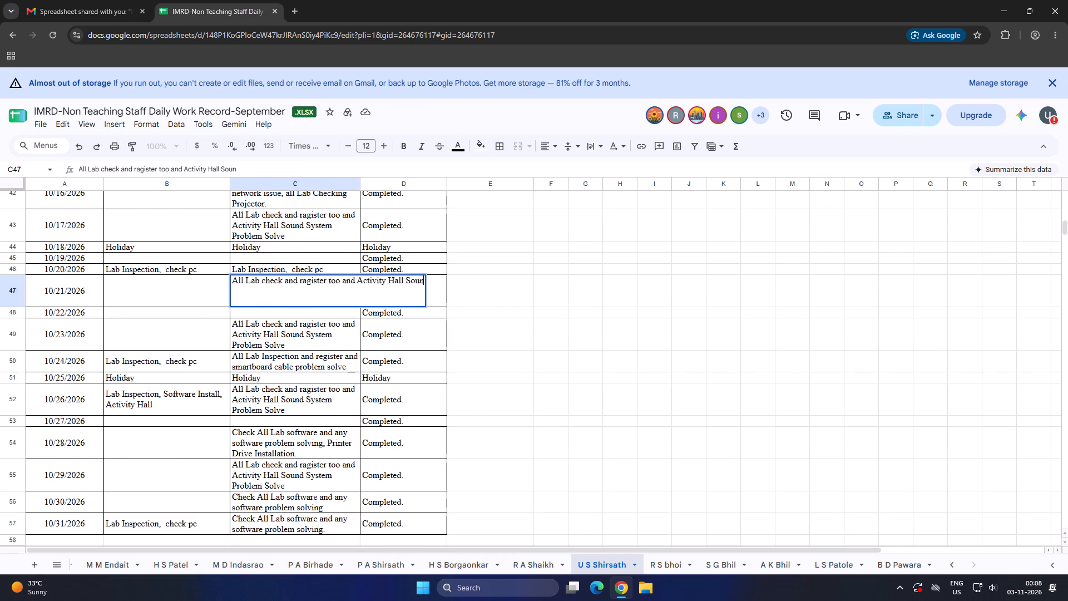
key("BackSpace")
key("BackSpace")
key("BackSpace")
key("BackSpace")
key("BackSpace")
key("BackSpace")
key("BackSpace")
key("BackSpace")
key("BackSpace")
key("BackSpace")
key("BackSpace")
key("BackSpace")
key("BackSpace")
key("BackSpace")
key("BackSpace")
key("BackSpace")
key("BackSpace")
key("BackSpace")
key("BackSpace")
key("BackSpace")
key("BackSpace")
key("BackSpace")
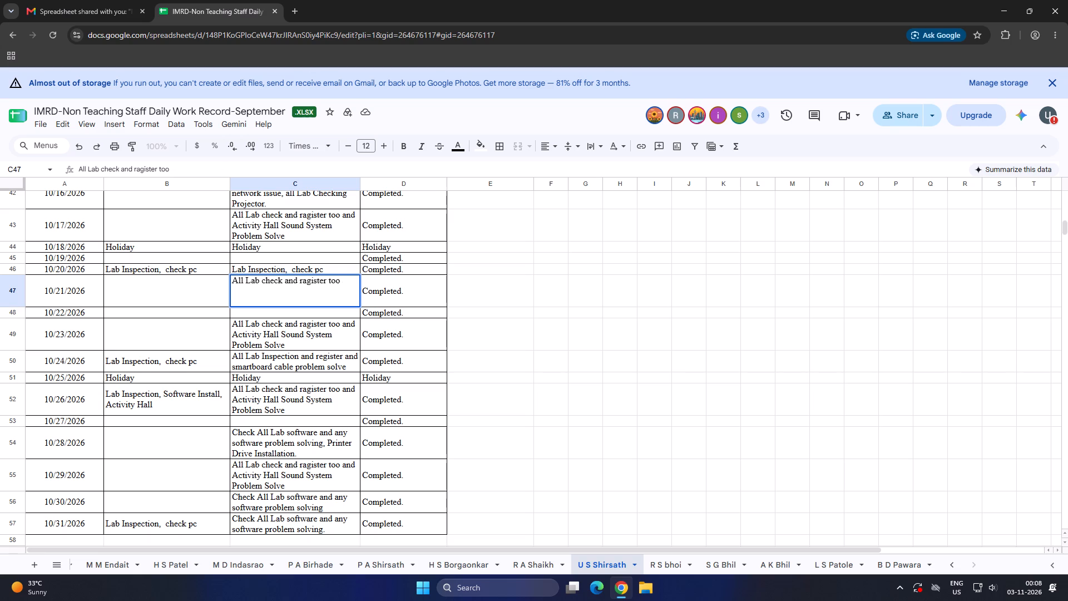
key("BackSpace")
key("period")
key("Down")
Shorten the 10/23/2026 description to "All Lab check and ragister too.".
left_click(329, 327)
double_click(288, 328)
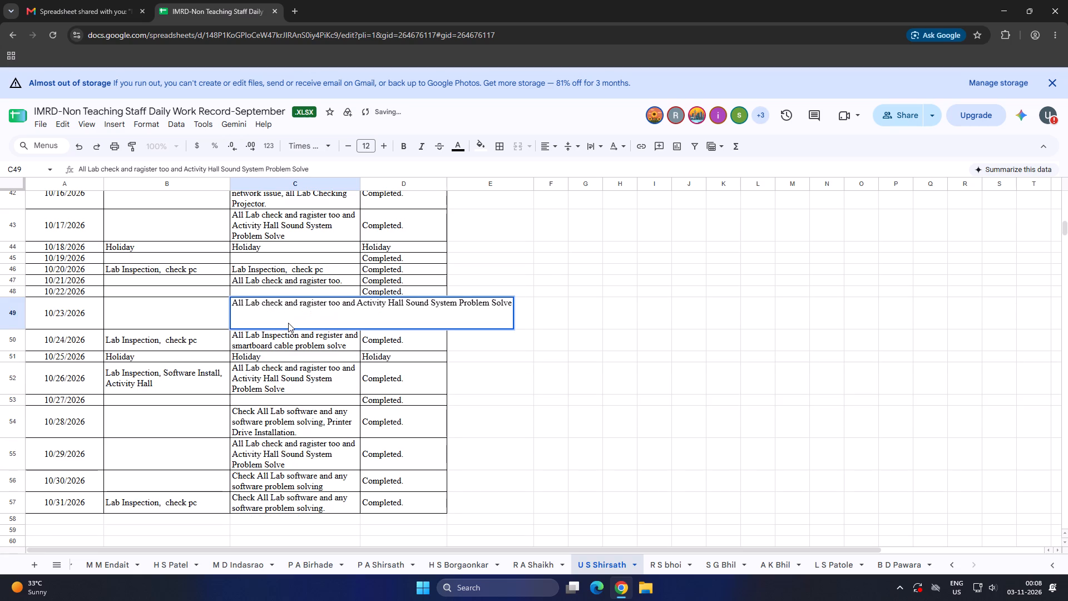
key("BackSpace")
key("BackSpace")
key("BackSpace")
key("BackSpace")
key("BackSpace")
key("BackSpace")
key("BackSpace")
key("BackSpace")
key("BackSpace")
key("BackSpace")
key("BackSpace")
key("BackSpace")
key("BackSpace")
key("BackSpace")
key("BackSpace")
key("BackSpace")
key("BackSpace")
key("BackSpace")
key("BackSpace")
key("BackSpace")
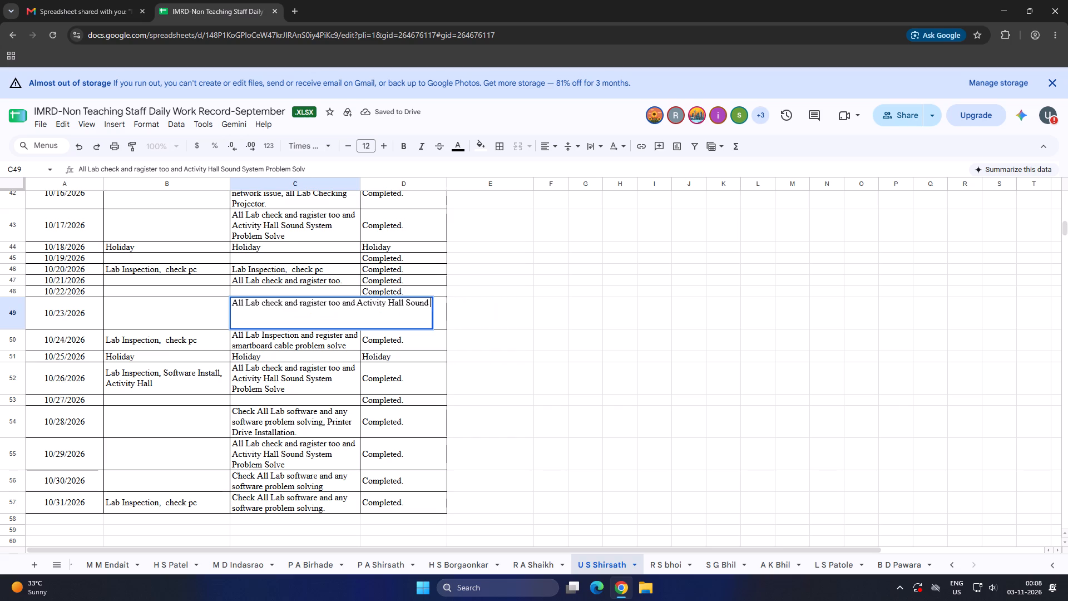
key("BackSpace")
key("BackSpace")
key("BackSpace")
key("BackSpace")
key("BackSpace")
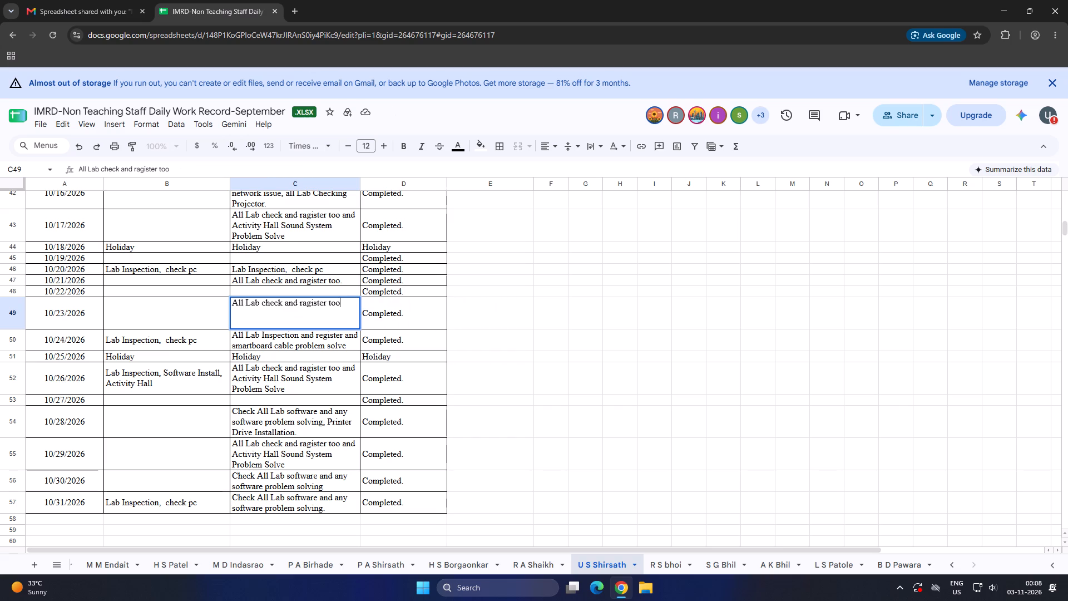
key("period")
left_click(298, 336)
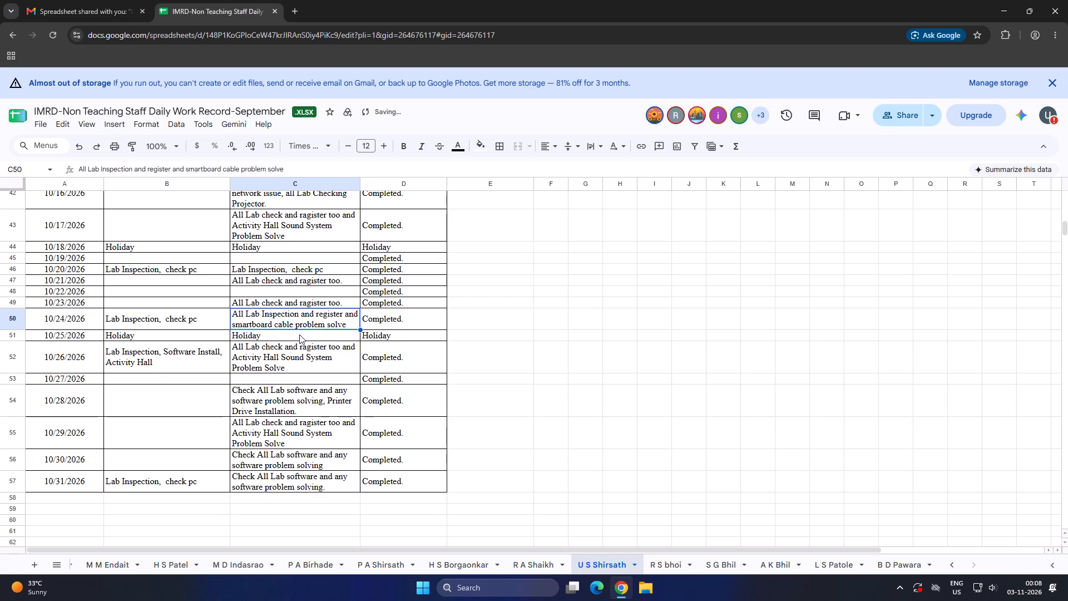
Enter "Lab Inspection, Check Pc And Projector" as the activity for 10/16/2026.
left_click(138, 274)
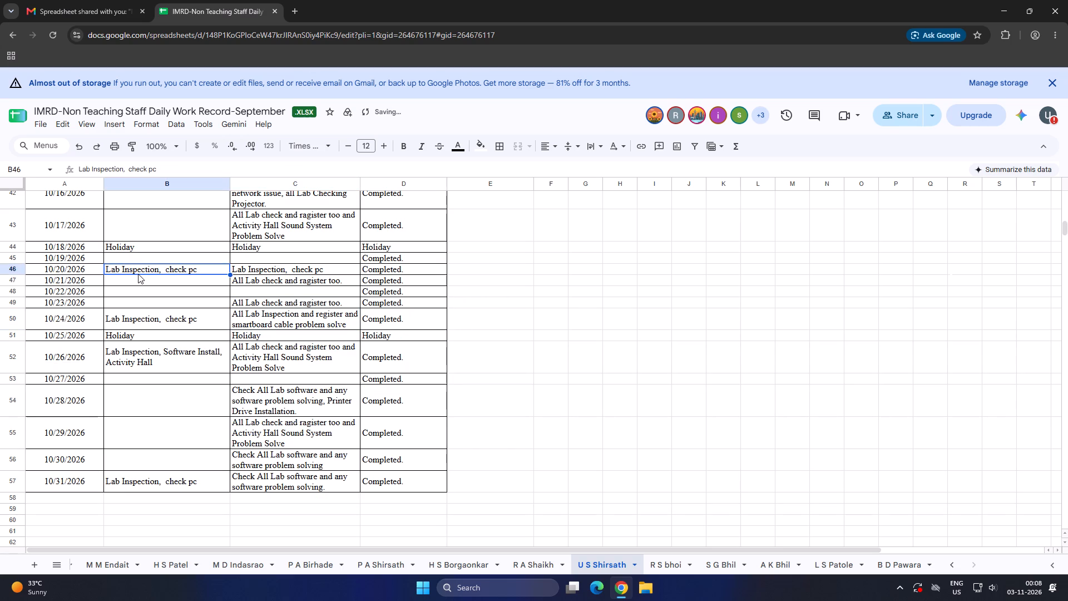
scroll(144, 244, "up", 4)
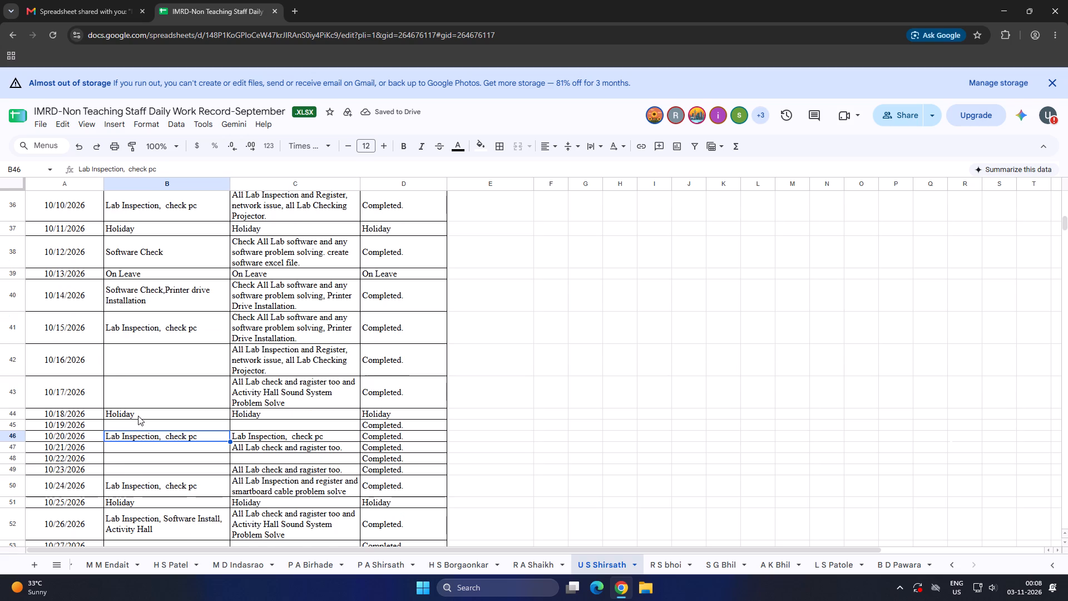
double_click(138, 416)
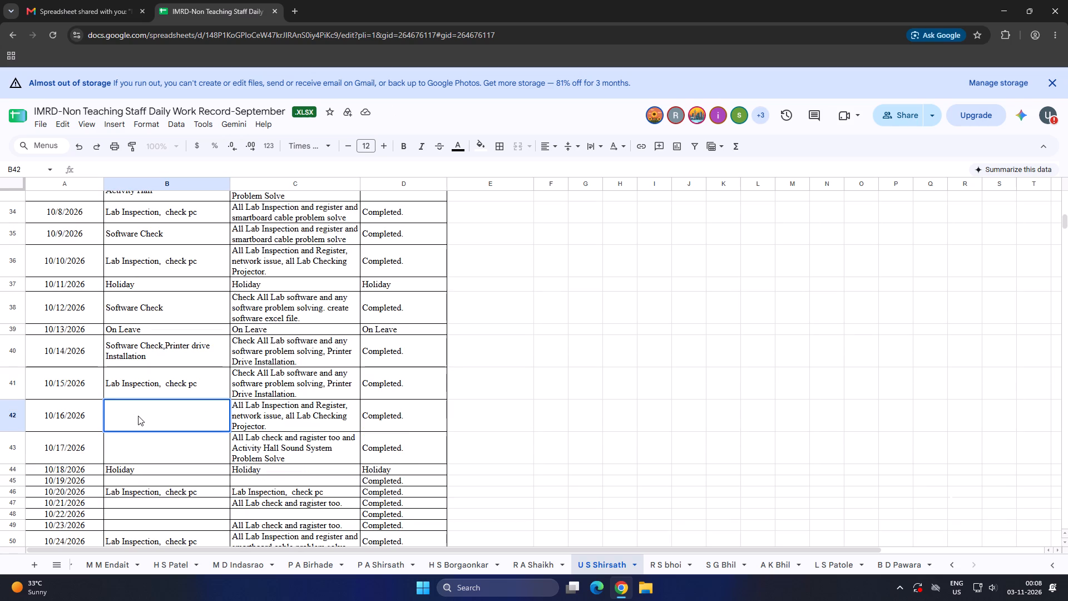
type("LAv")
key("BackSpace")
key("BackSpace")
type("ba")
key("BackSpace")
key("BackSpace")
type("ab Insp;")
key("BackSpace")
type("ectu")
key("BackSpace")
type("iopn")
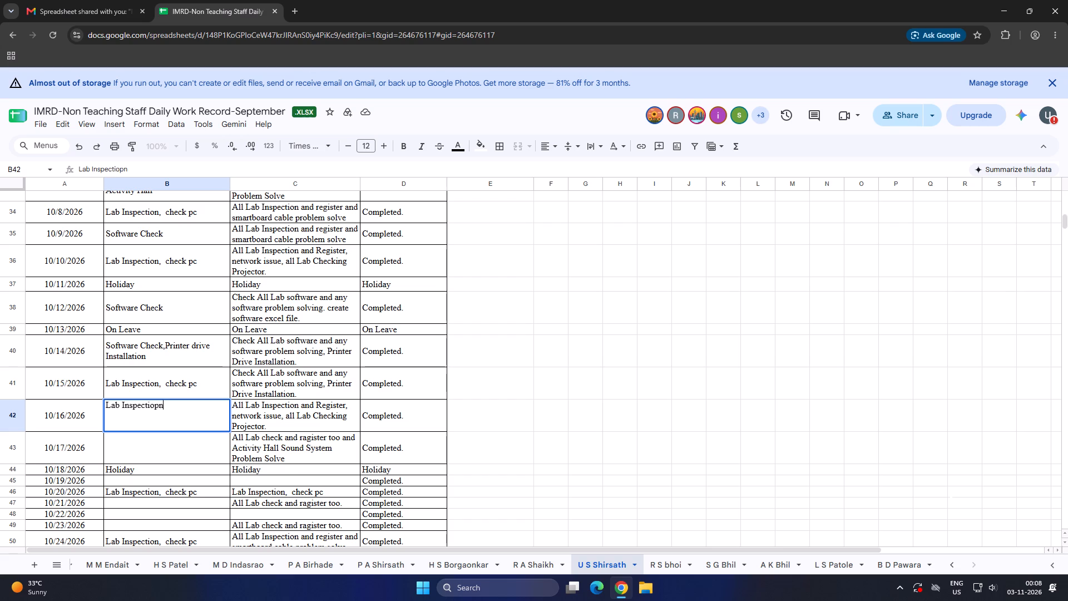
key("BackSpace")
key("BackSpace")
type("n")
key("space")
key("BackSpace")
type(", Chet")
key("BackSpace")
type("ck")
key("space")
type("the")
key("space")
key("BackSpace")
key("BackSpace")
key("BackSpace")
key("BackSpace")
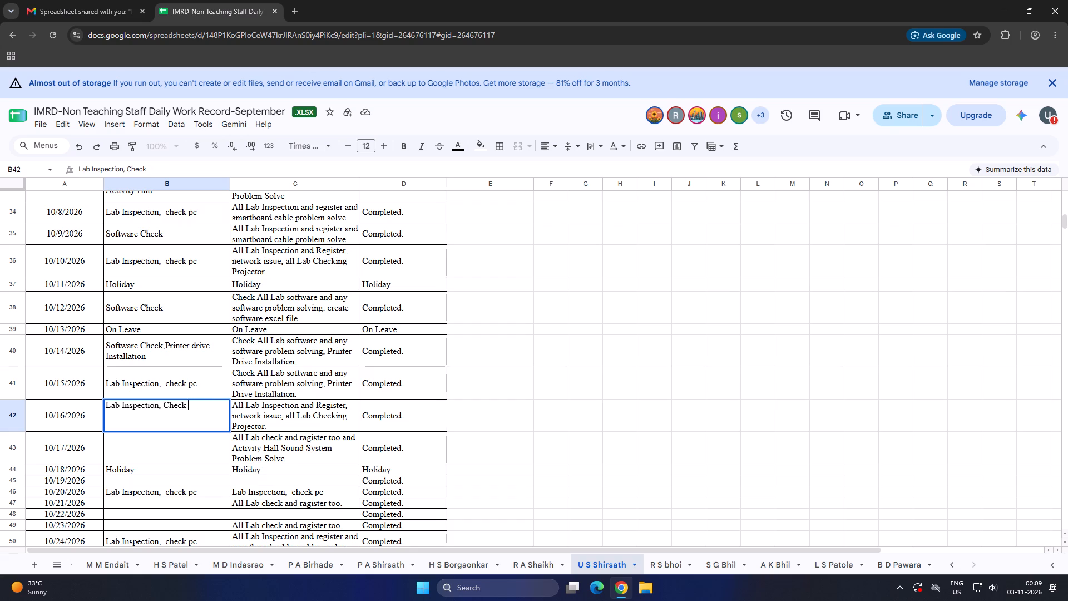
type("Pa")
key("BackSpace")
type("c And")
key("space")
type("Pr")
type("ohje")
key("BackSpace")
key("BackSpace")
type("ecti")
key("BackSpace")
type("or")
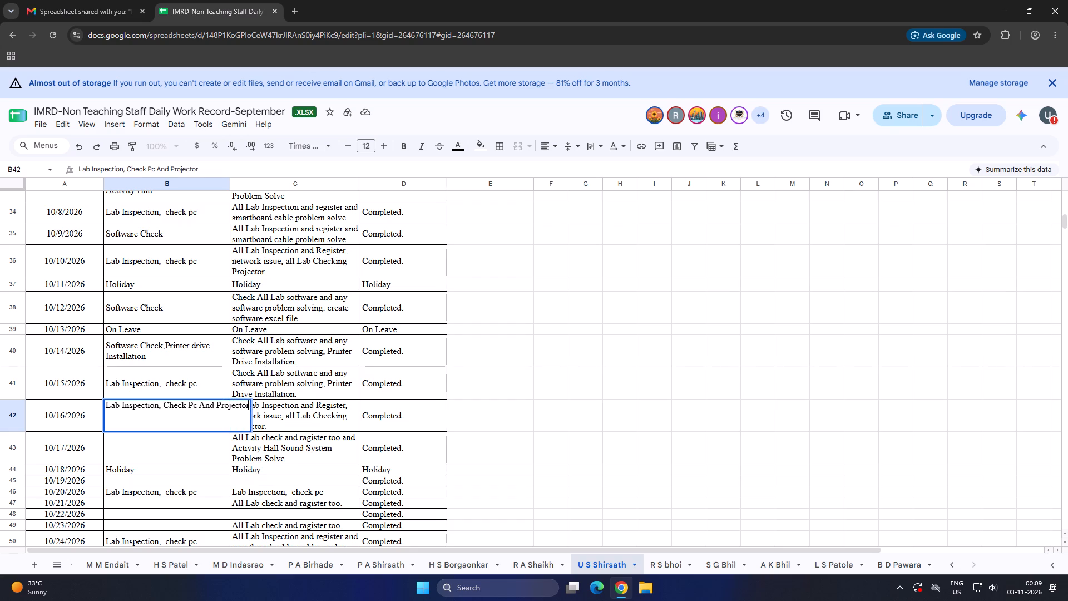
key("Down")
Copy the 10/16/2026 activity into the empty 10/17/2026 activity cell.
left_click(145, 444)
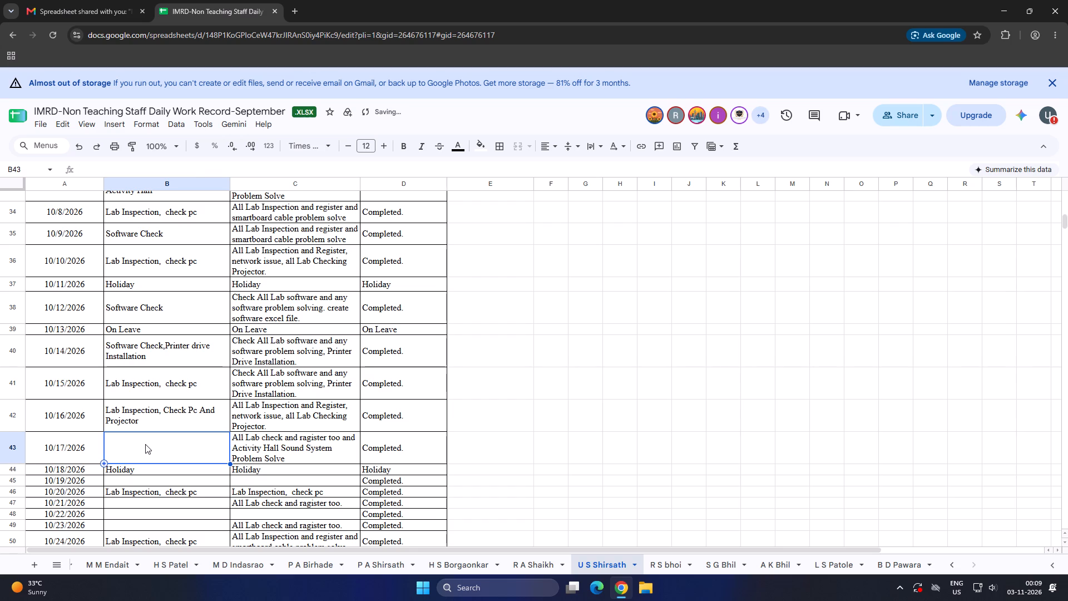
left_click(154, 406)
right_click(154, 406)
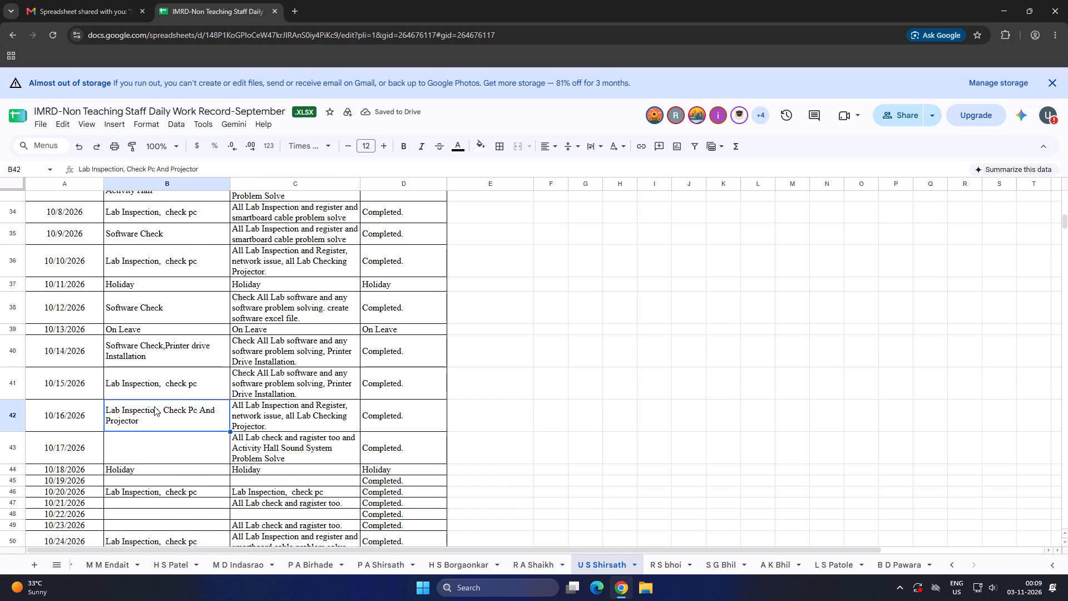
left_click(192, 146)
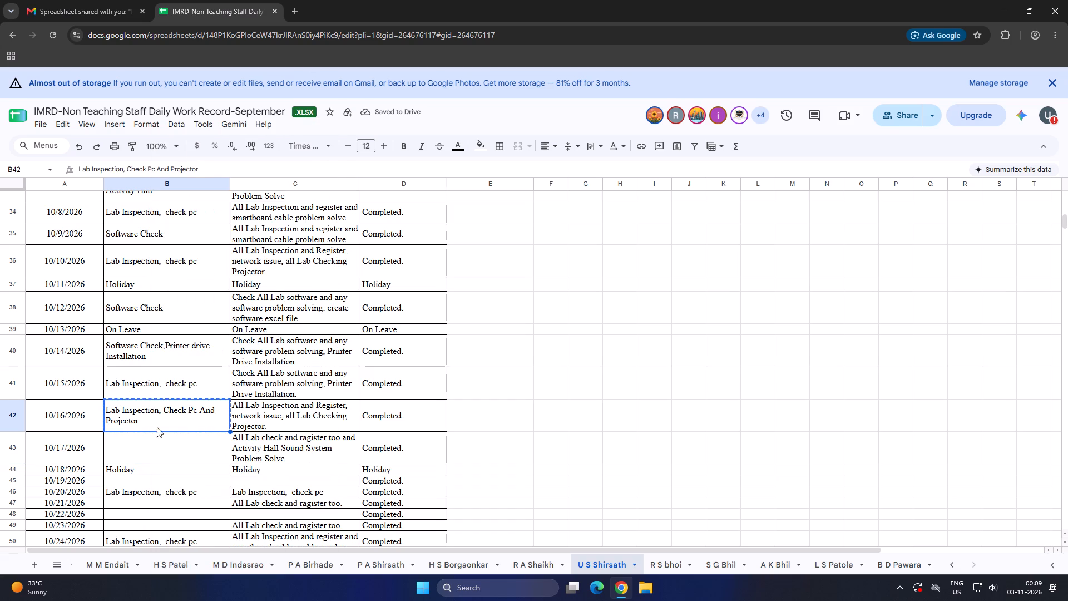
left_click(153, 435)
right_click(153, 435)
left_click(172, 166)
Append ", Network issue on PC." to the 10/17/2026 activity.
scroll(155, 190, "down", 2)
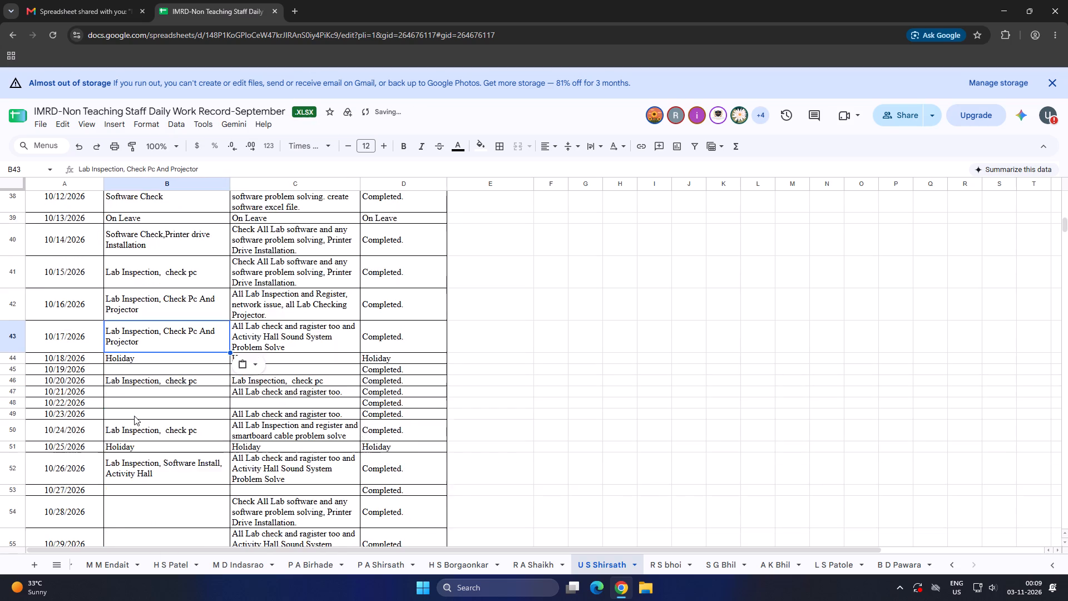
scroll(134, 416, "down", 2)
double_click(164, 229)
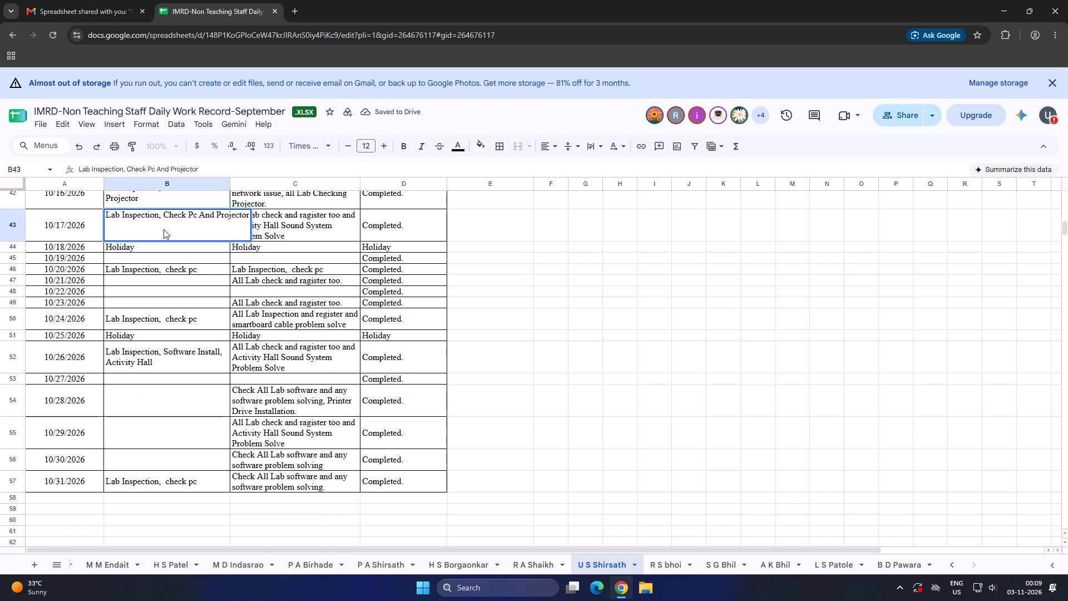
type(",")
key("space")
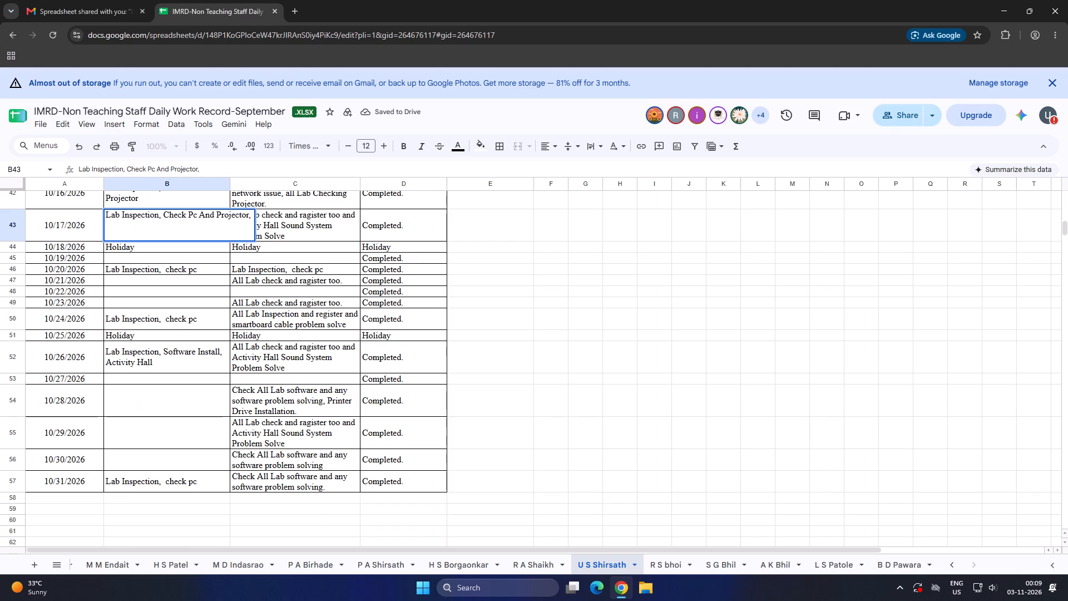
type("Net")
type("woir")
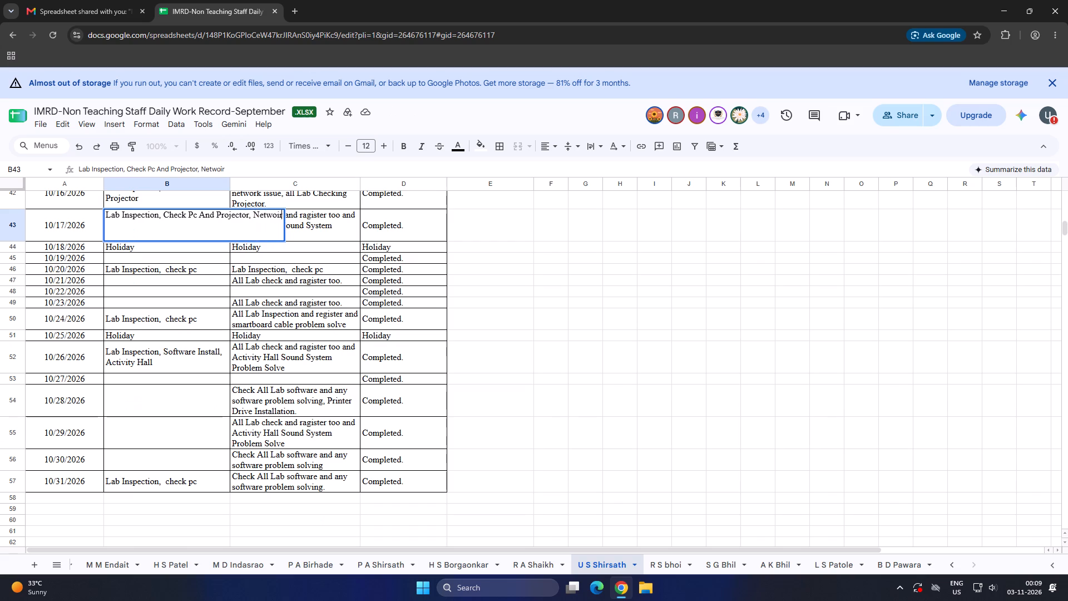
key("BackSpace")
key("BackSpace")
type("rk")
key("space")
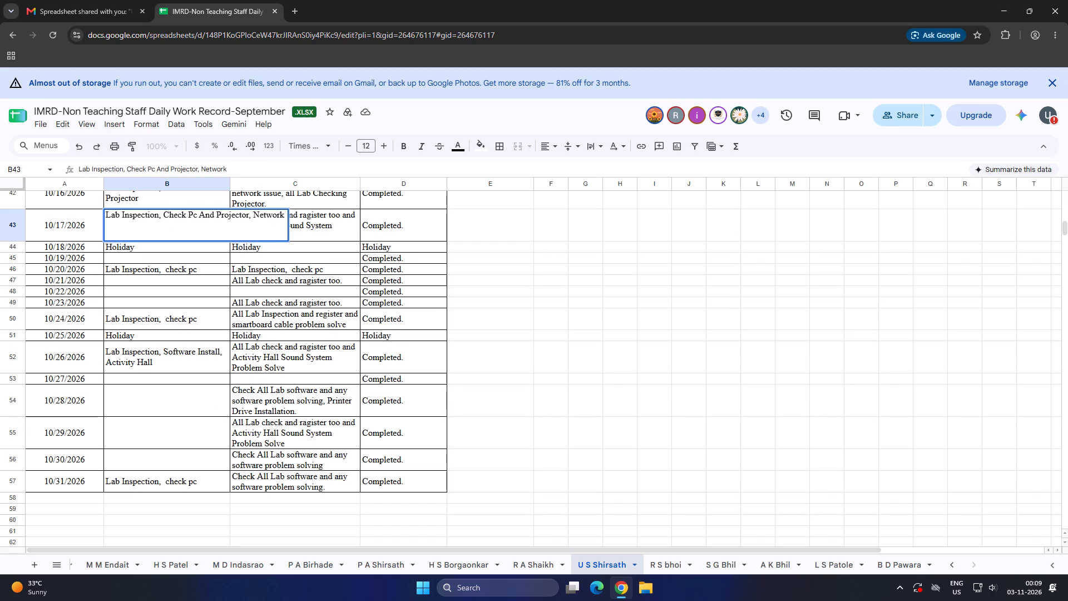
type("issue")
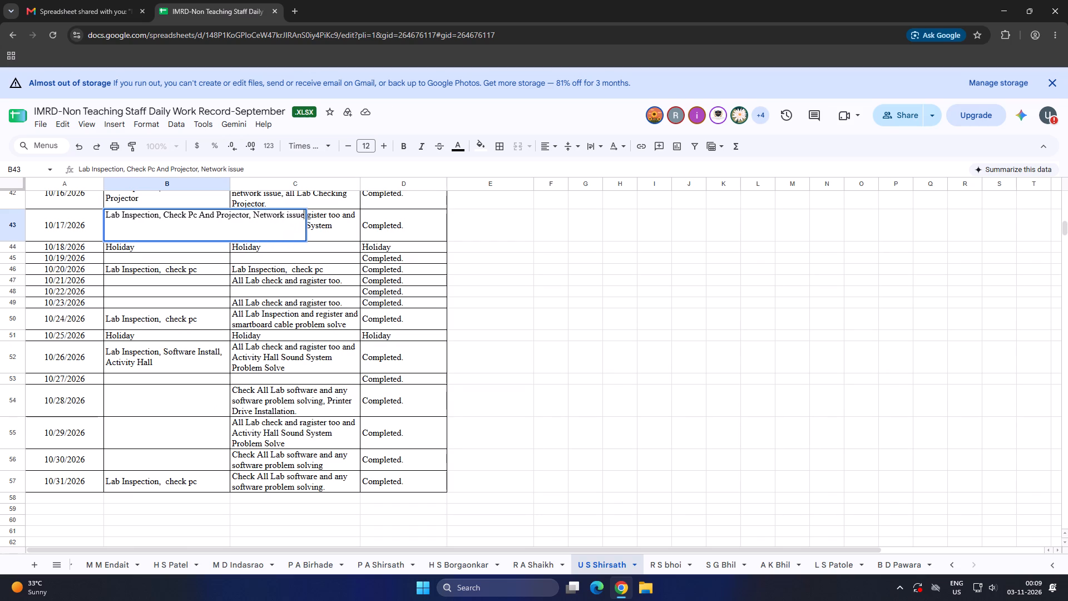
key("space")
type("on")
key("space")
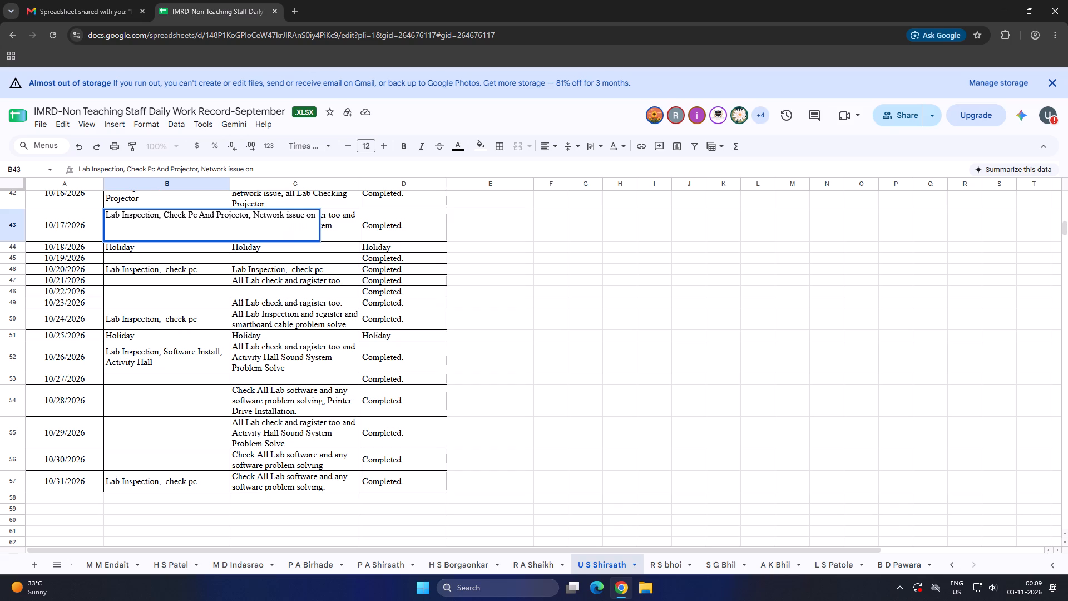
type("PC")
key("period")
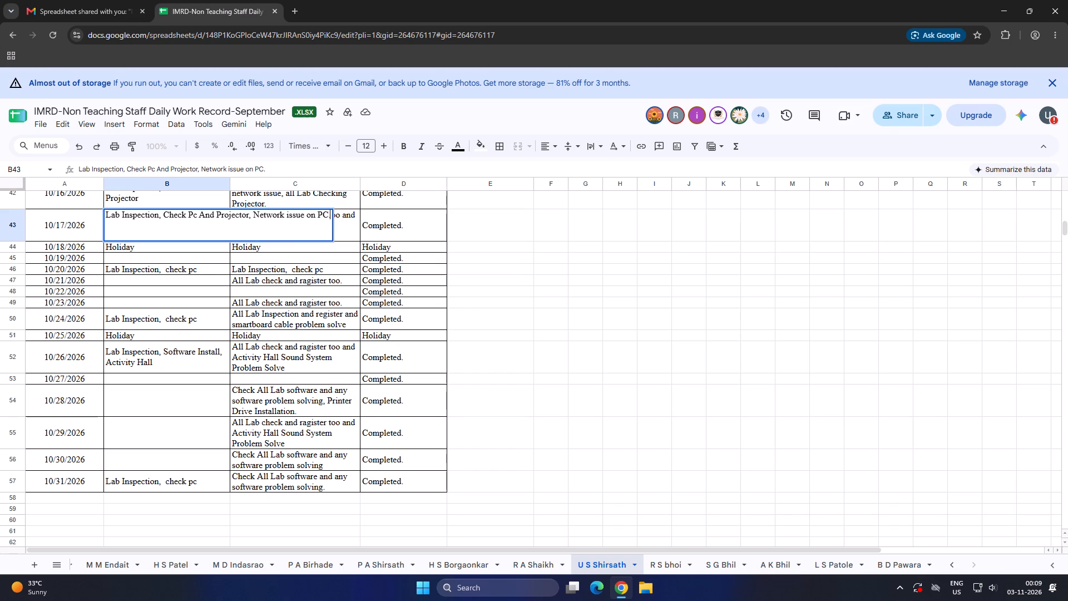
left_click(125, 300)
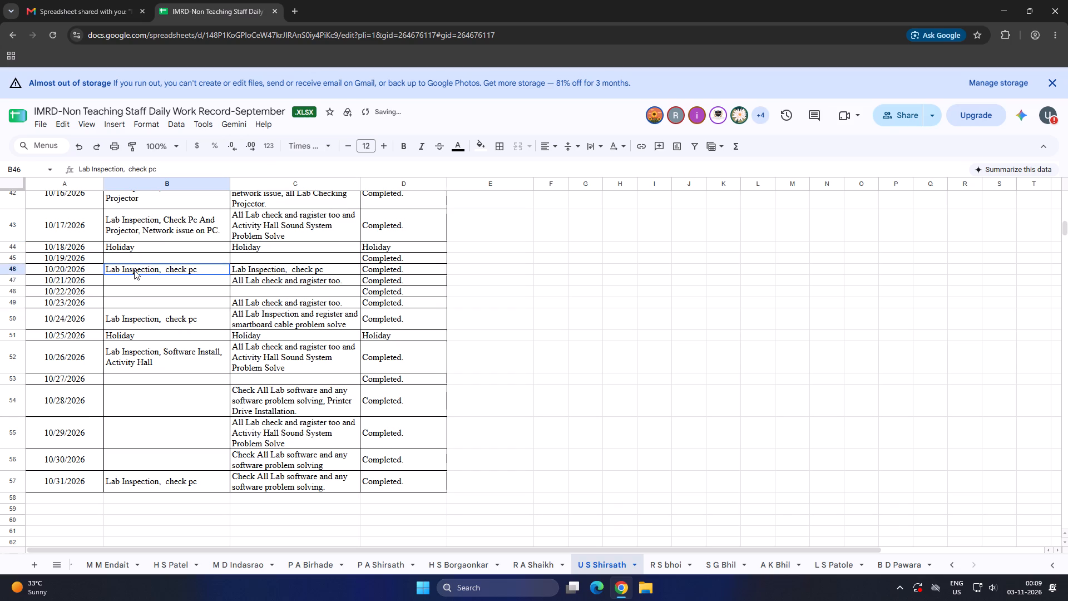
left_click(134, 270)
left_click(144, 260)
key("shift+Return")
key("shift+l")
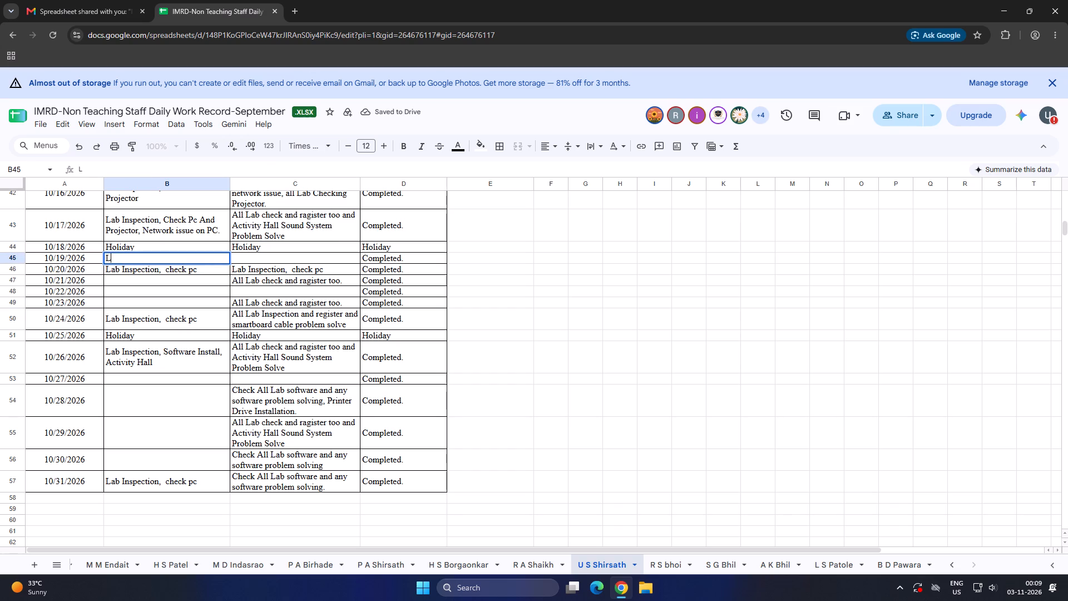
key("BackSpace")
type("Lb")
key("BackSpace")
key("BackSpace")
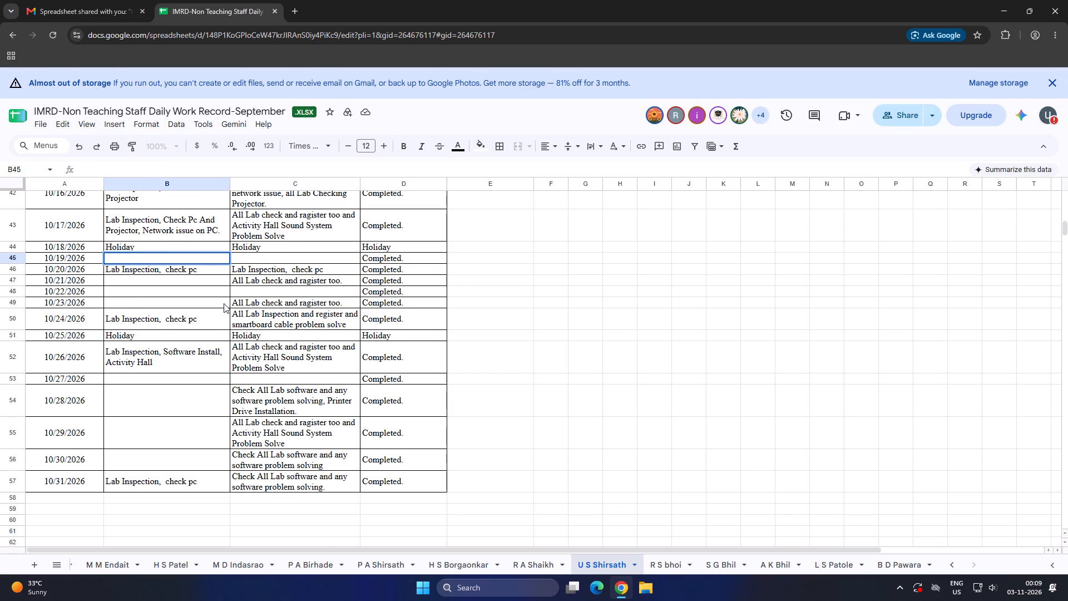
Review the existing October activity entries for one suited to the dates whose activity is still empty.
scroll(224, 303, "up", 4)
scroll(175, 326, "down", 6)
left_click(191, 353)
left_click(162, 276)
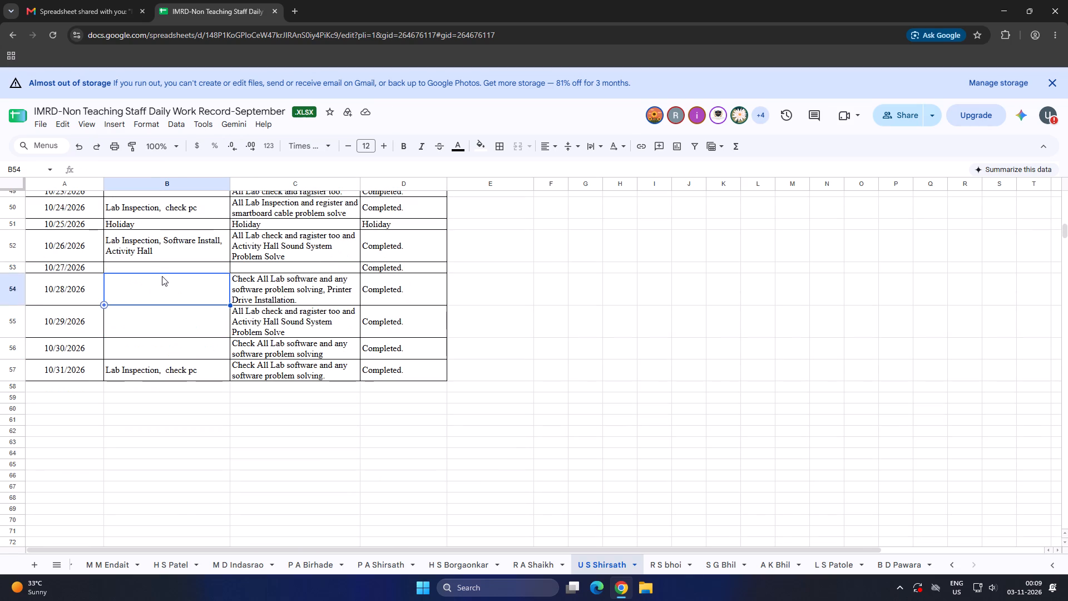
left_click(151, 261)
scroll(163, 252, "up", 3)
scroll(167, 297, "up", 3)
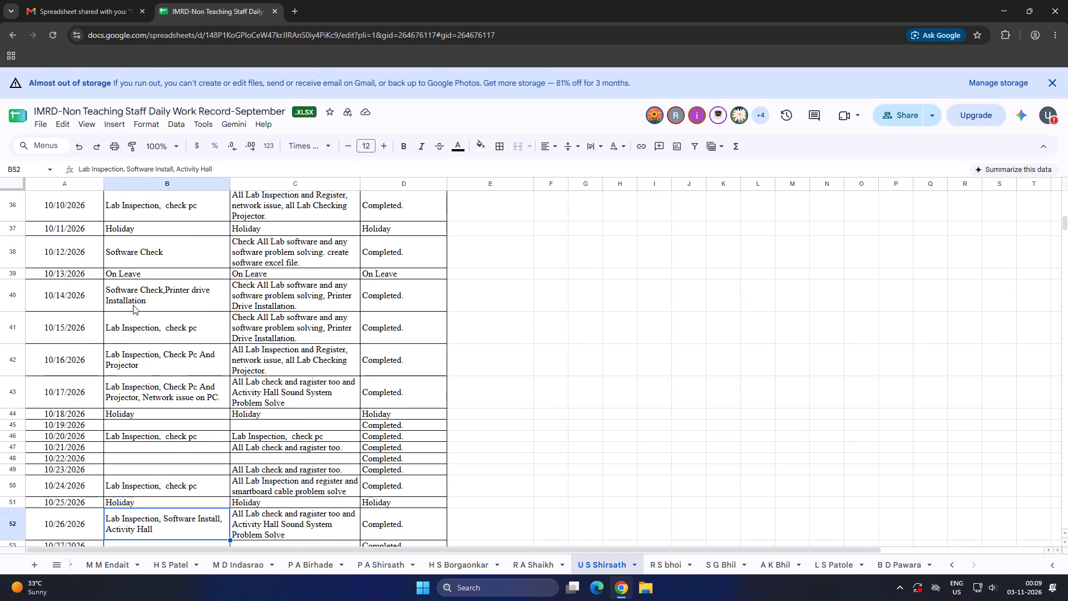
scroll(150, 292, "up", 2)
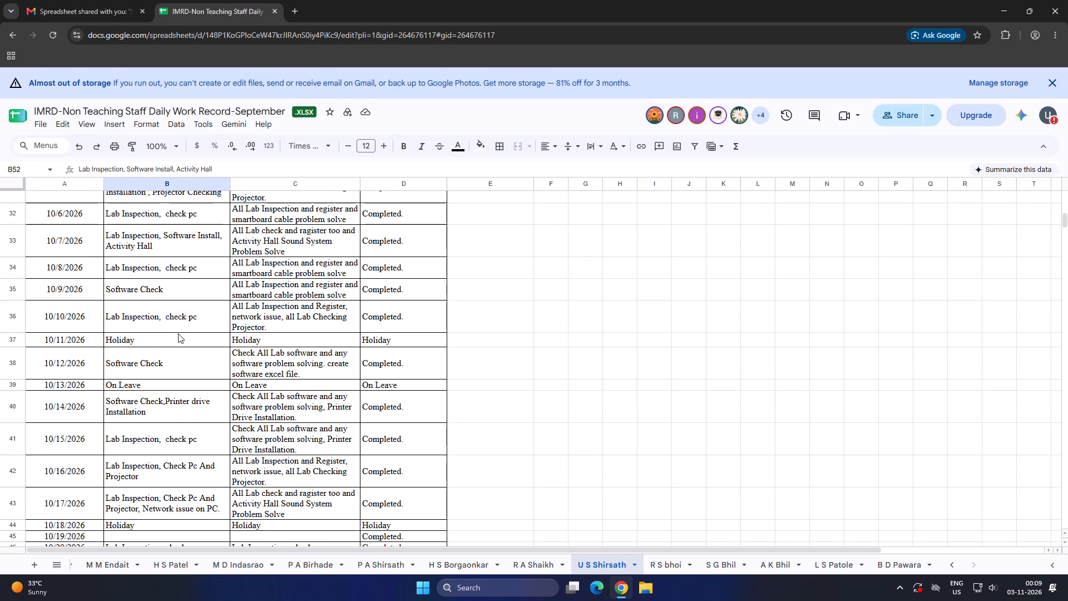
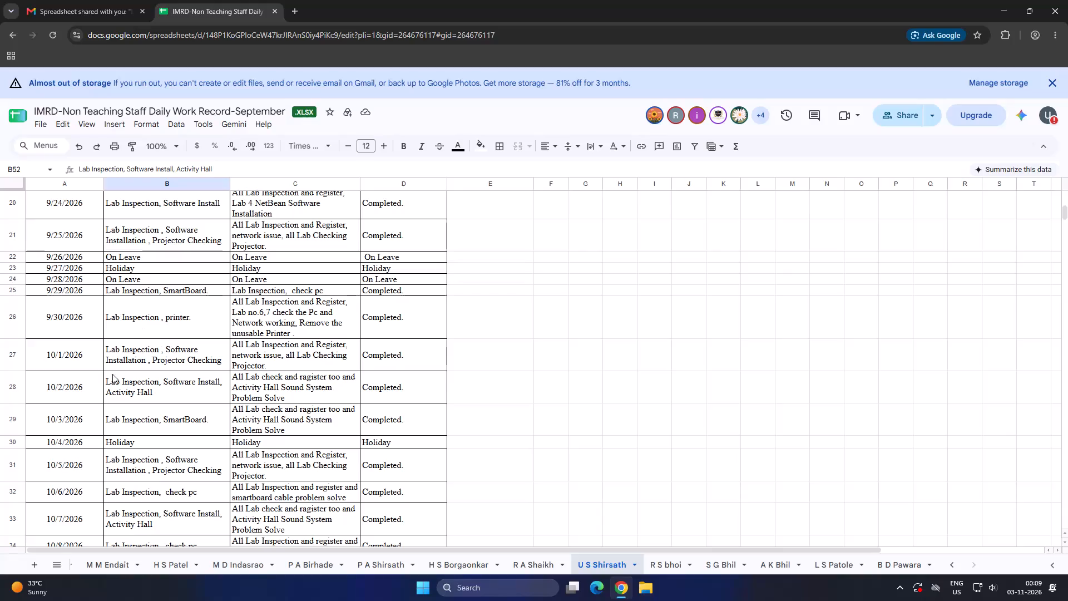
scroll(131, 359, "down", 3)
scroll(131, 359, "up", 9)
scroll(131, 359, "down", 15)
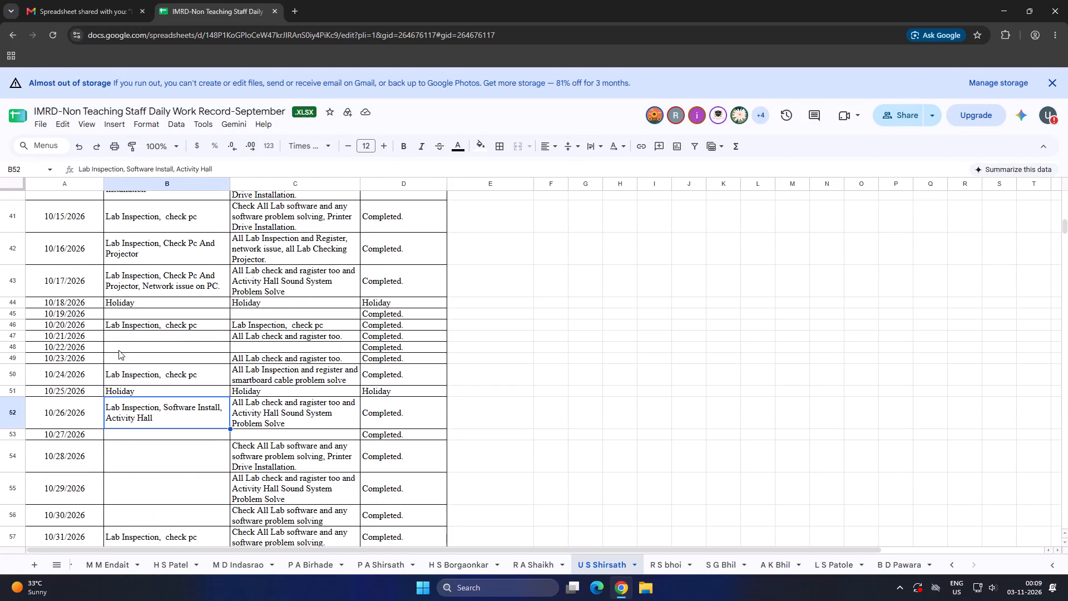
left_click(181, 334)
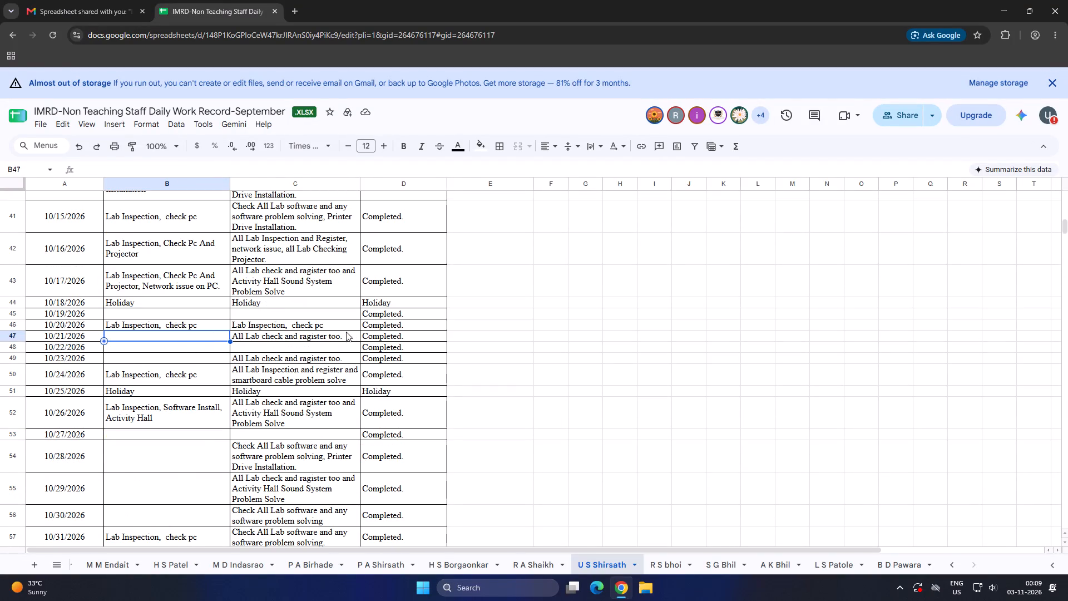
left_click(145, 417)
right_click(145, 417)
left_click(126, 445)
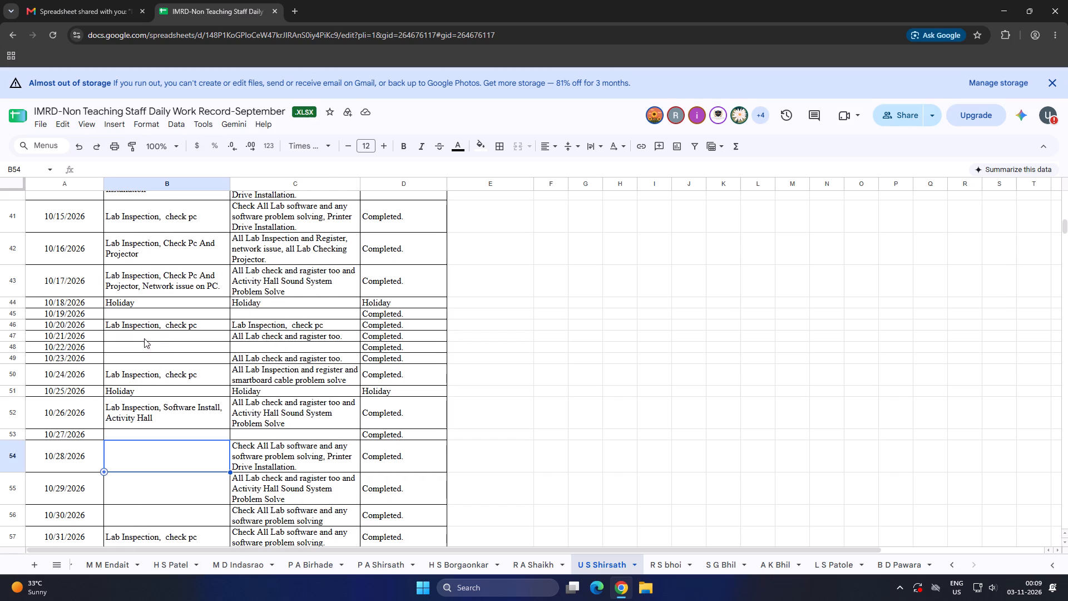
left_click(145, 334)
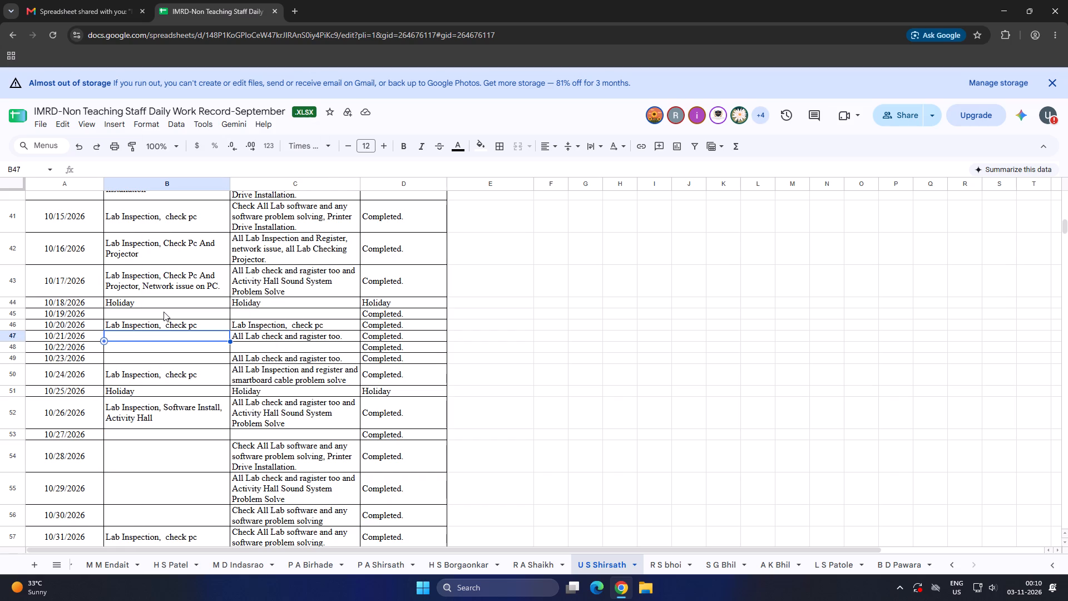
Copy the 10/17/2026 activity into the empty 10/19/2026 activity cell.
left_click(164, 312)
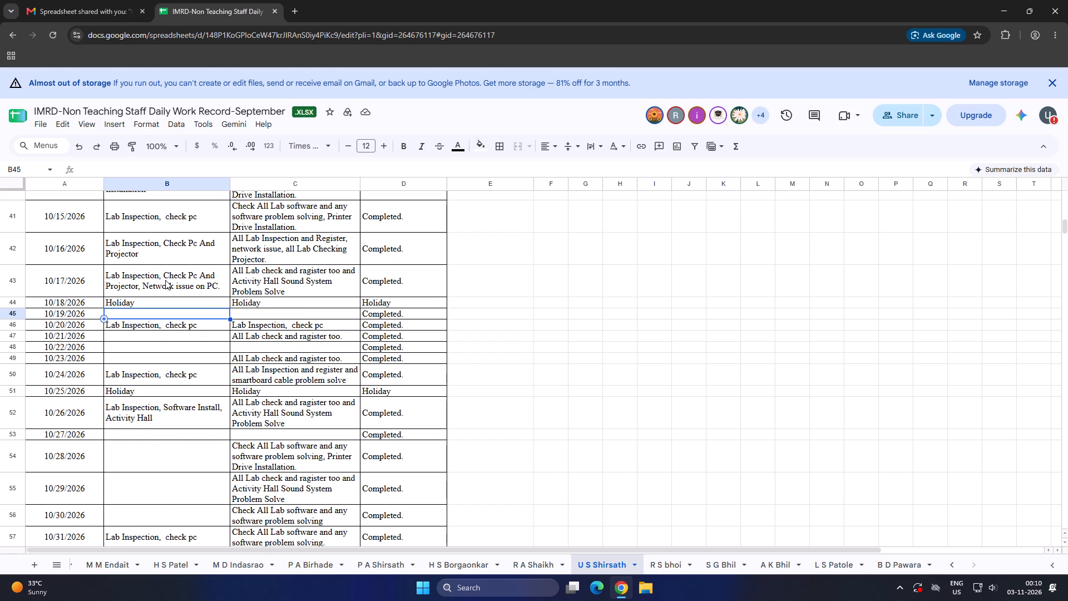
left_click(144, 283)
right_click(144, 283)
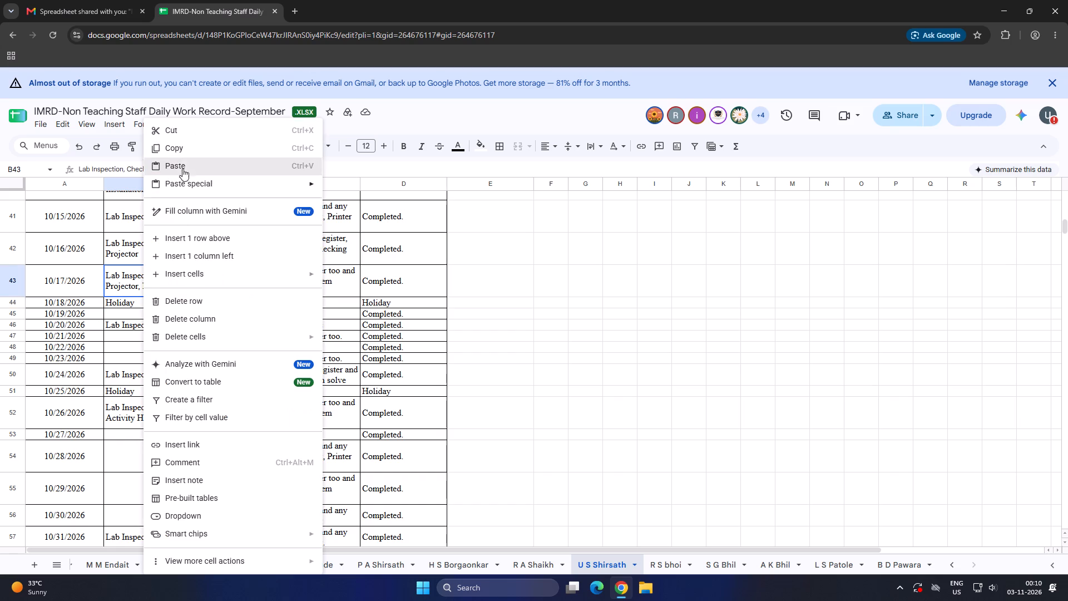
left_click(181, 150)
left_click(140, 318)
right_click(140, 318)
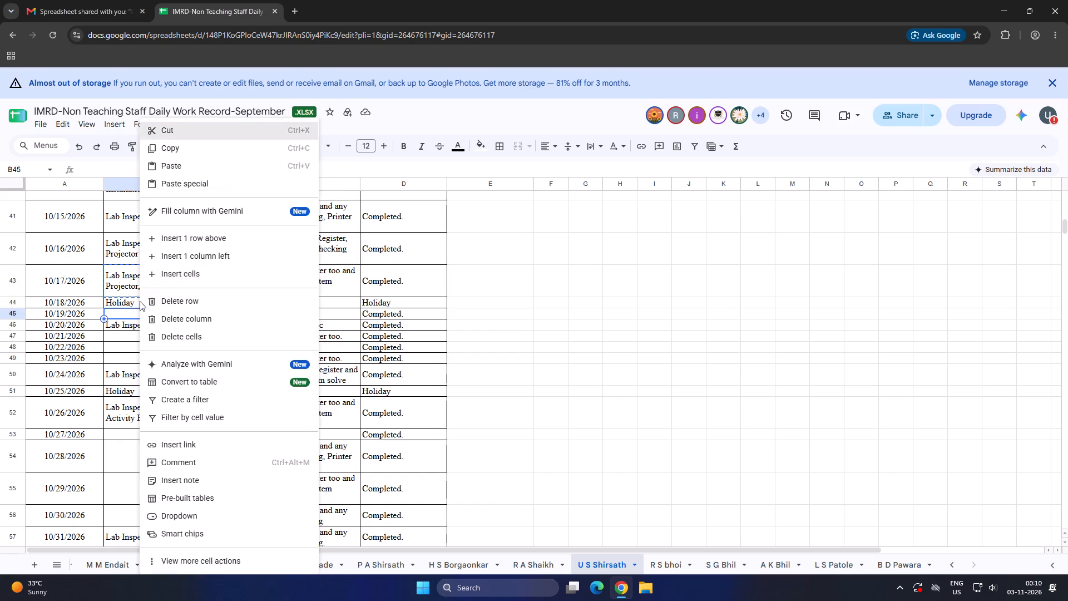
left_click(171, 168)
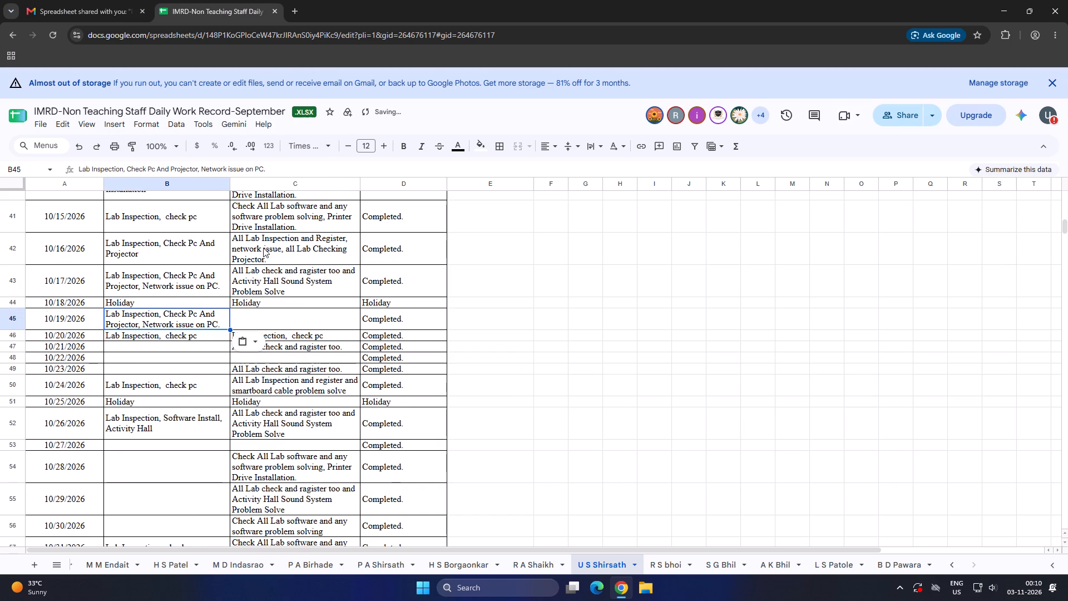
Copy the 10/17/2026 description into the empty 10/19/2026 description cell.
left_click(266, 277)
right_click(266, 277)
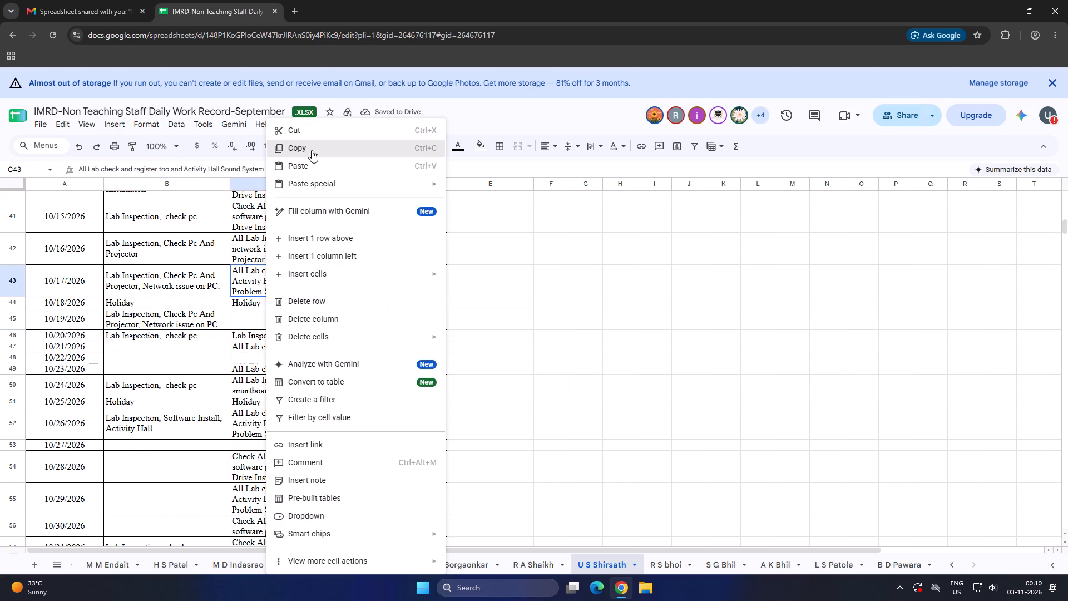
left_click(311, 150)
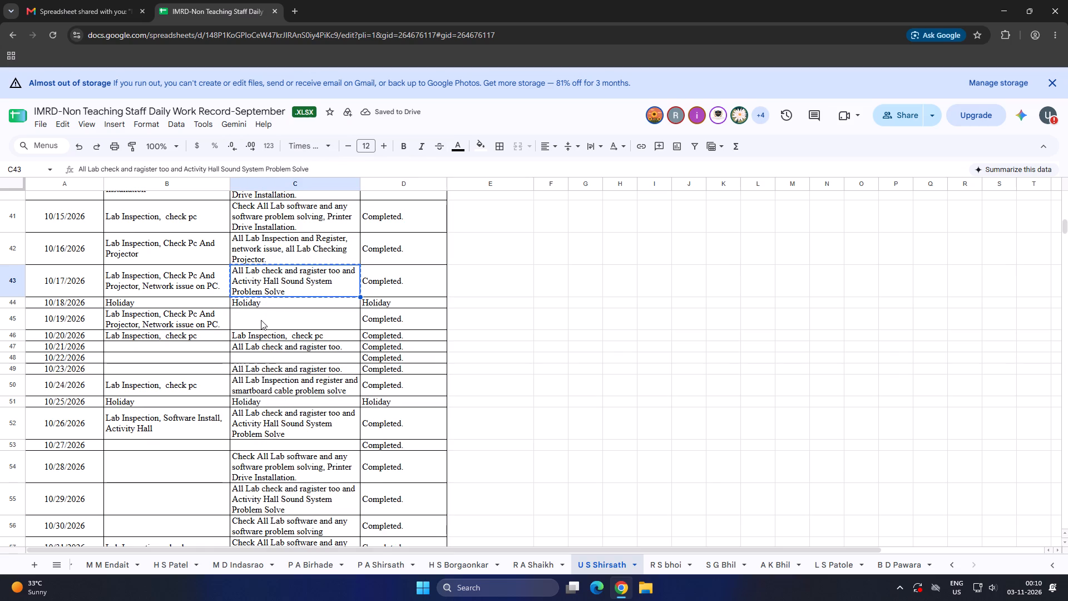
left_click(261, 320)
right_click(261, 320)
left_click(296, 165)
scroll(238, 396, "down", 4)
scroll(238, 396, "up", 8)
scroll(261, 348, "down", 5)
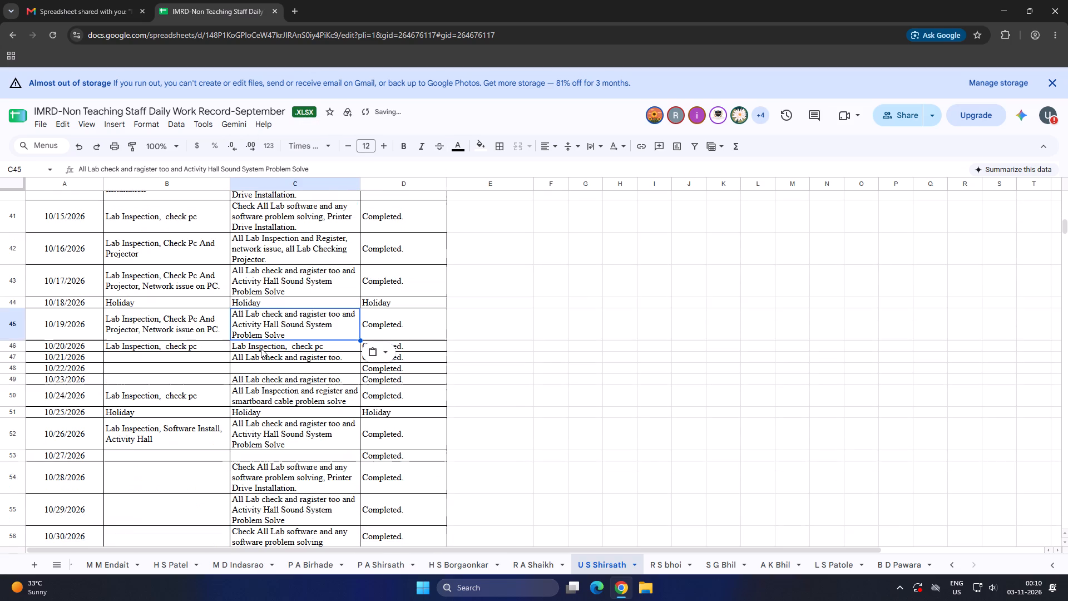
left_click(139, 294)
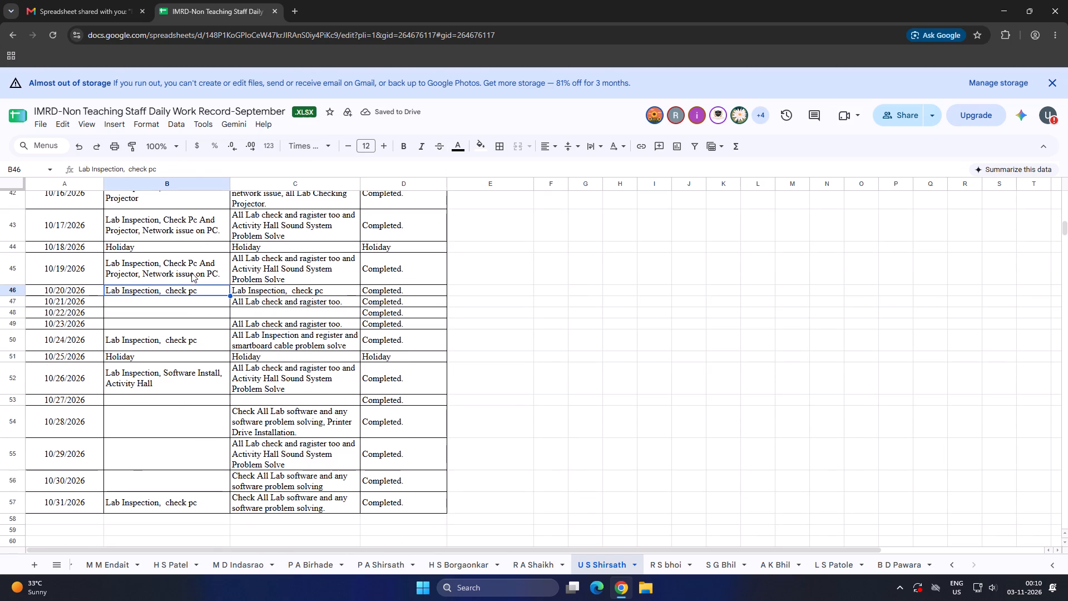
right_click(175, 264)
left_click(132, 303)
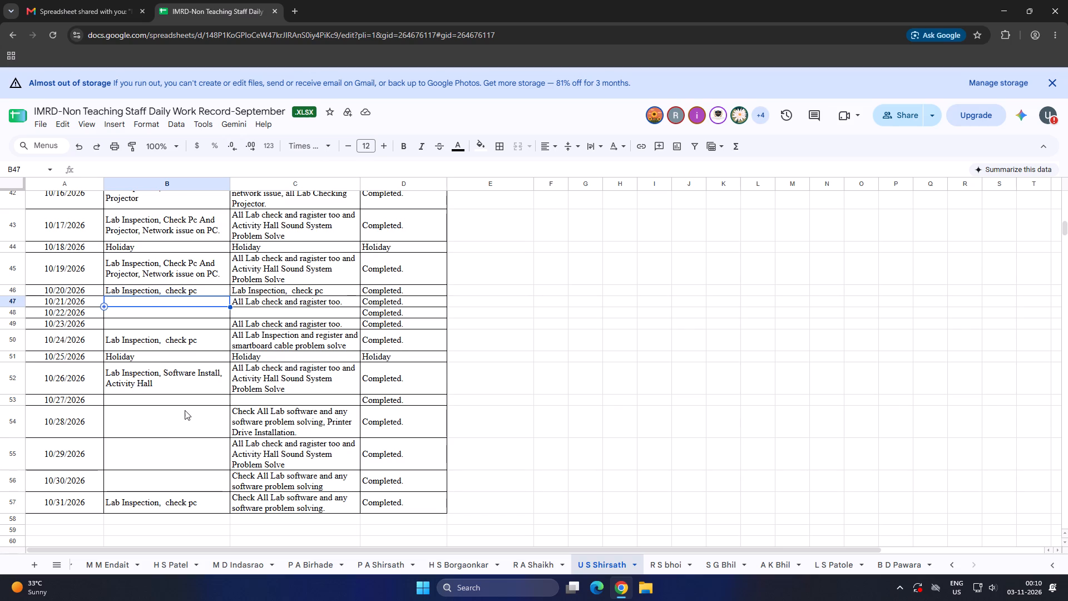
Copy the 10/3/2026 activity, "Lab Inspection, SmartBoard.", into the empty 10/21/2026 activity cell.
scroll(185, 410, "up", 6)
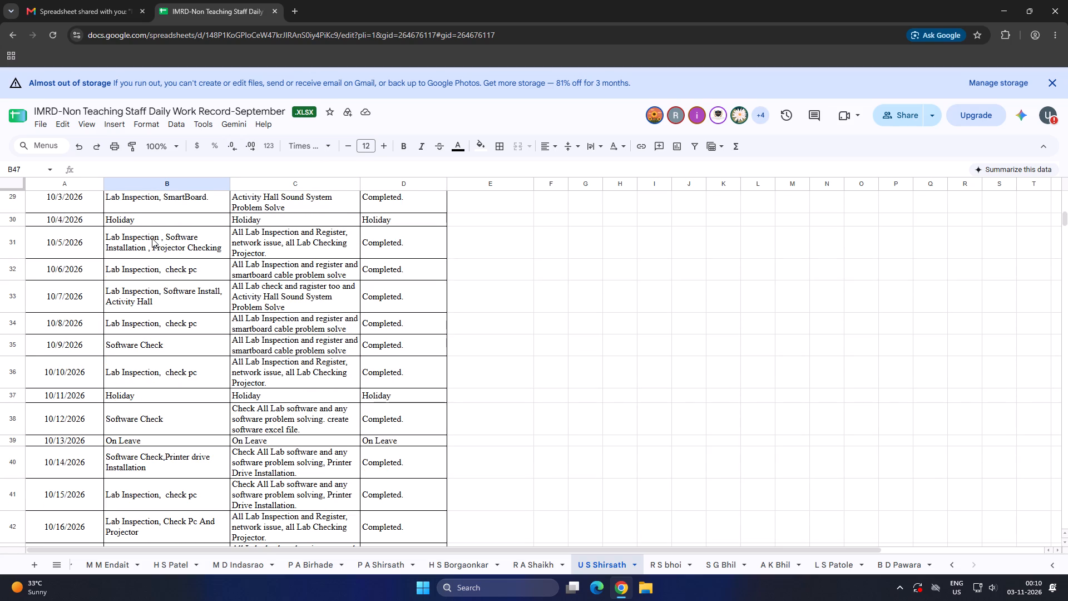
left_click(152, 238)
right_click(152, 238)
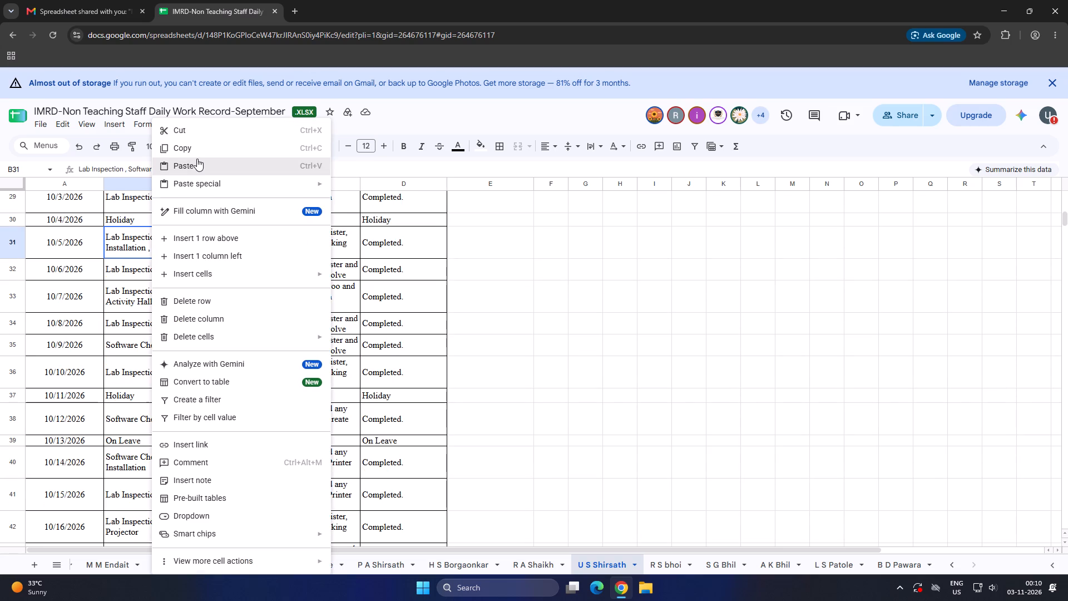
left_click(119, 250)
left_click(176, 199)
right_click(176, 199)
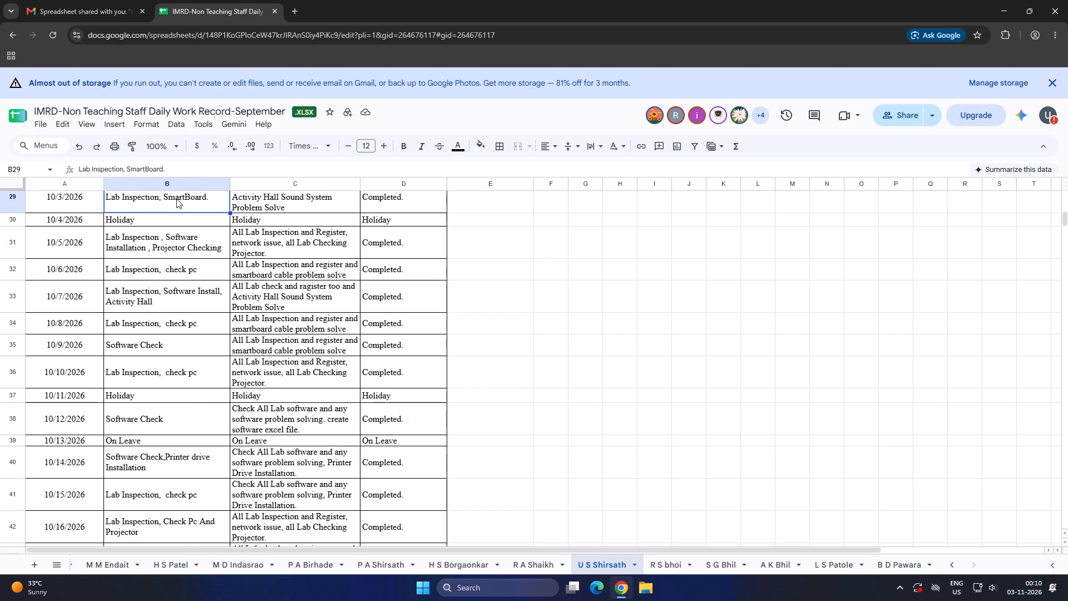
left_click(203, 147)
scroll(149, 422, "down", 7)
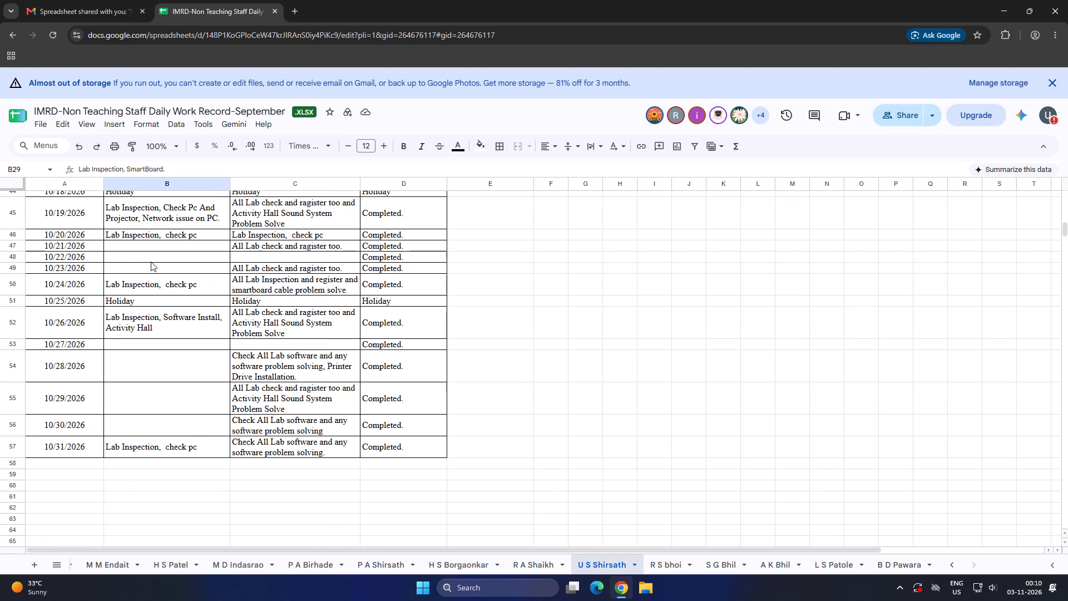
left_click(144, 250)
right_click(138, 243)
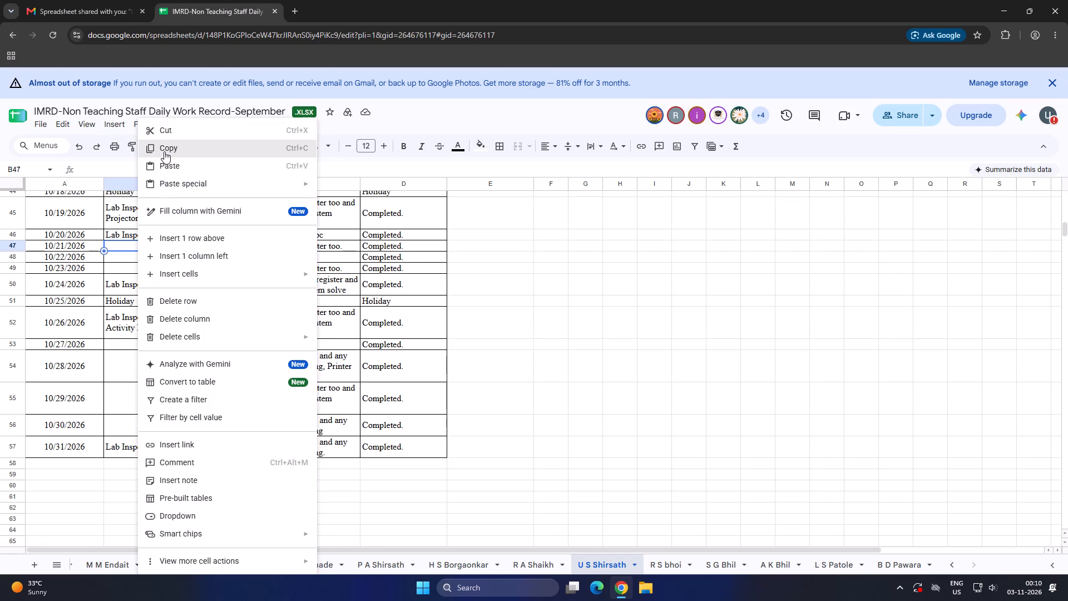
left_click(169, 172)
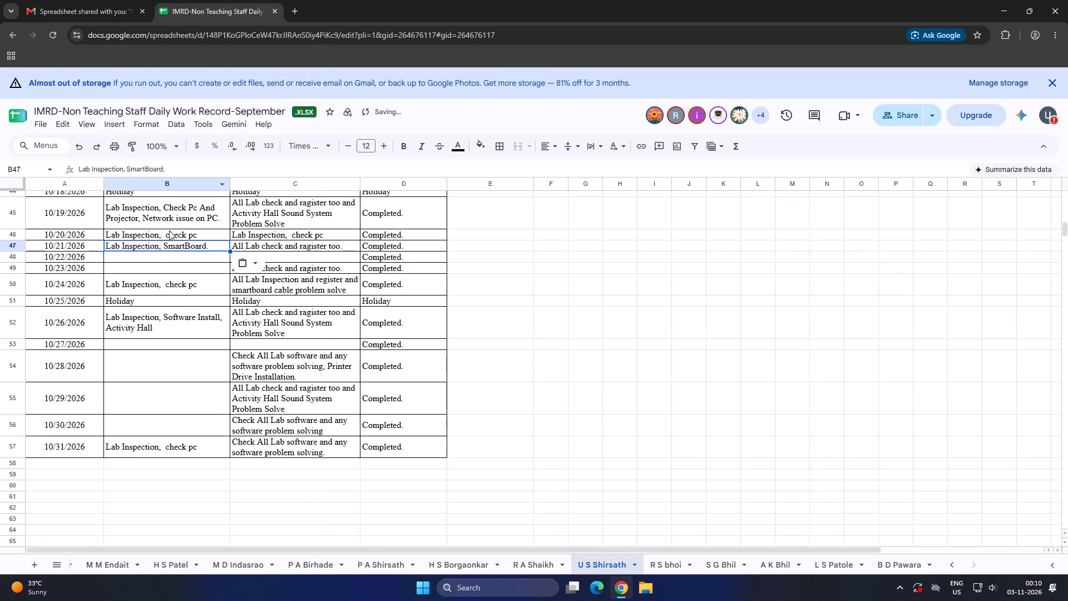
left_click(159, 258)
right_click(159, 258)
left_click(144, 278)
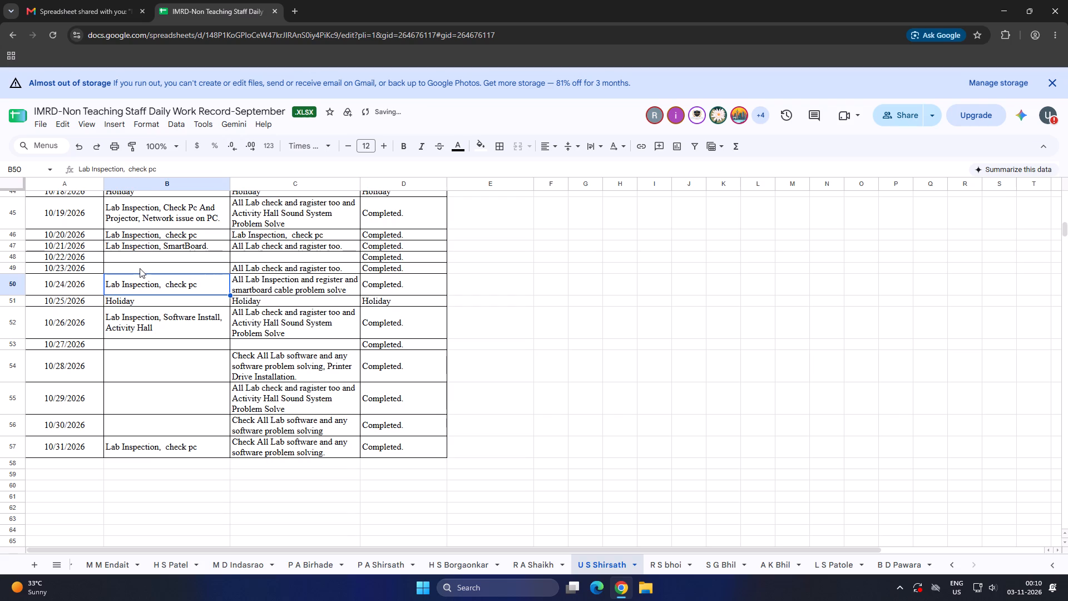
Paste the copied "Lab Inspection, SmartBoard." activity into the empty 10/23/2026, 10/27/2026 and 10/29/2026 activity cells.
left_click(139, 267)
right_click(139, 267)
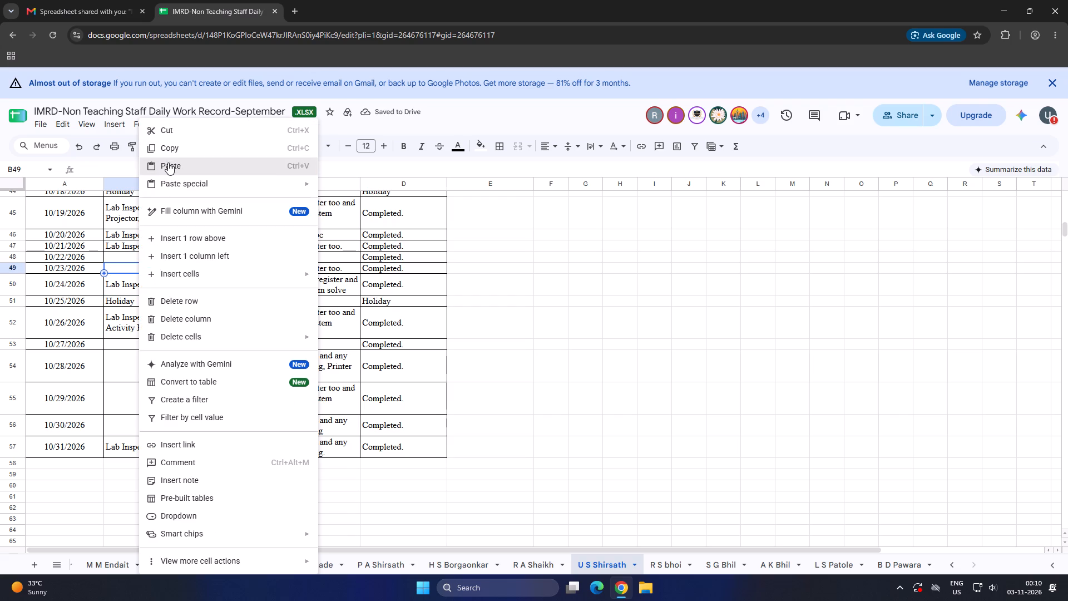
left_click(169, 163)
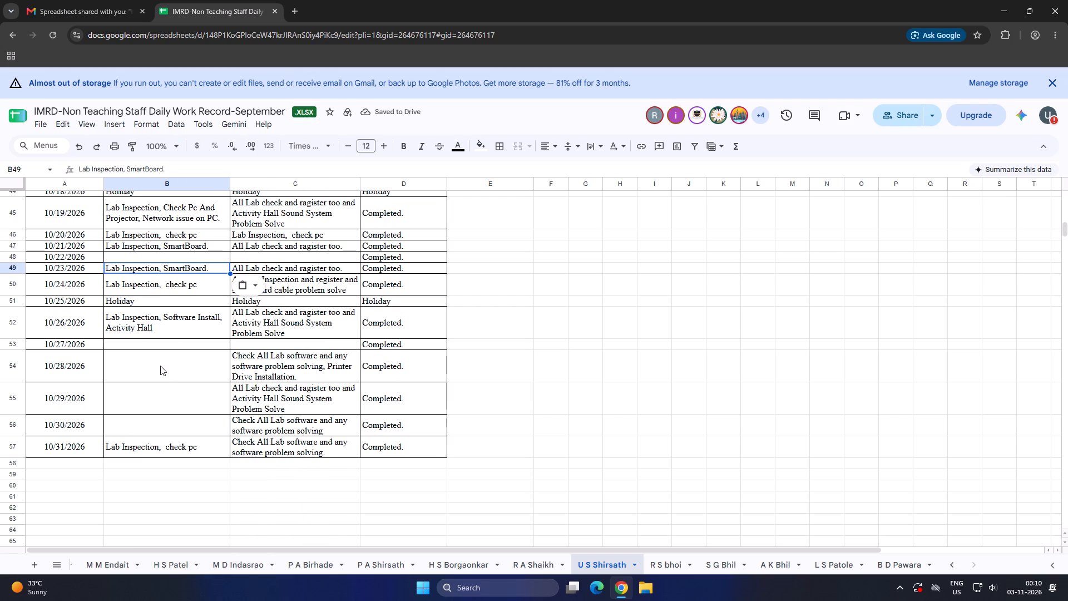
left_click(143, 343)
right_click(143, 343)
left_click(171, 169)
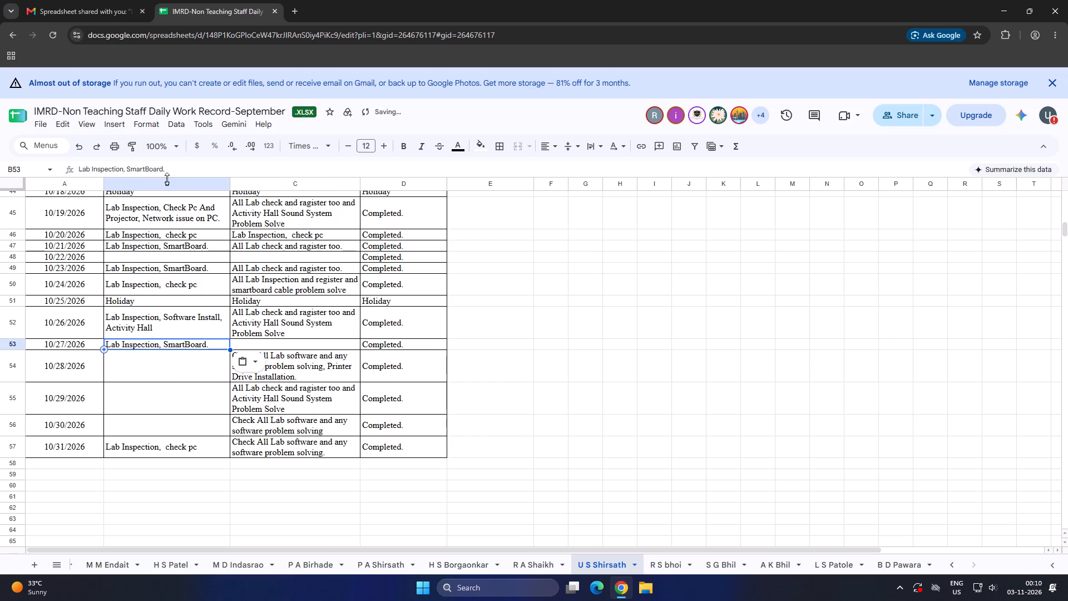
left_click(131, 403)
right_click(131, 403)
left_click(158, 158)
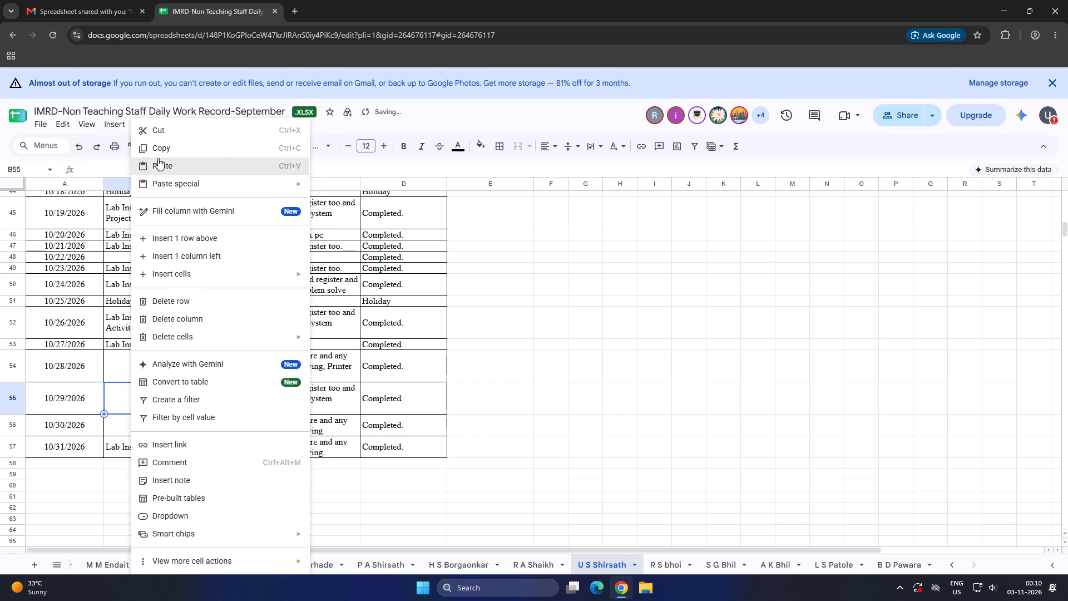
Extend the 10/29/2026 activity to read "Lab Inspection, SmartBoard Network connectivity and Activity Hall.".
double_click(214, 396)
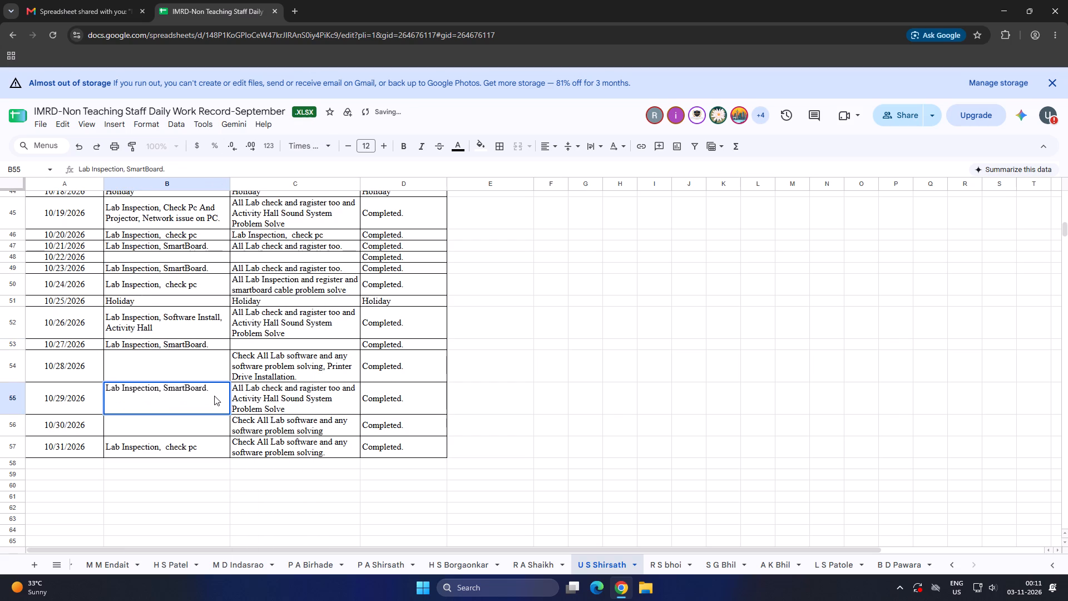
key("BackSpace")
key("space")
type("Net")
type("worl")
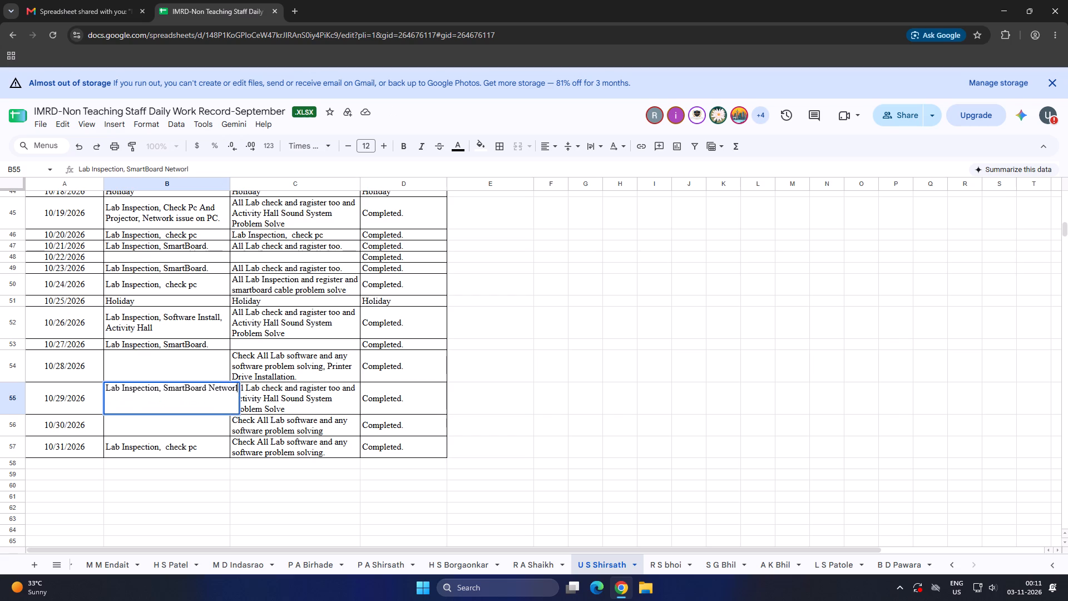
key("BackSpace")
type("k")
key("space")
type("conne")
type("cti")
type("vity")
key("space")
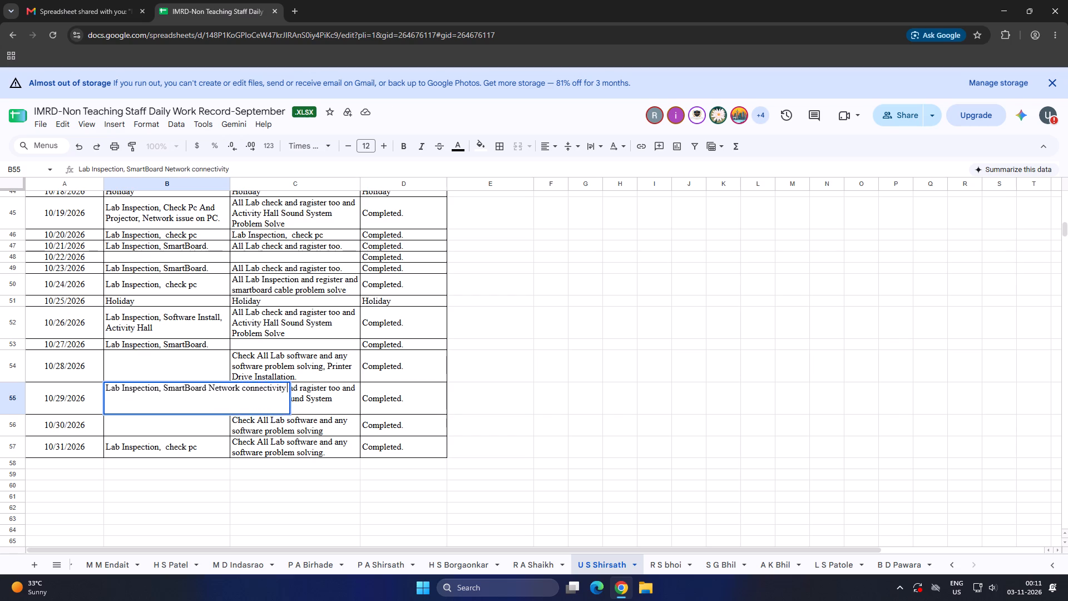
key("BackSpace")
key("BackSpace")
type("y and")
key("space")
type("Ac")
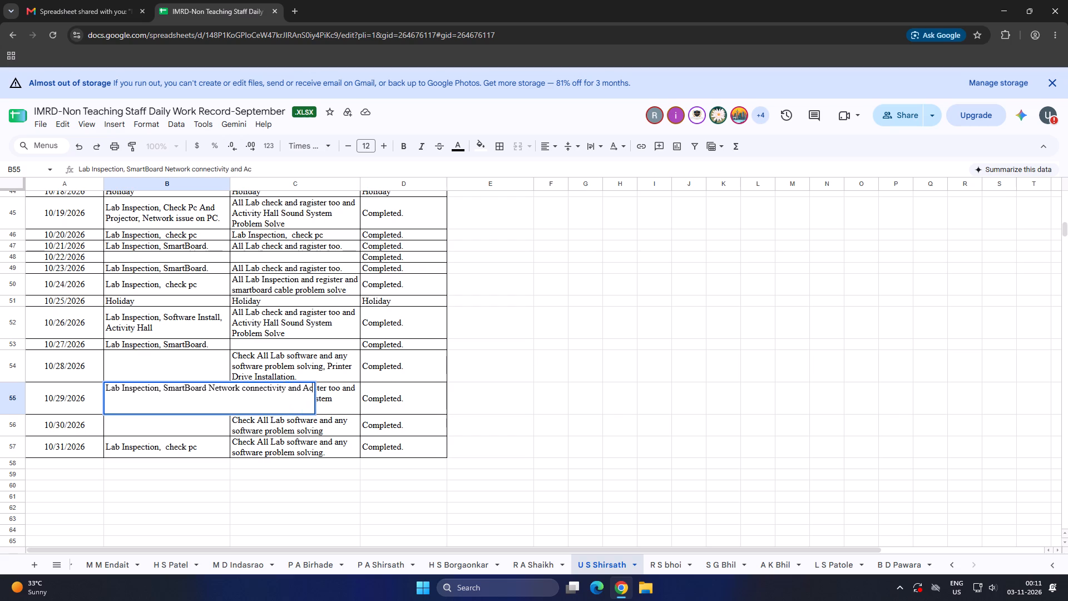
type("tvity")
key("BackSpace")
key("BackSpace")
key("BackSpace")
key("BackSpace")
type("it")
key("BackSpace")
type("vity")
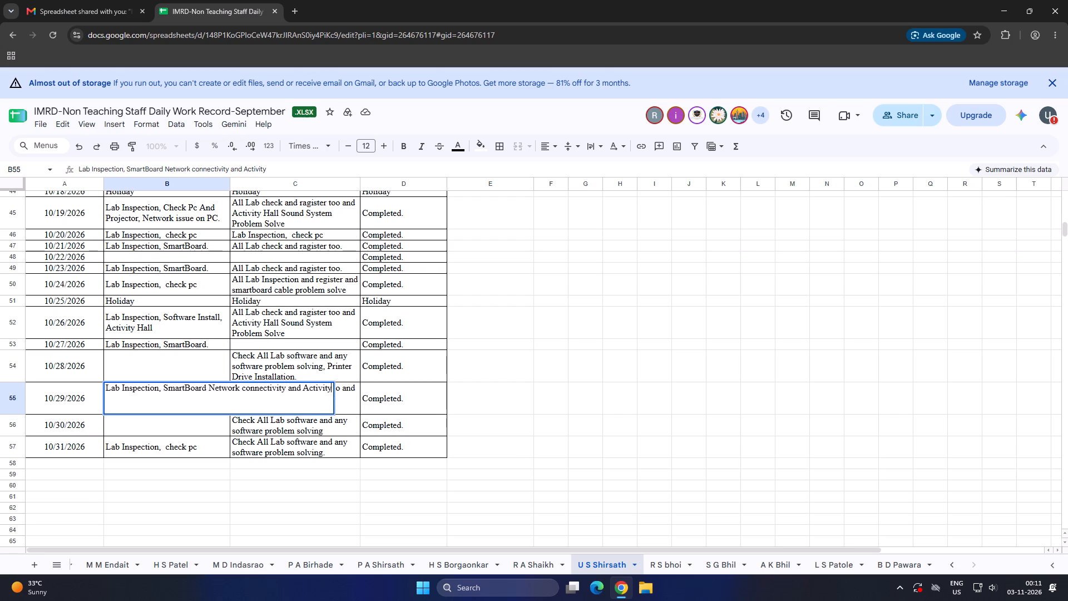
key("space")
type("hal")
key("space")
key("BackSpace")
key("BackSpace")
key("BackSpace")
key("BackSpace")
type("Hall")
key("space")
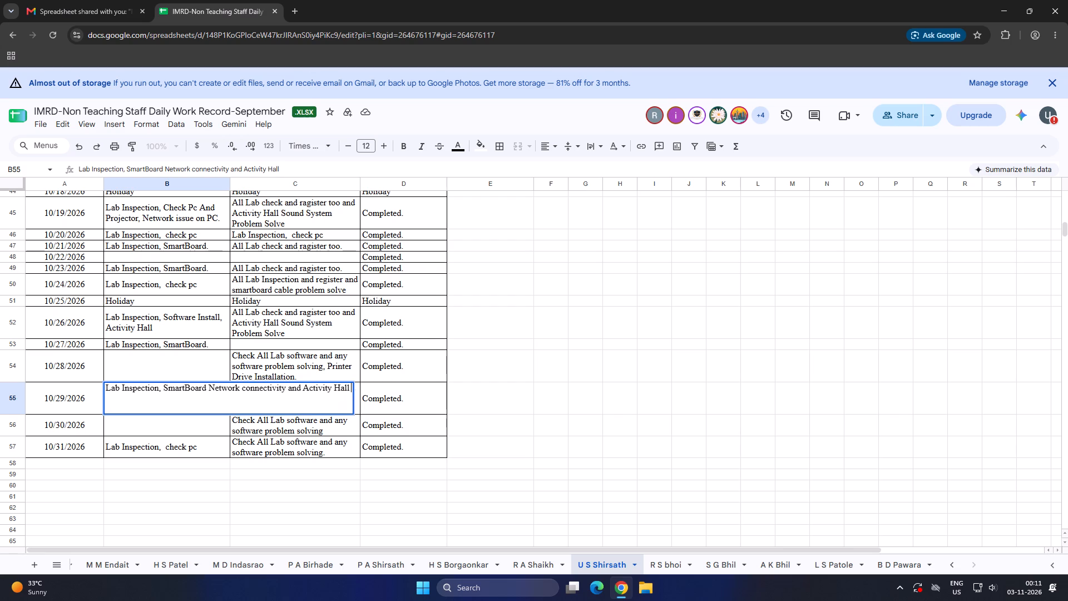
key("BackSpace")
key("period")
left_click(149, 455)
Paste the copied "Lab Inspection, SmartBoard." activity into the empty 10/30/2026 activity cell.
left_click(163, 425)
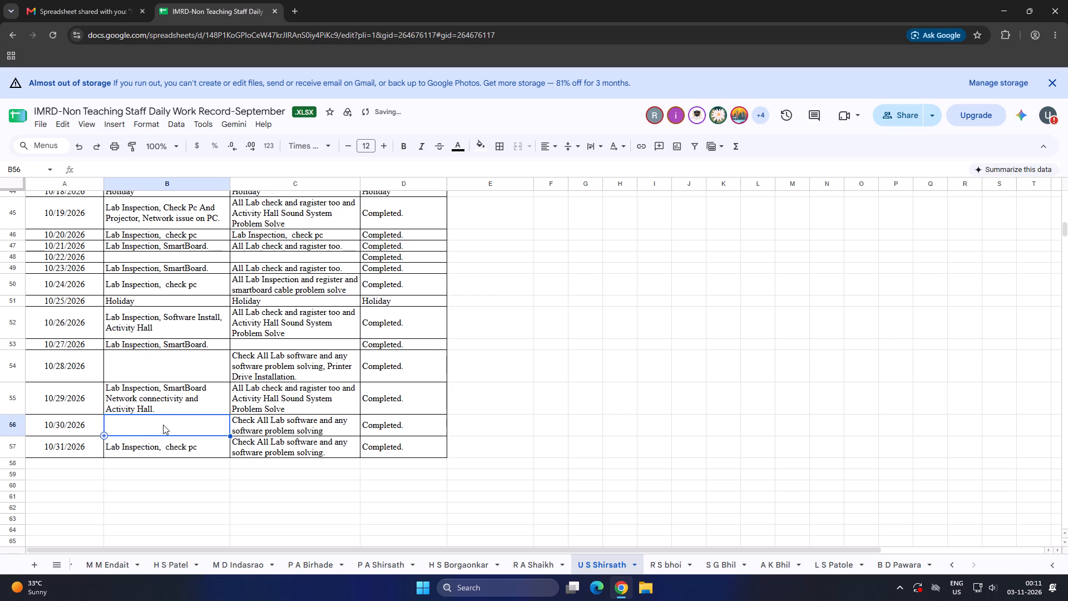
right_click(163, 425)
left_click(212, 164)
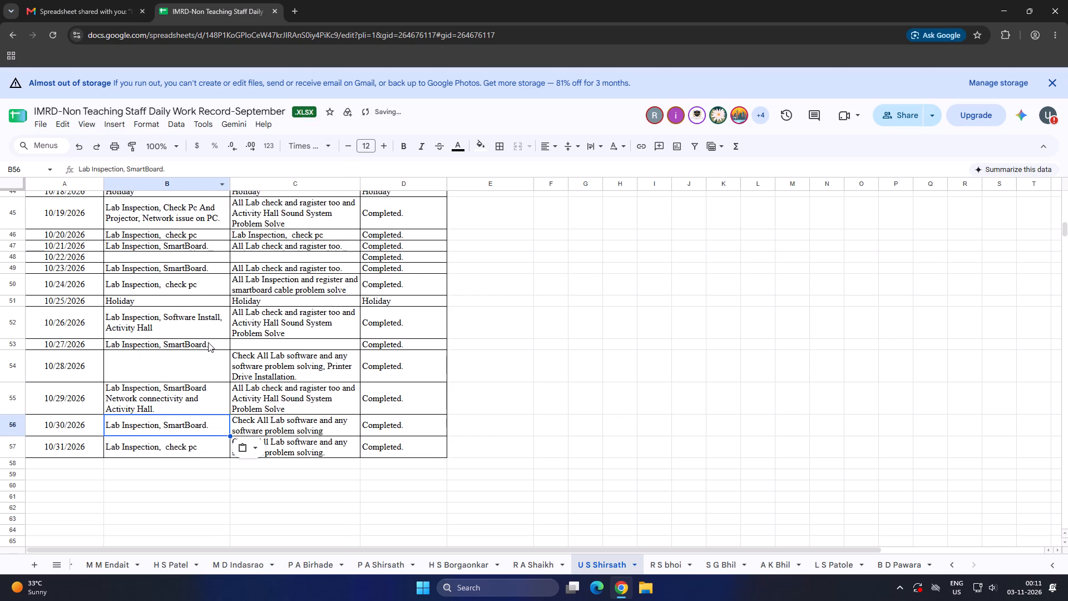
Shorten the 10/30/2026 activity to read only "Lab Inspection".
double_click(211, 422)
key("BackSpace")
key("BackSpace")
key("BackSpace")
key("BackSpace")
key("BackSpace")
key("BackSpace")
key("BackSpace")
key("BackSpace")
key("BackSpace")
key("BackSpace")
key("BackSpace")
key("BackSpace")
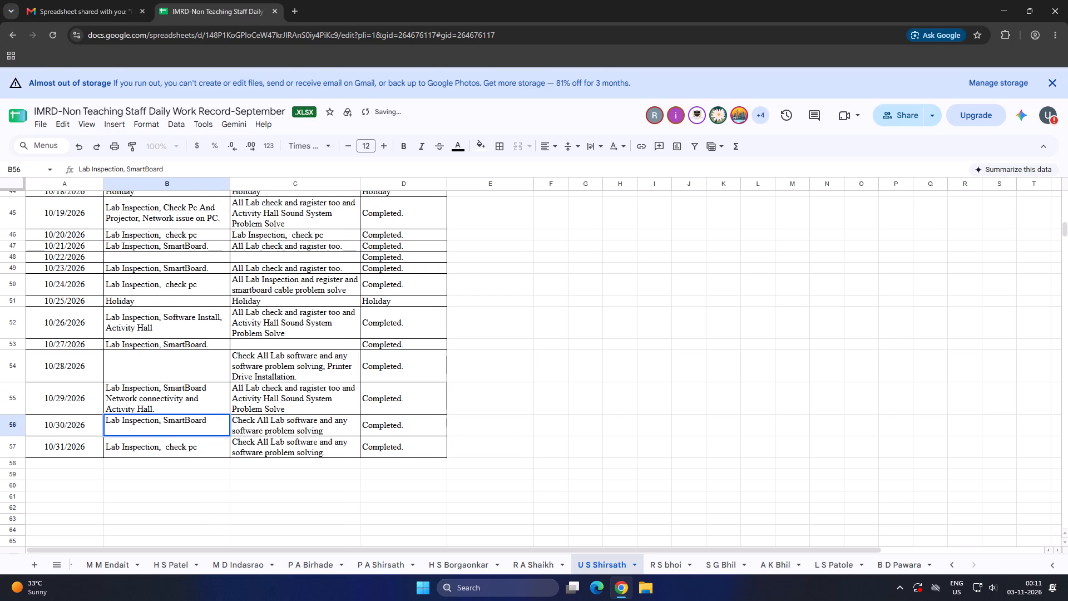
key("space")
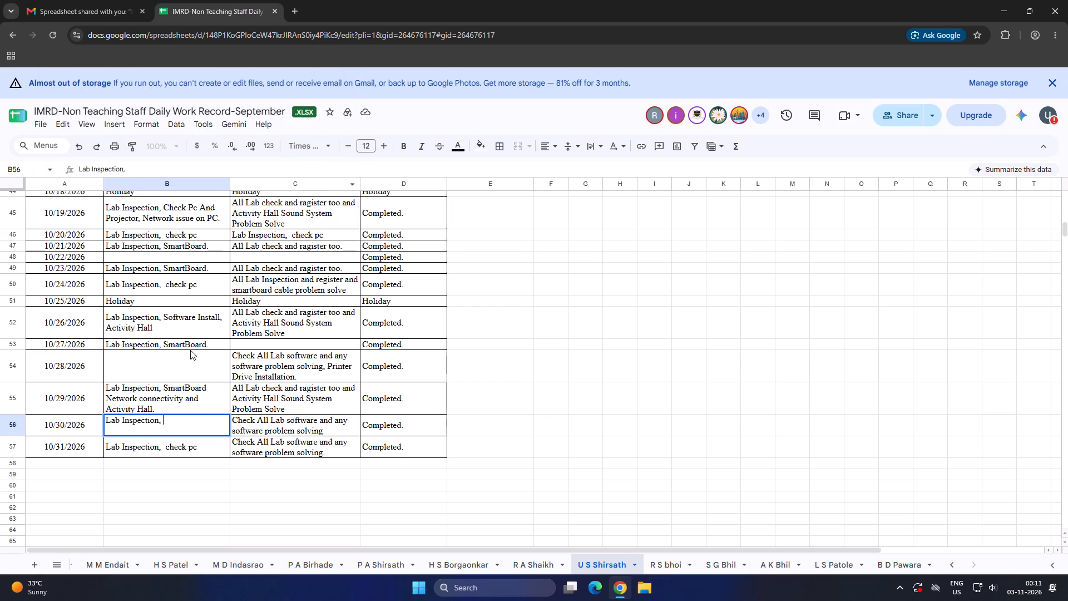
left_click(167, 418, "shift")
key("shift+BackSpace")
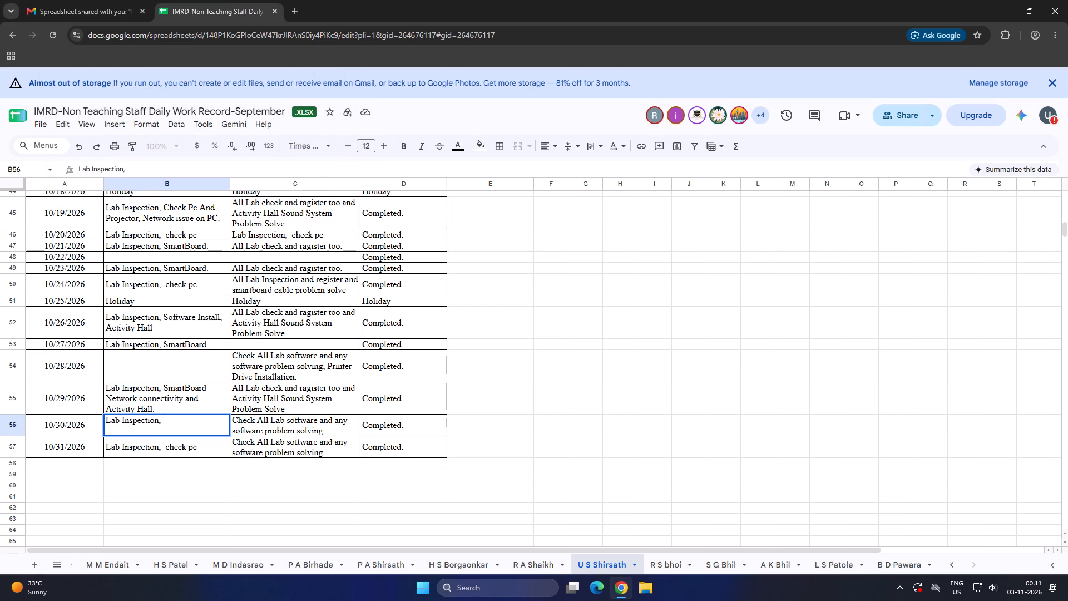
left_click(245, 463, "shift")
left_click(204, 427, "shift")
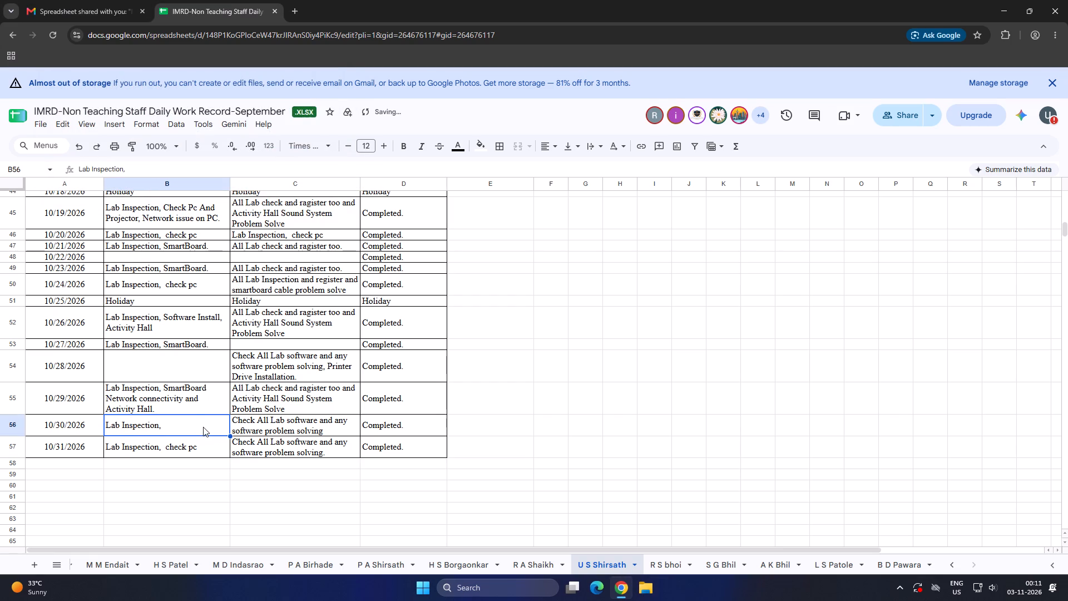
left_click(149, 361, "shift")
right_click(149, 361, "shift")
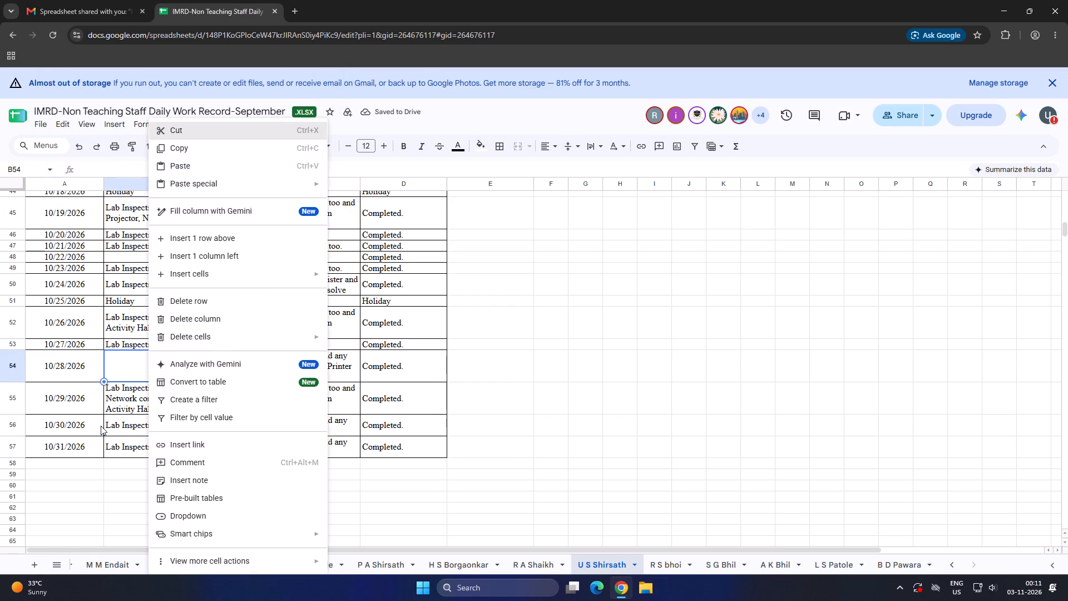
left_click(101, 426, "shift")
double_click(151, 418, "shift")
key("shift+BackSpace")
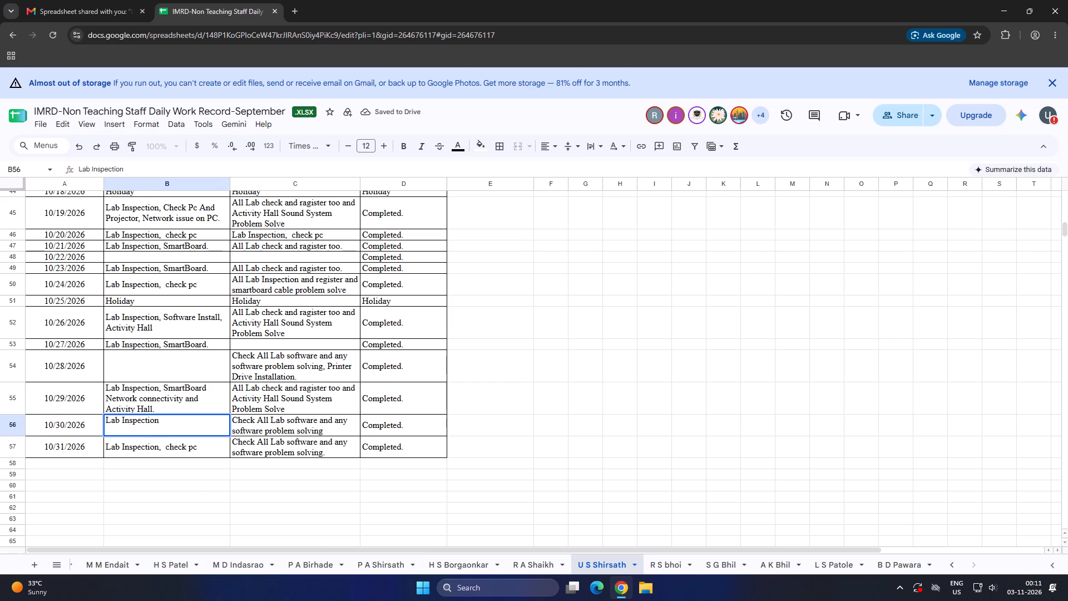
left_click(211, 440, "shift")
Copy the 10/30/2026 activity, "Lab Inspection", into the empty 10/28/2026 activity cell.
left_click(167, 416, "shift")
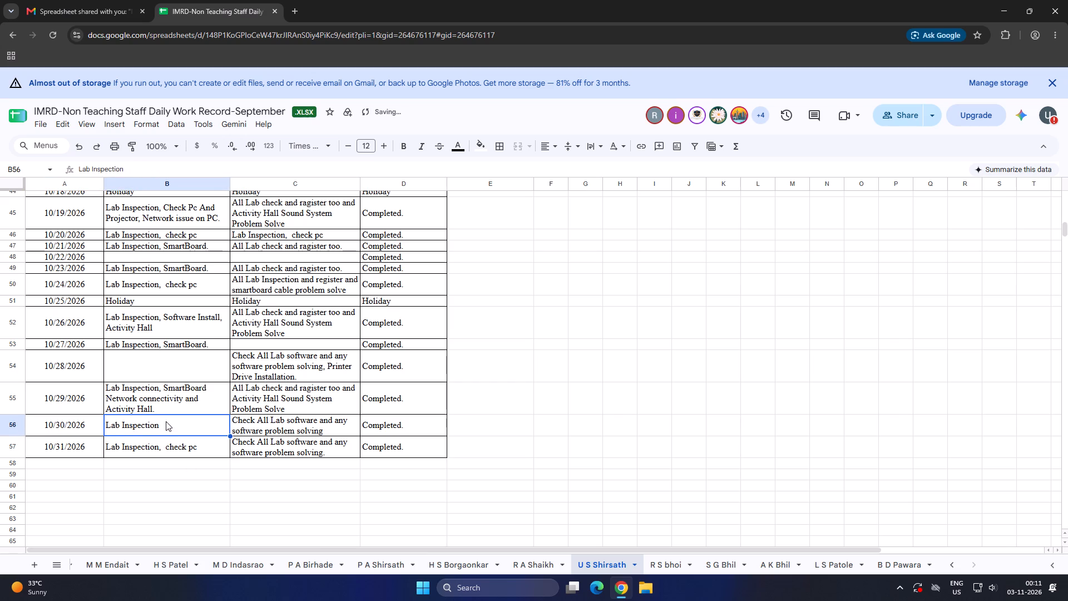
key("ctrl+shift+c")
left_click(151, 368, "shift")
key("ctrl+shift+v")
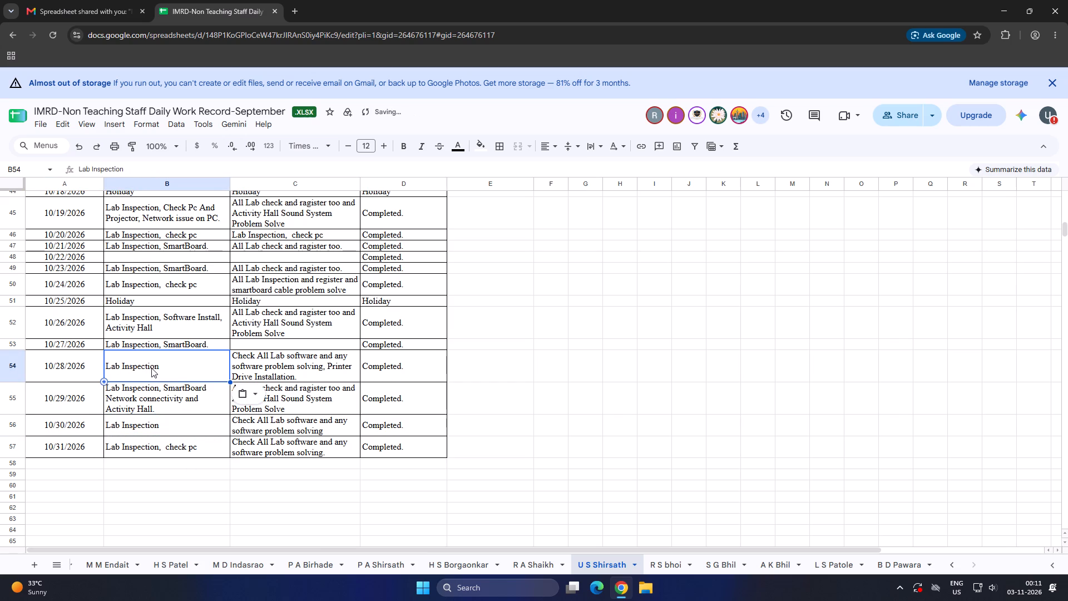
Extend the 10/28/2026 activity to read "Lab Inspection, printer issue.".
double_click(197, 371, "shift")
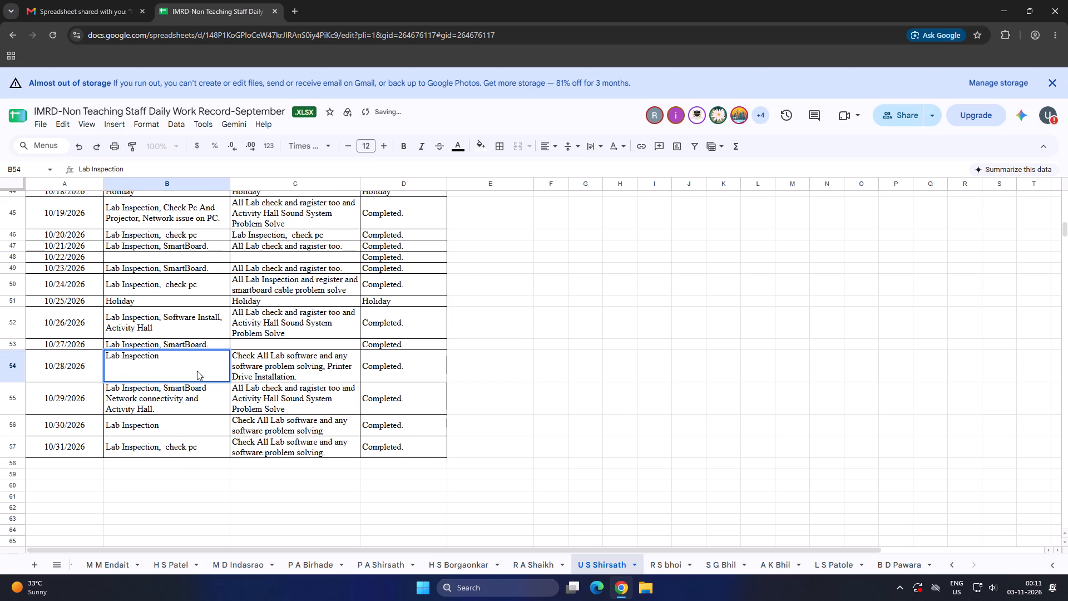
type("<")
key("space")
type("Sm")
key("BackSpace")
key("BackSpace")
type("pritn")
key("BackSpace")
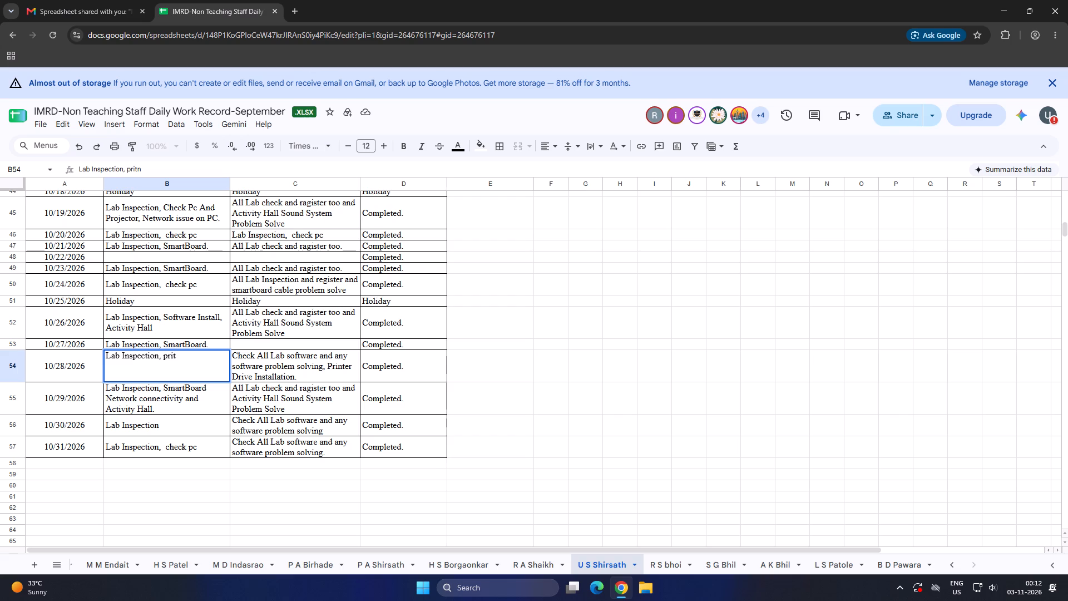
key("BackSpace")
type("nter")
key("space")
key("BackSpace")
key("space")
type("isee")
key("BackSpace")
key("BackSpace")
type("sue")
key("period")
key("Return")
Copy the 10/16/2026 activity, "Lab Inspection, Check Pc And Projector", into the empty 10/22/2026 activity cell.
scroll(197, 371, "up", 3)
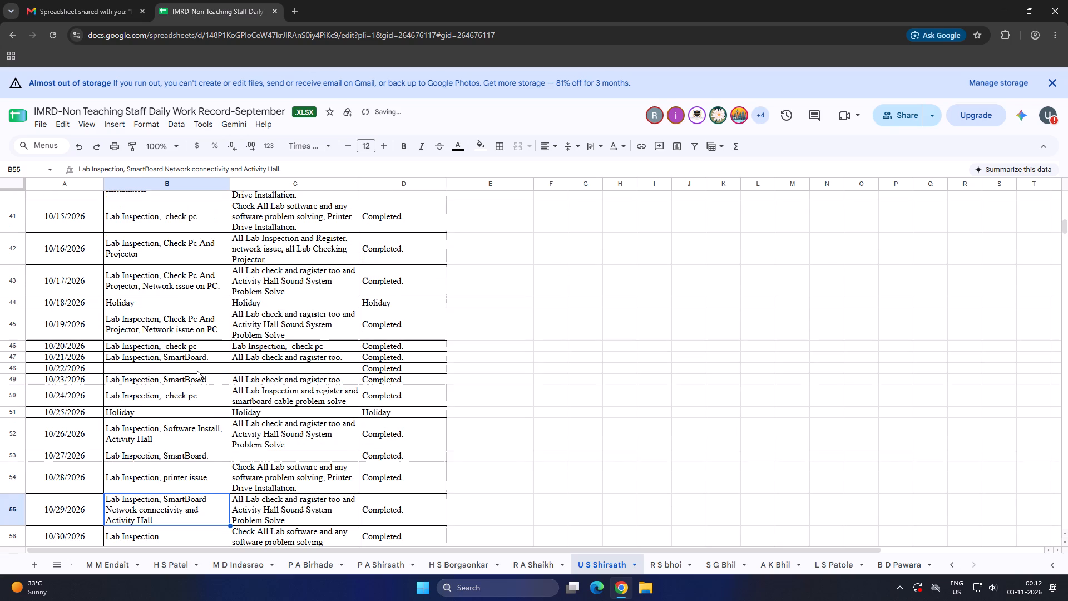
scroll(200, 379, "down", 3)
scroll(200, 380, "up", 3)
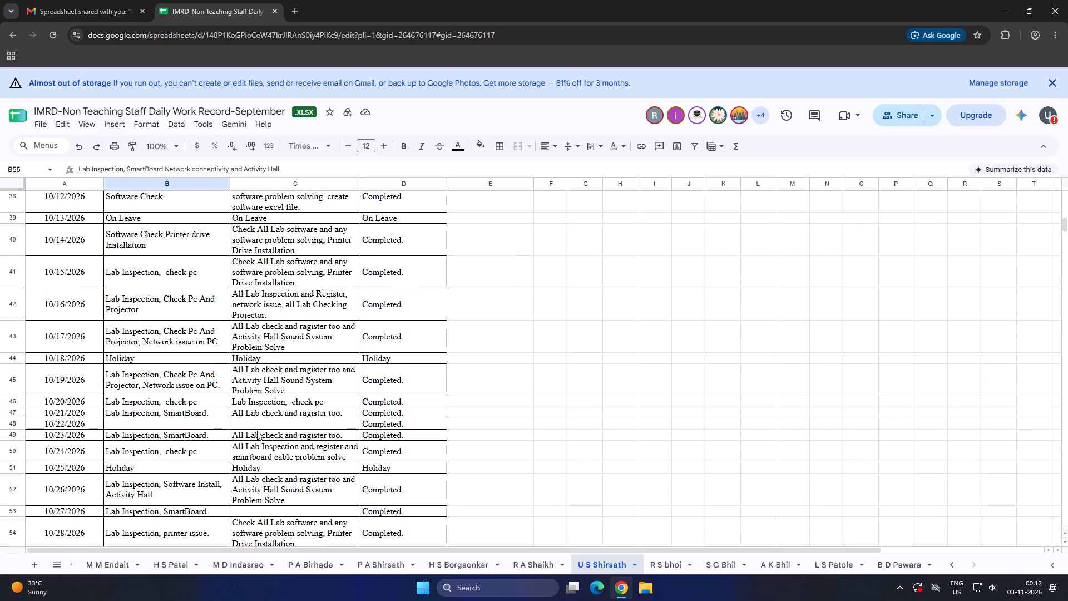
left_click(165, 423)
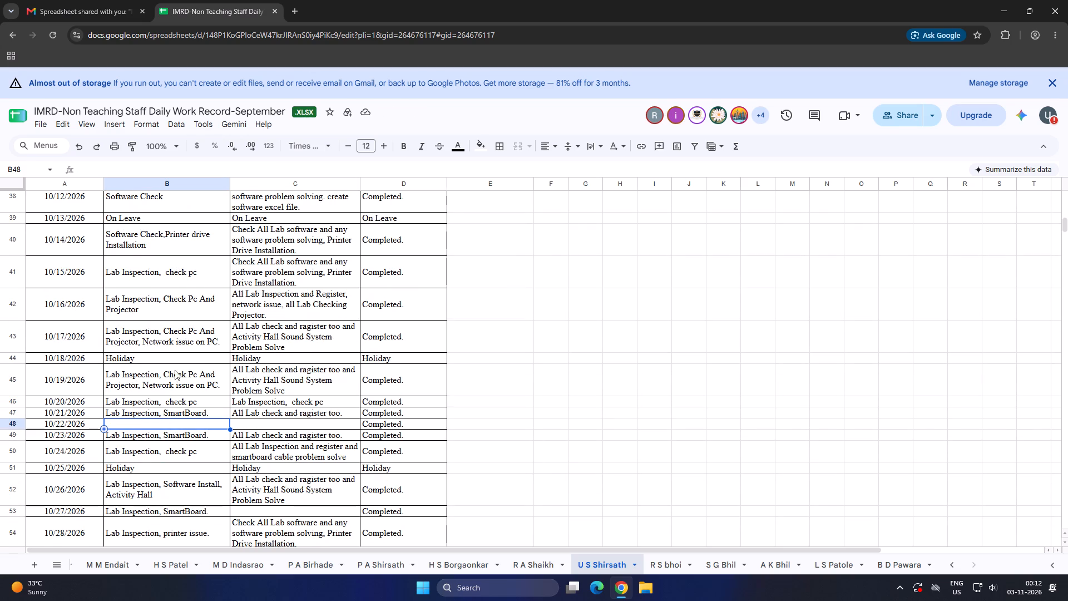
left_click(164, 298)
right_click(164, 298)
left_click(191, 149)
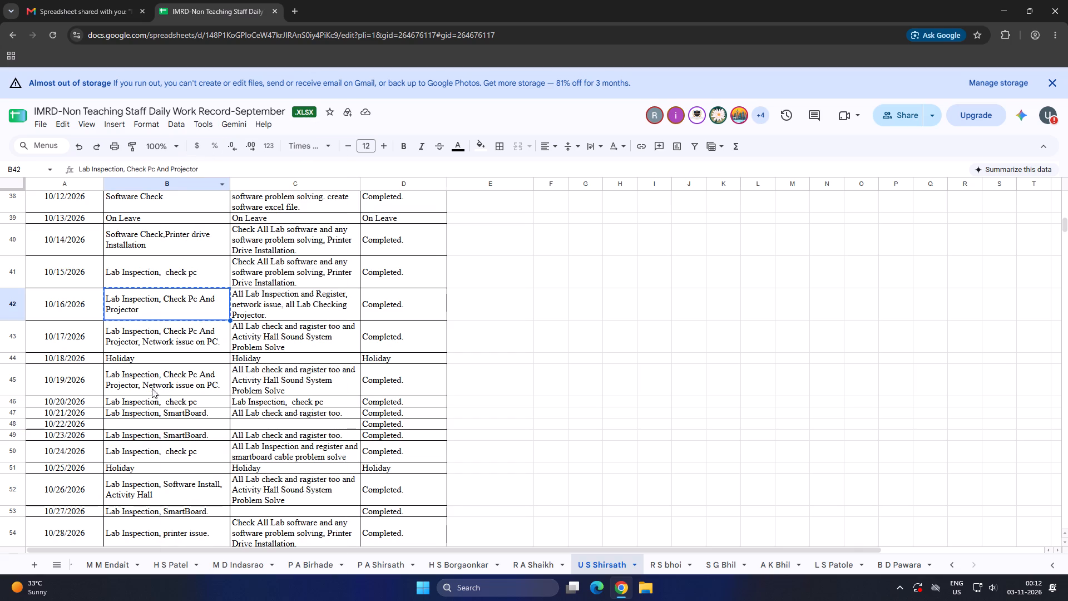
left_click(148, 423)
right_click(148, 423)
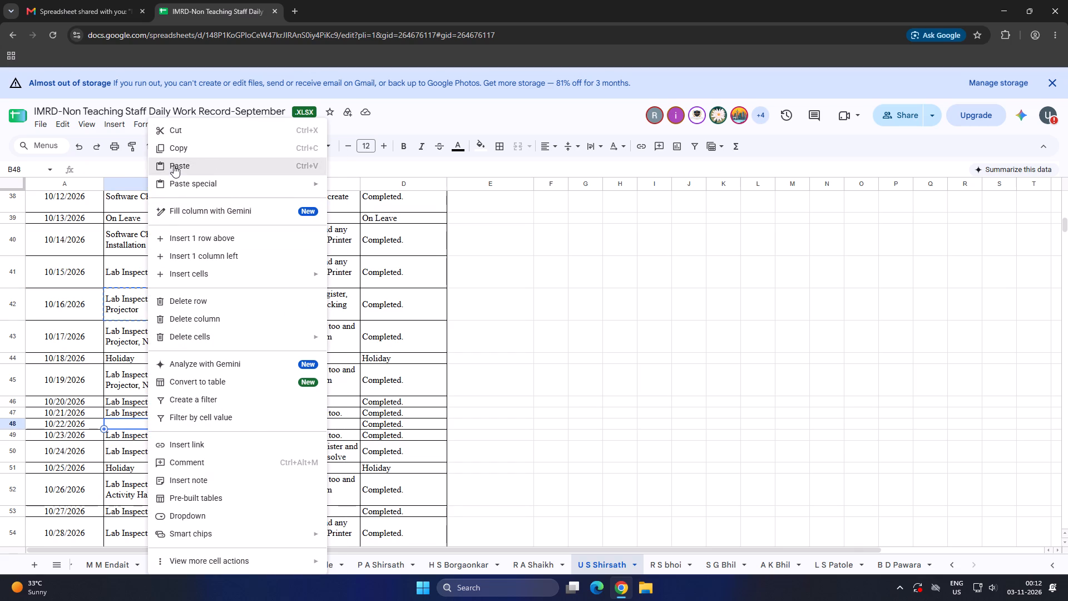
left_click(174, 165)
Copy the 10/14/2026 description, "Check All Lab software and any software problem solving, Printer Drive Installation.", into the empty 10/22/2026 description cell.
left_click(308, 428)
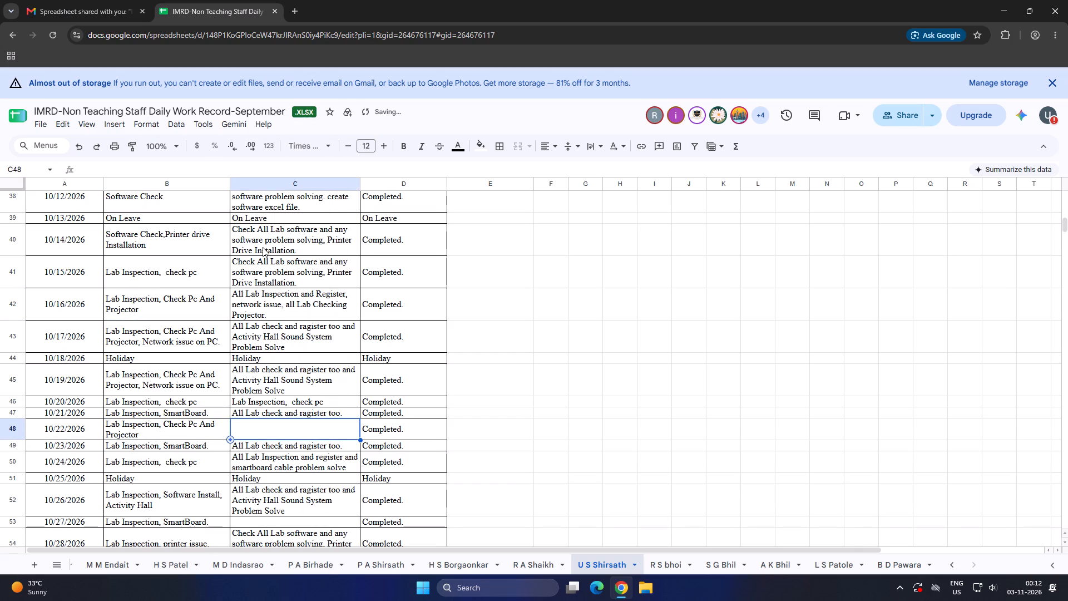
left_click(263, 247)
right_click(263, 247)
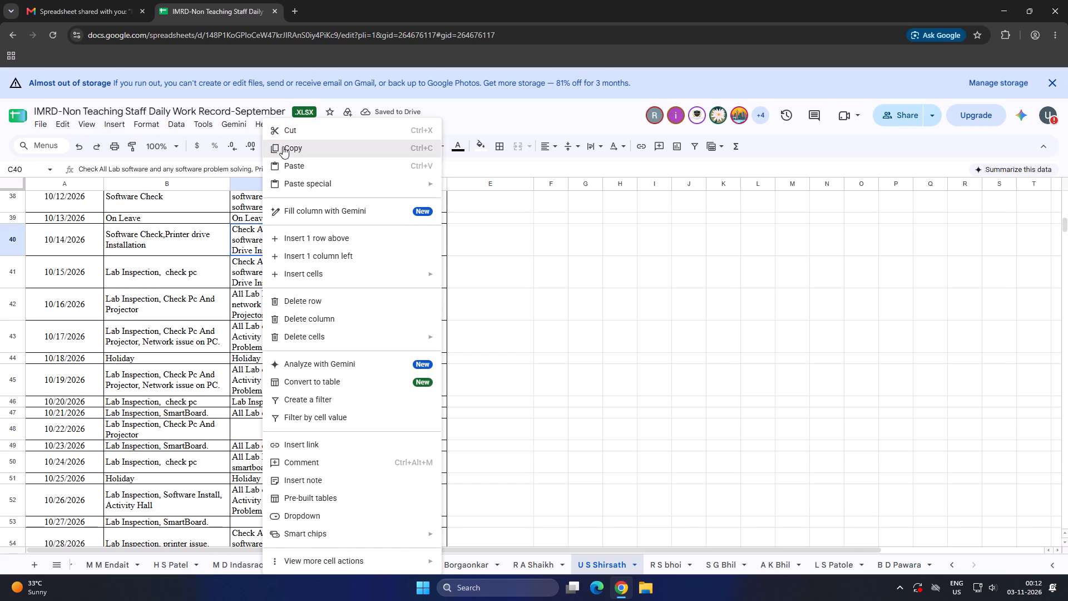
left_click(283, 146)
right_click(256, 428)
left_click(295, 166)
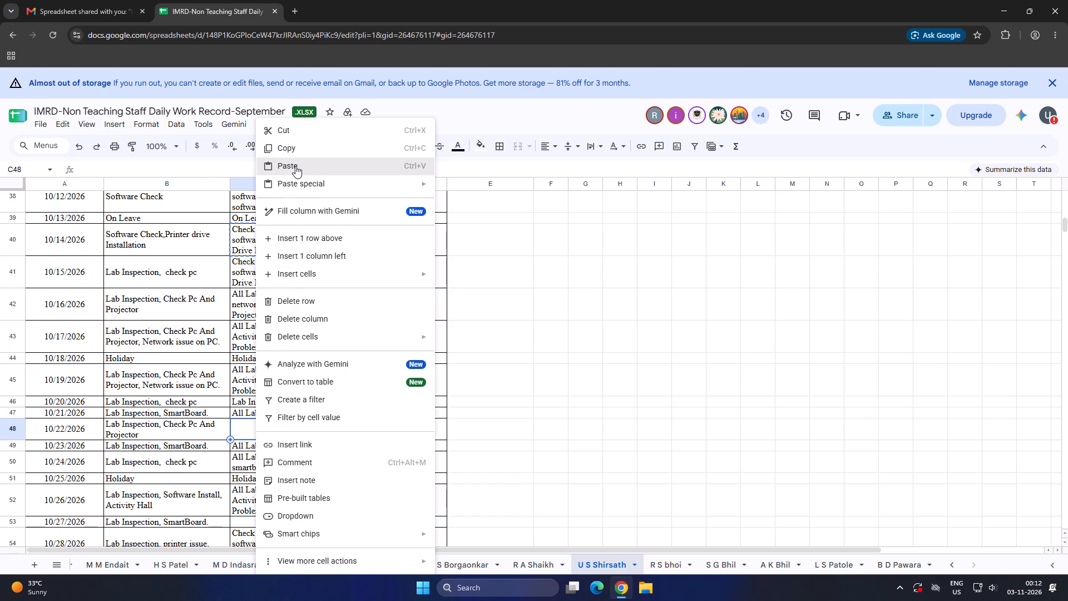
left_click(497, 456)
Look through the September and October rows for activities and descriptions that are still missing.
scroll(375, 400, "down", 6)
scroll(318, 425, "up", 4)
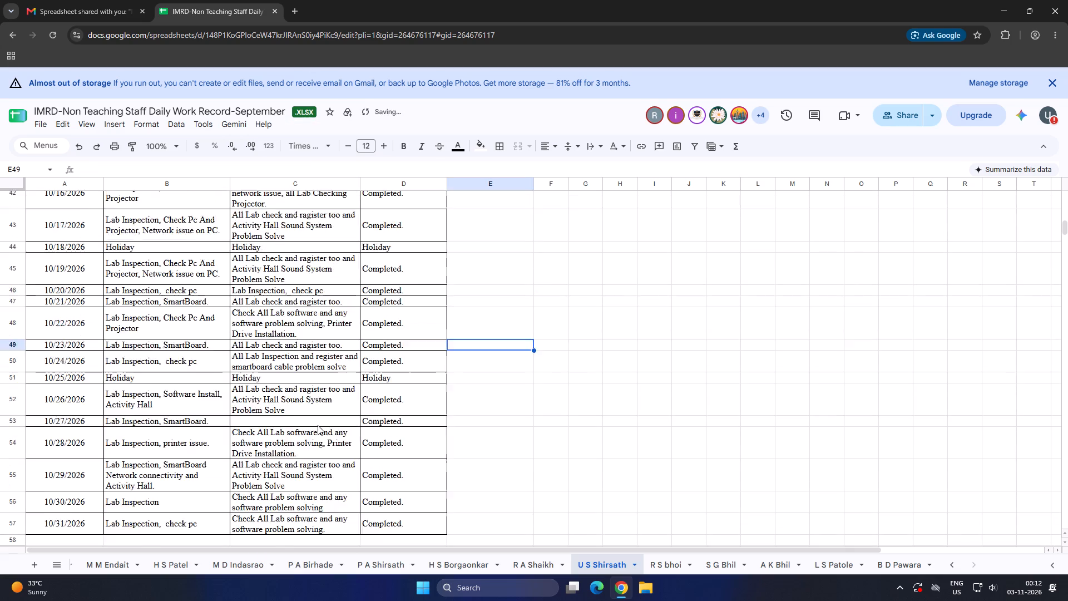
scroll(318, 425, "up", 4)
scroll(270, 413, "up", 4)
scroll(270, 413, "down", 7)
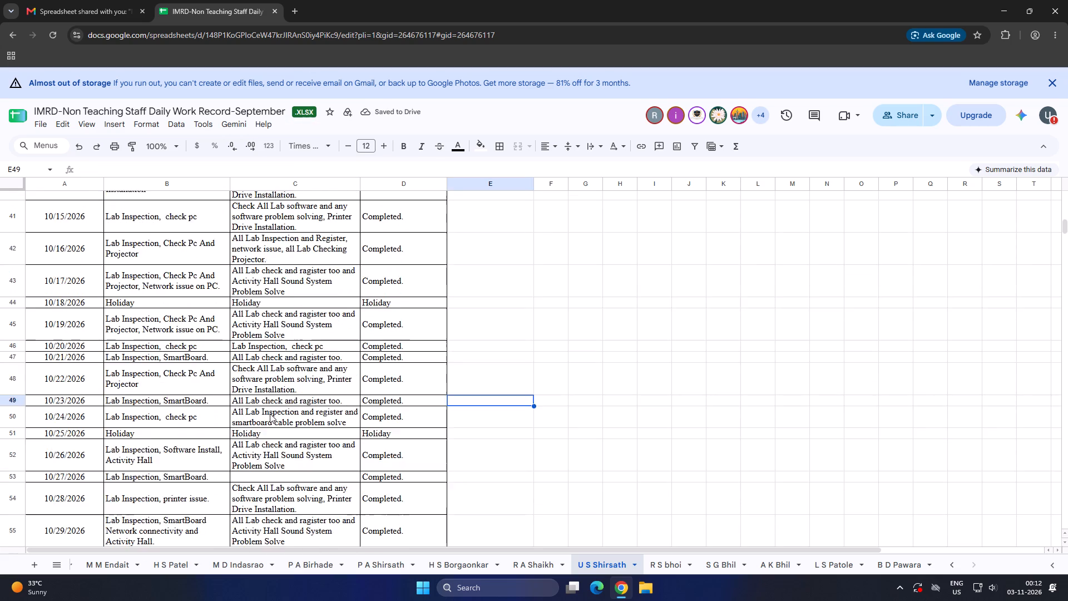
scroll(270, 413, "down", 6)
scroll(270, 413, "up", 15)
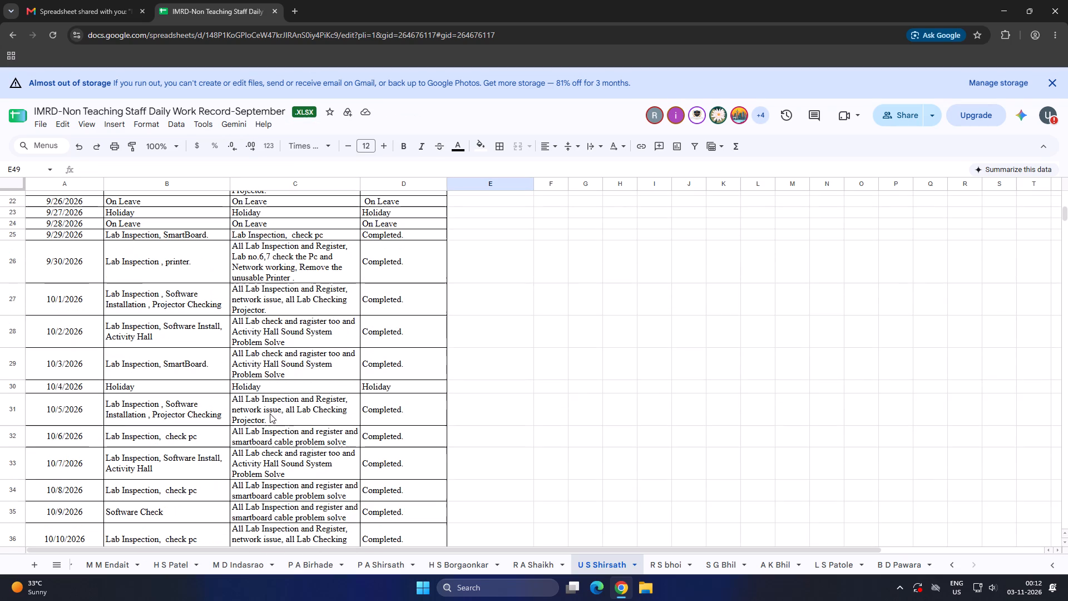
scroll(269, 412, "down", 13)
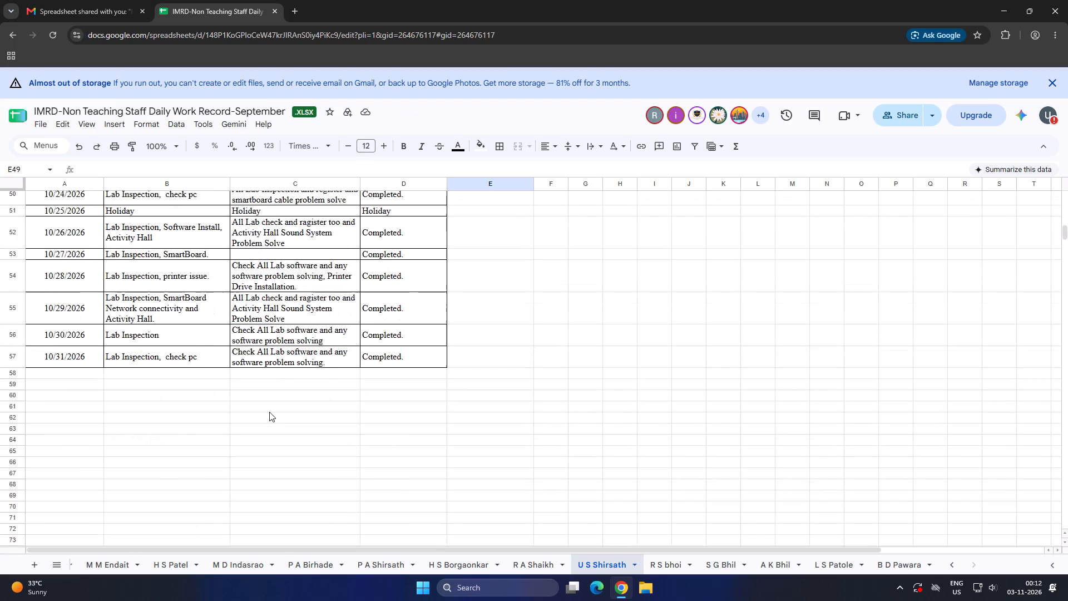
scroll(269, 412, "up", 6)
Save the work record spreadsheet.
key("ctrl+s")
key("ctrl+s")
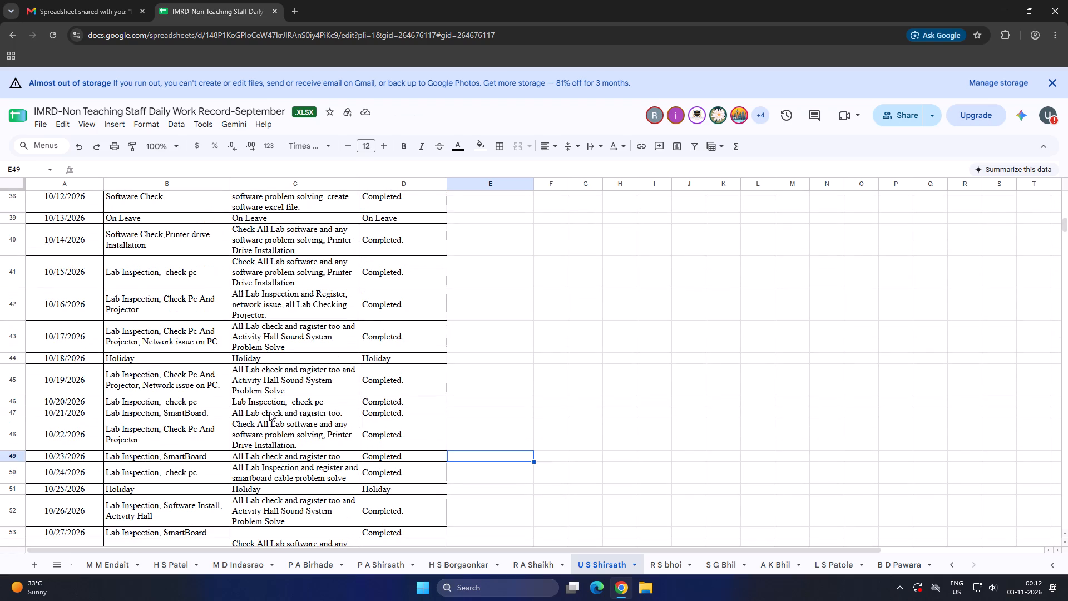
left_click(205, 361)
key("ctrl+s")
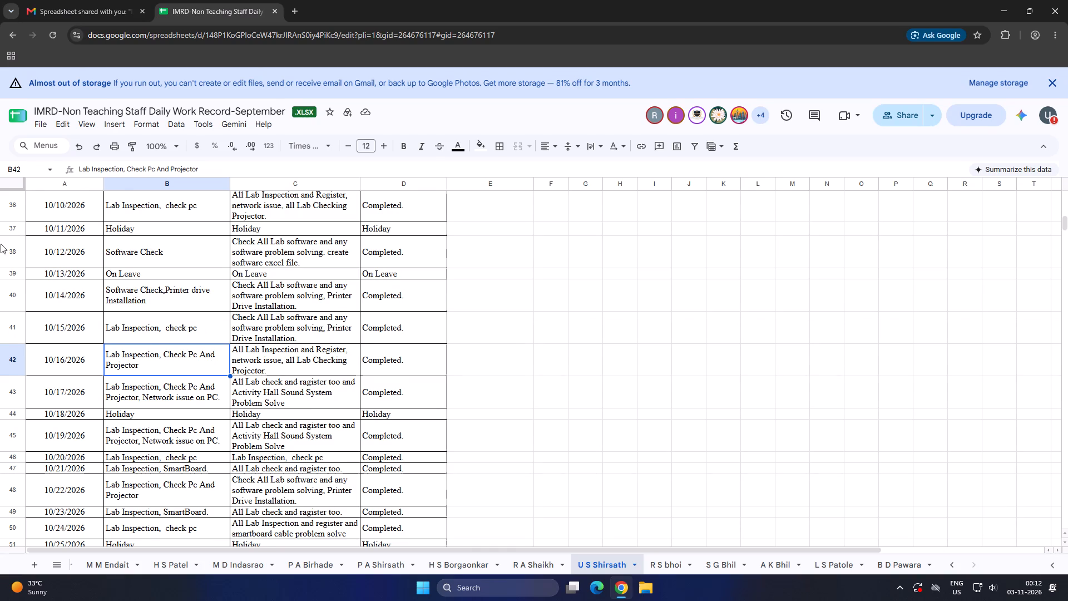
Check the entries from mid-September through 10/31/2026 for cells still left empty.
scroll(0, 240, "up", 3)
scroll(42, 263, "up", 2)
scroll(30, 321, "up", 2)
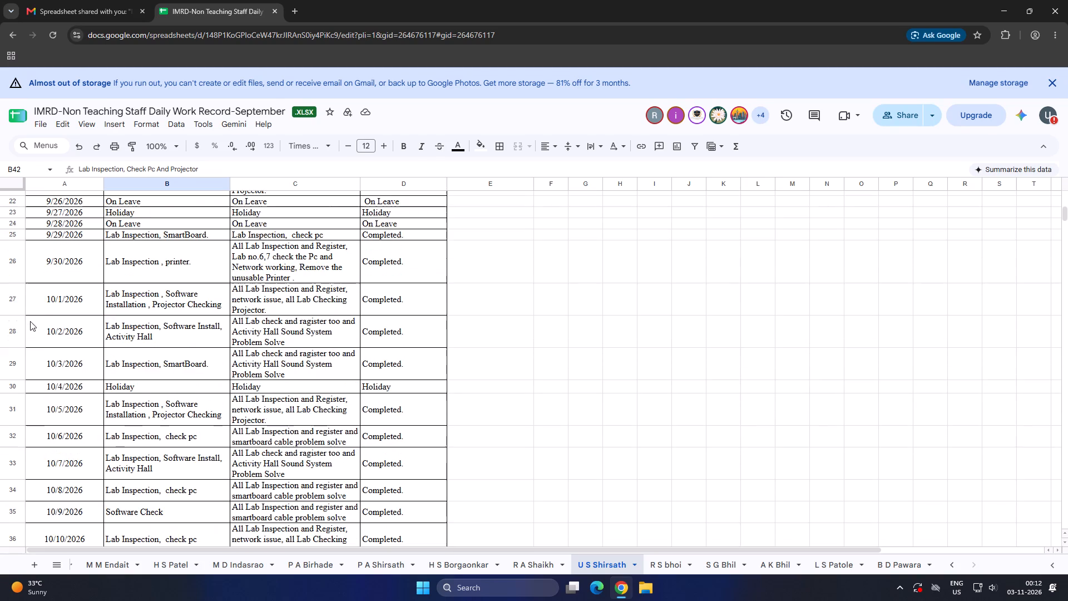
scroll(18, 323, "up", 2)
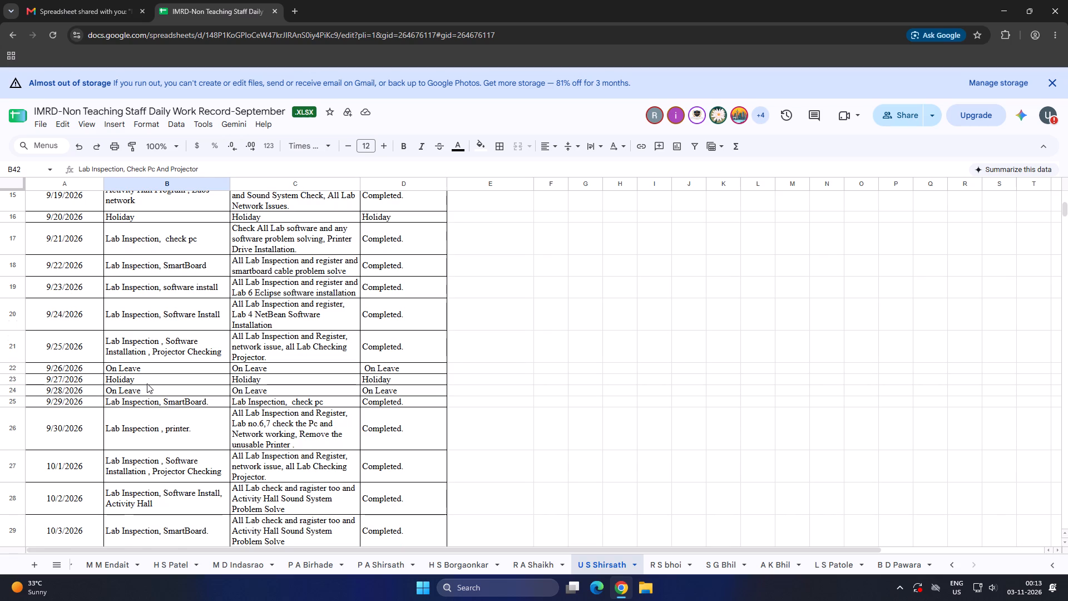
scroll(68, 392, "down", 6)
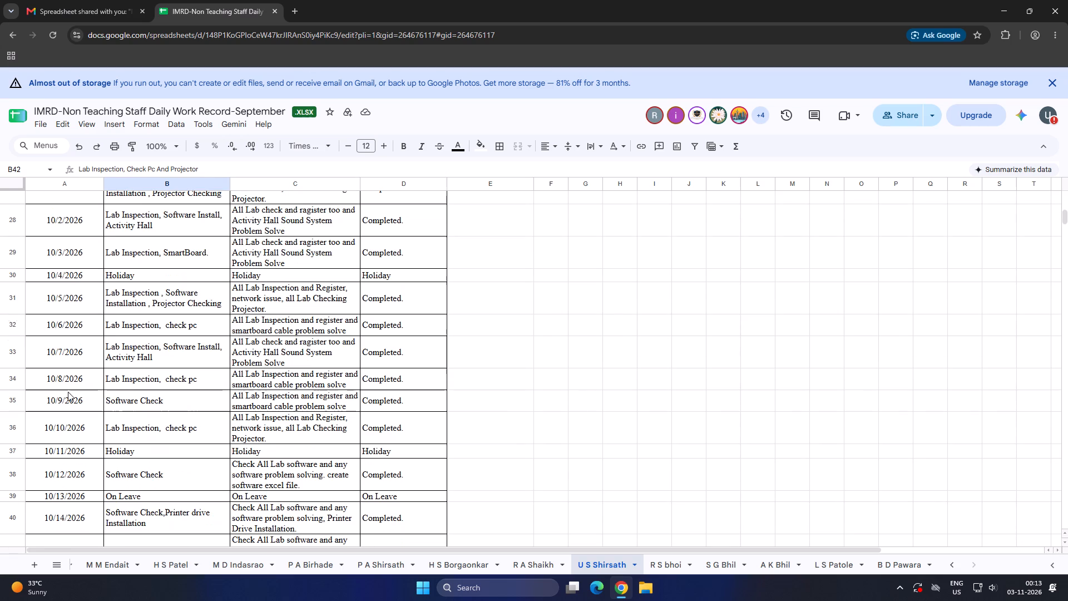
scroll(68, 392, "up", 5)
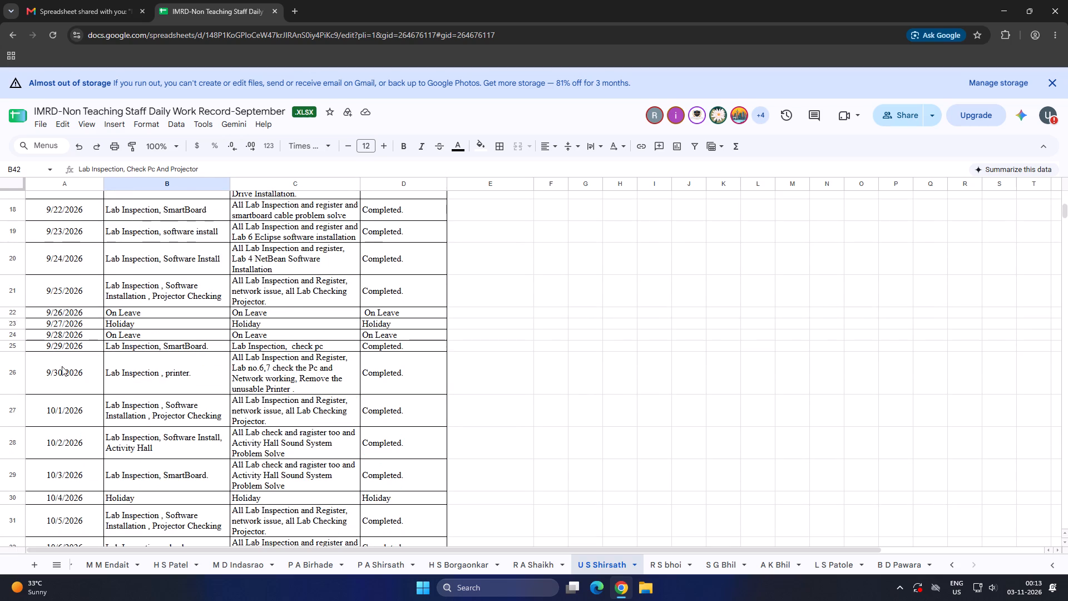
scroll(60, 375, "down", 17)
scroll(53, 383, "up", 3)
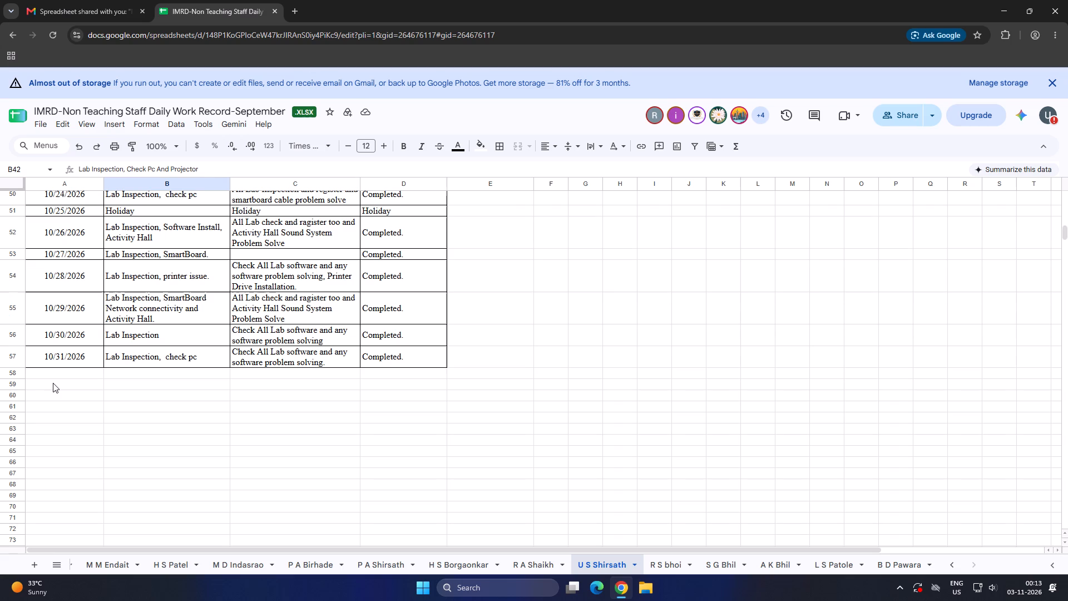
scroll(72, 390, "up", 1)
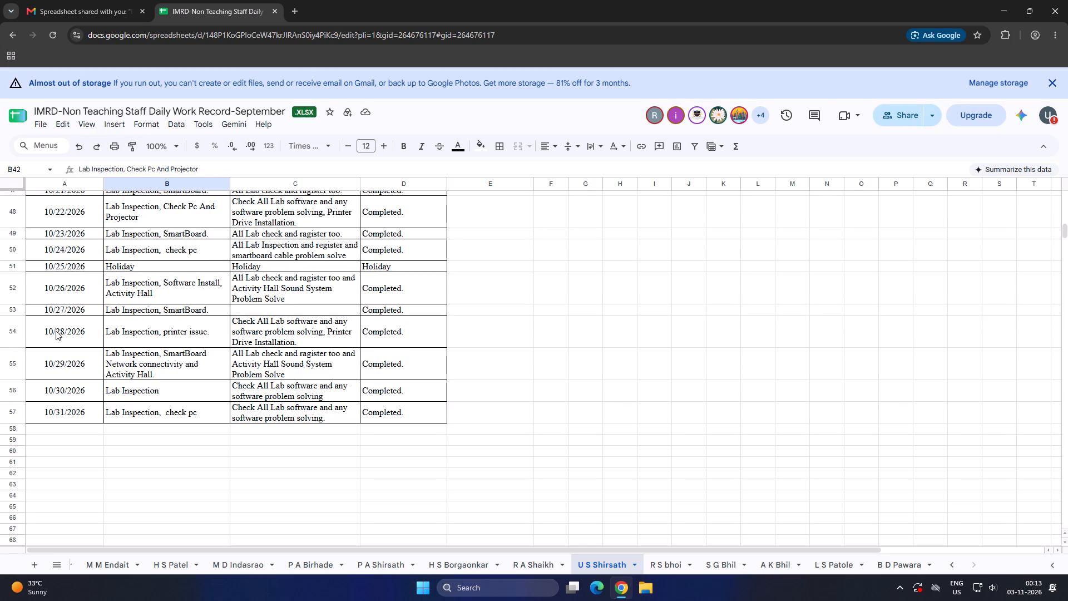
Copy the 10/24/2026 description, "All Lab Inspection and register and smartboard cable problem solve", into the empty 10/27/2026 description cell.
left_click(268, 312)
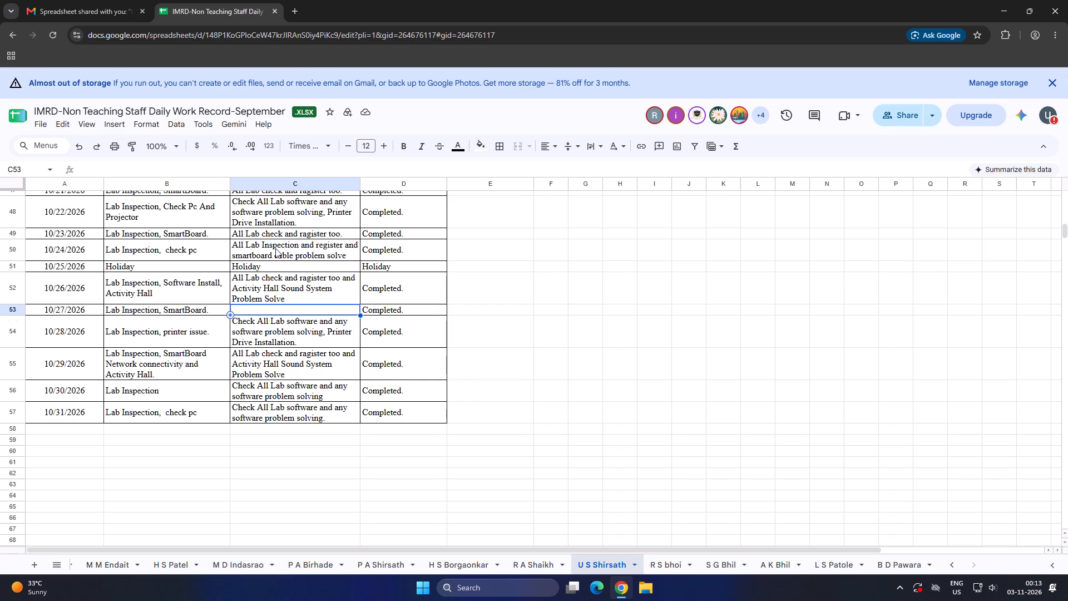
left_click(275, 248)
right_click(275, 248)
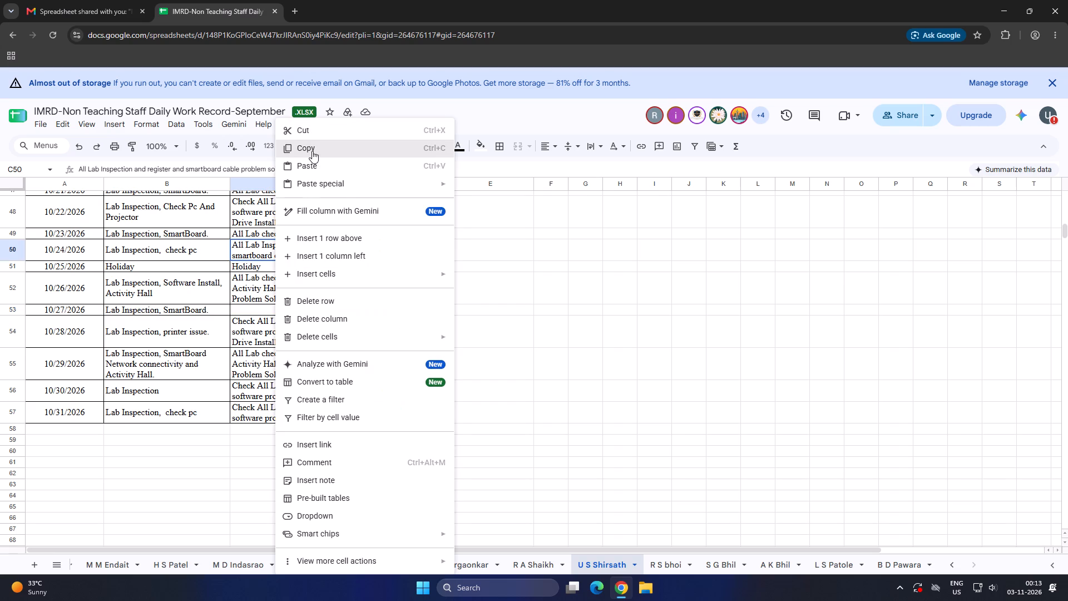
left_click(312, 151)
right_click(278, 306)
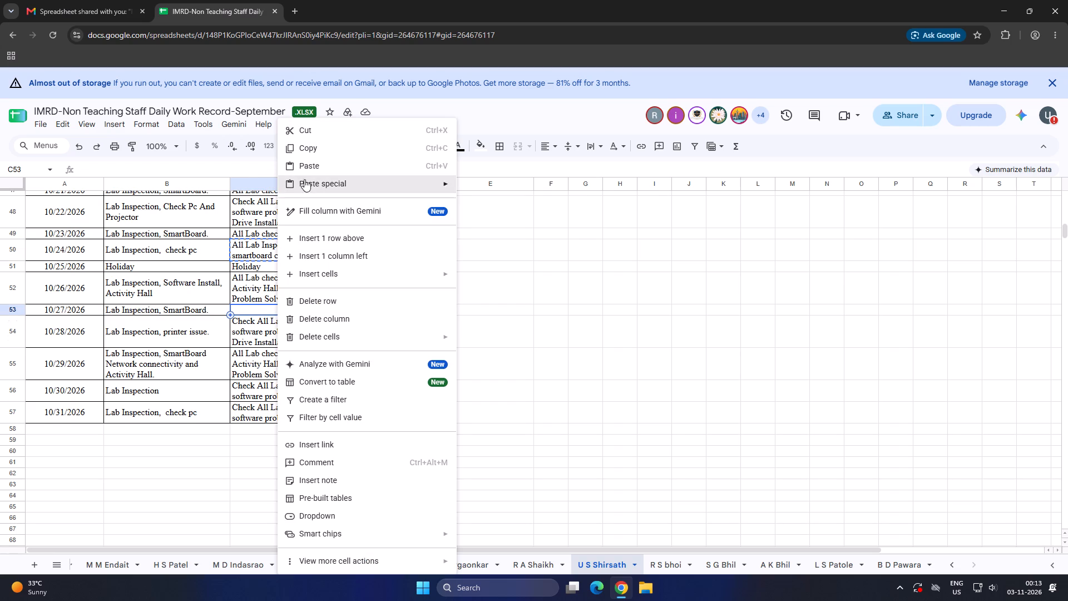
left_click(307, 162)
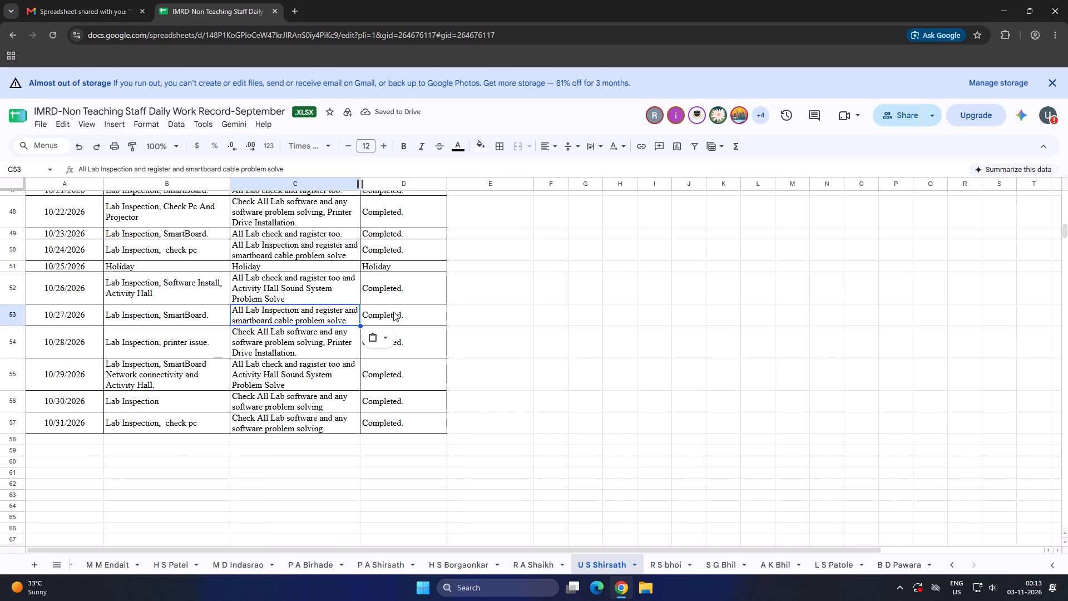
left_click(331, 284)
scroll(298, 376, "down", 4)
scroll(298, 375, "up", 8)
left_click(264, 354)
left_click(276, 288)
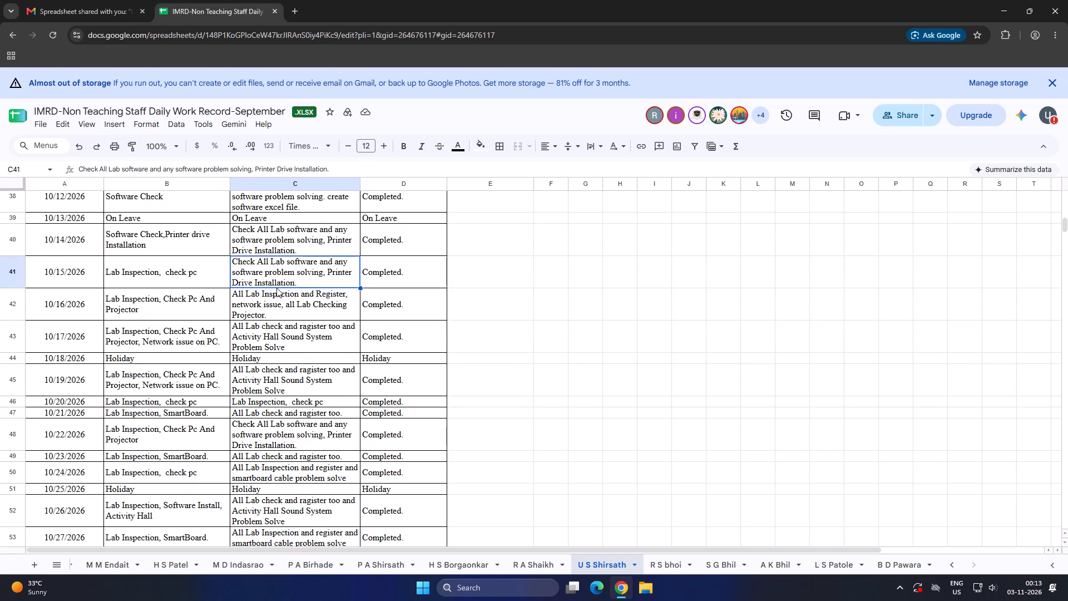
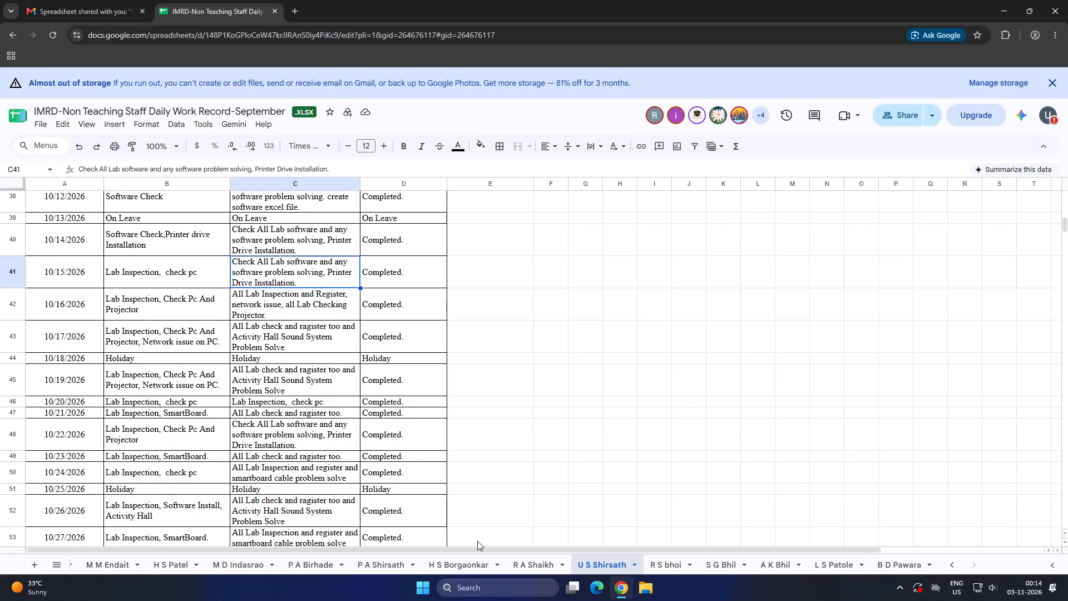
Examine the October 2026 activities and descriptions through 10/31/2026 on the colleague's sheet just before the current one, for comparison.
left_click(541, 560)
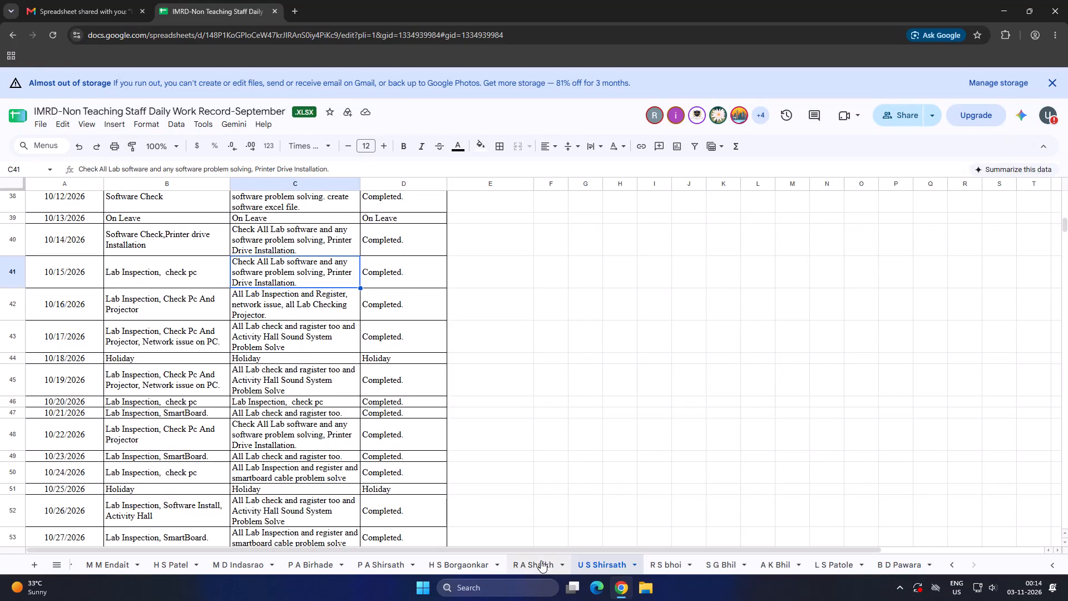
scroll(266, 323, "up", 4)
scroll(270, 316, "down", 20)
scroll(270, 316, "down", 4)
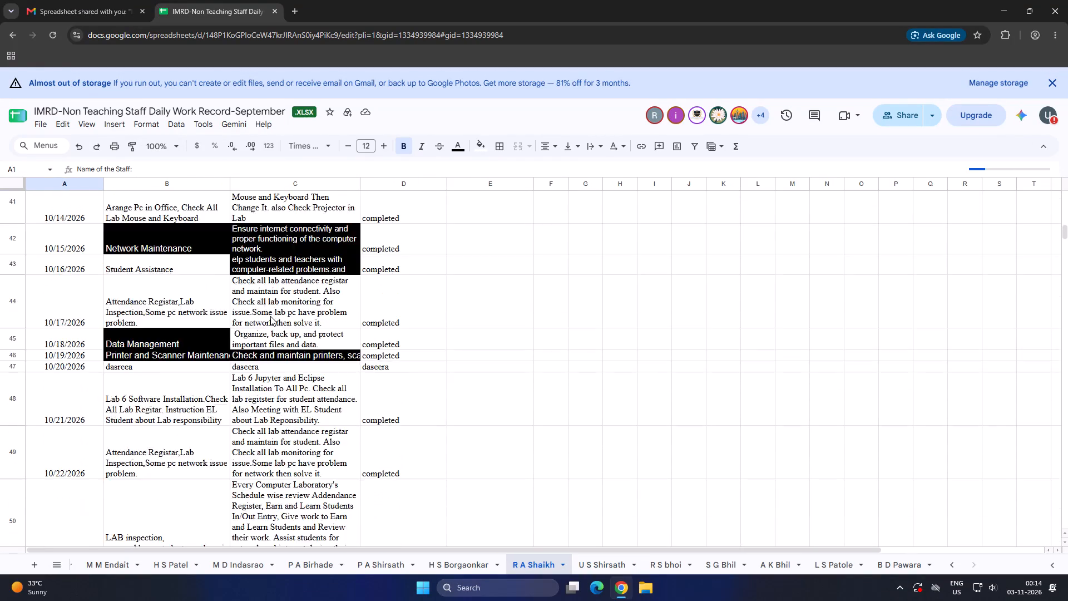
scroll(270, 316, "down", 8)
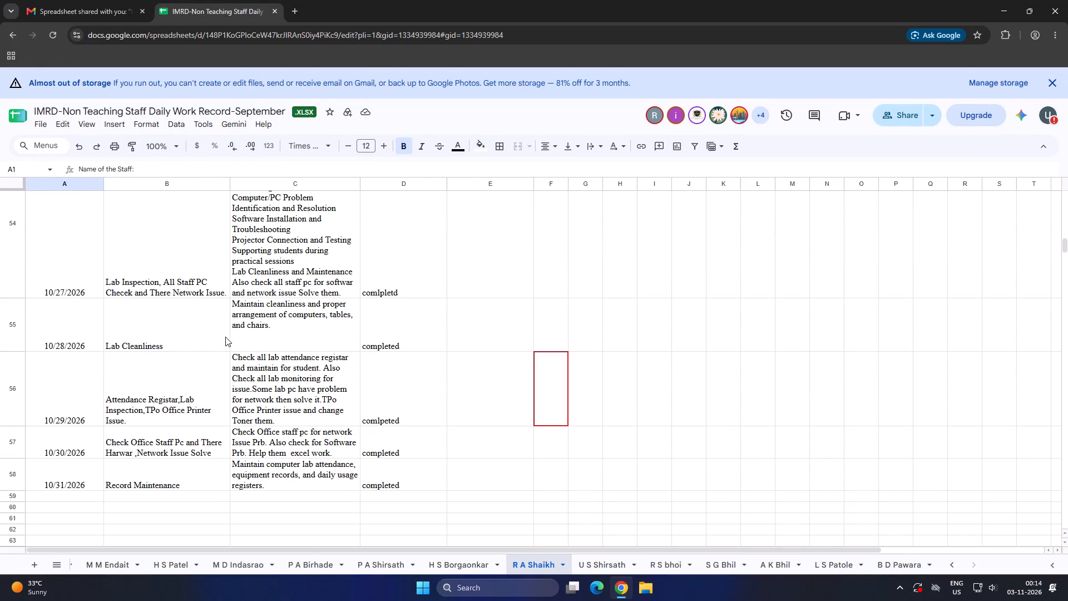
scroll(222, 336, "down", 5)
scroll(222, 336, "up", 3)
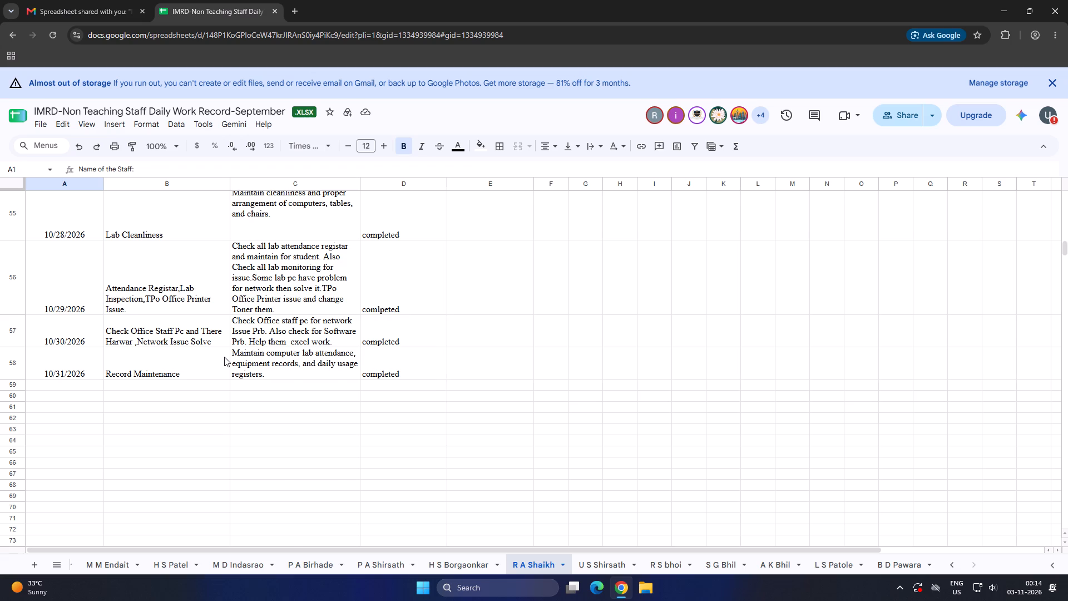
scroll(224, 361, "up", 4)
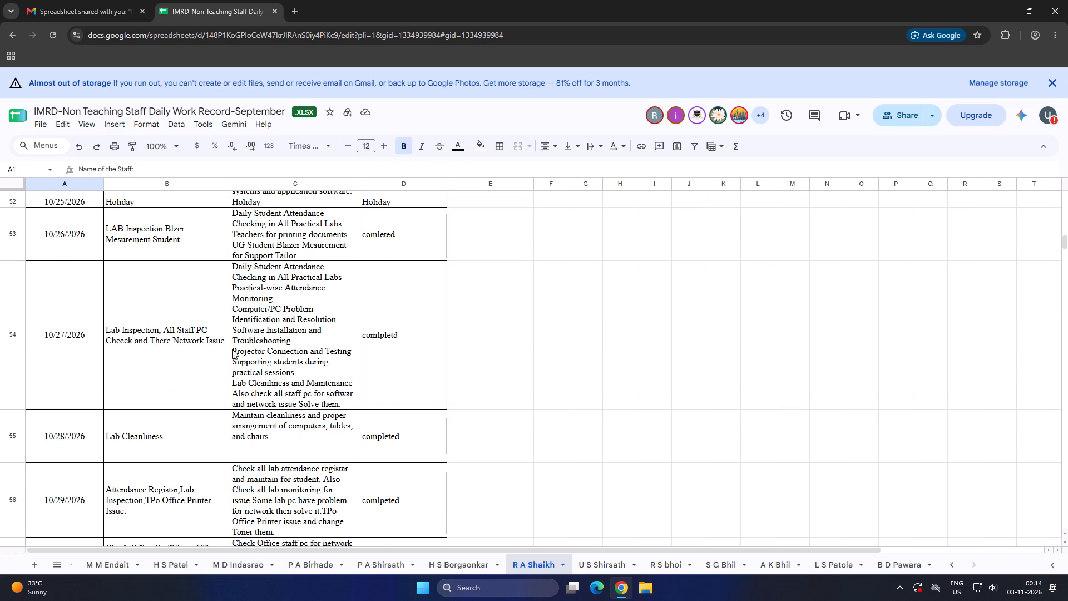
scroll(394, 342, "down", 6)
scroll(394, 343, "up", 4)
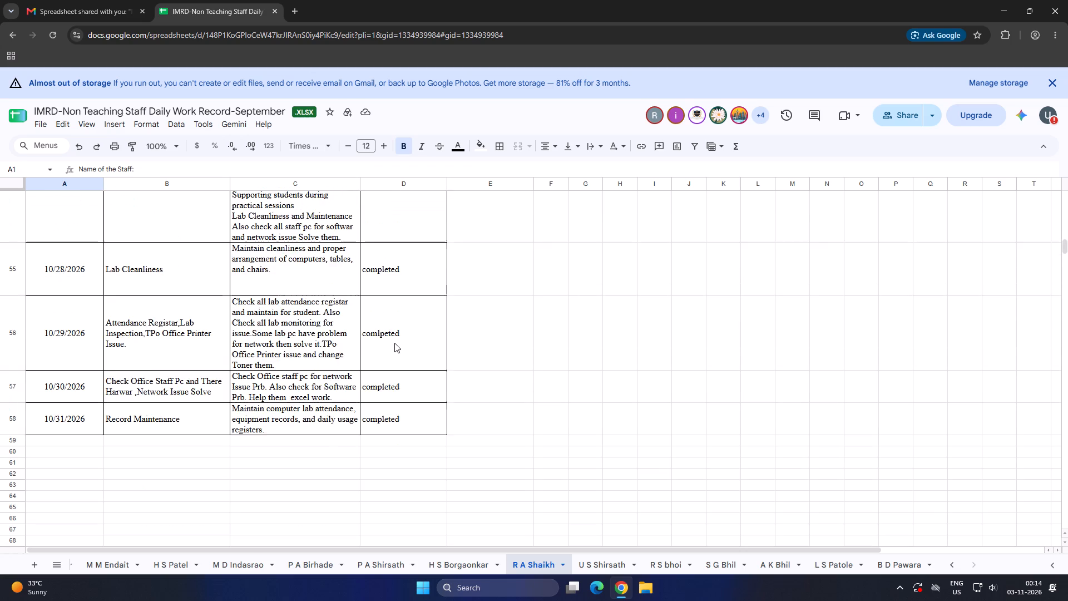
scroll(394, 343, "up", 4)
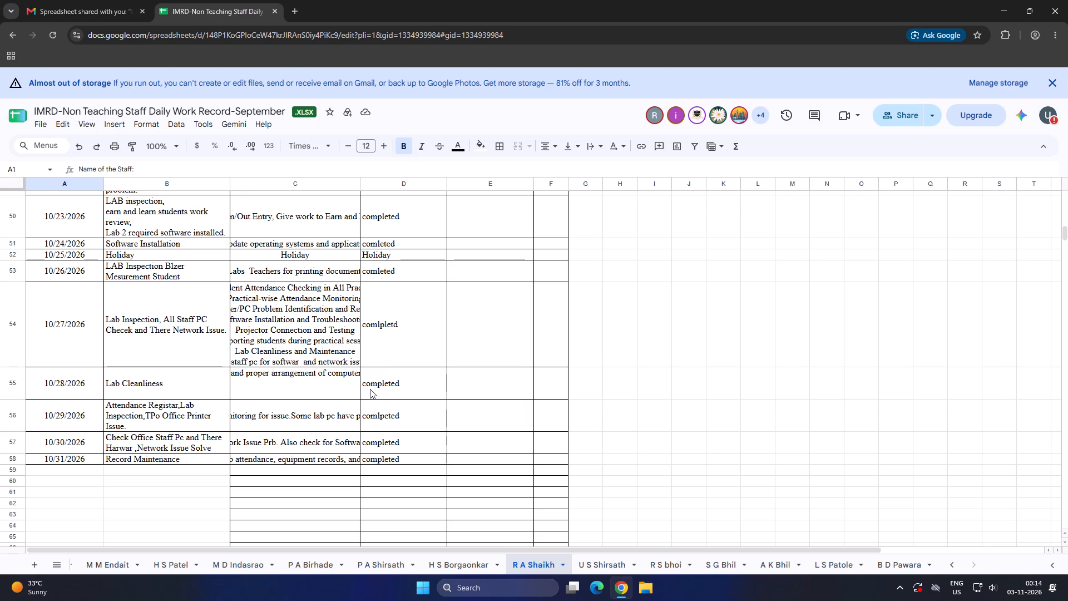
scroll(284, 362, "up", 4)
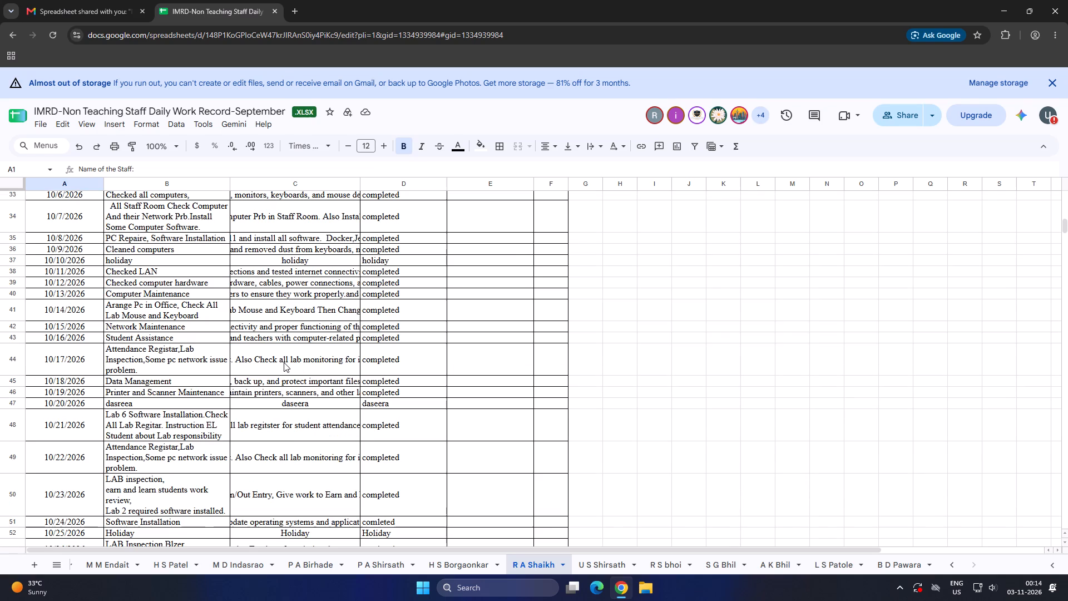
scroll(284, 362, "down", 4)
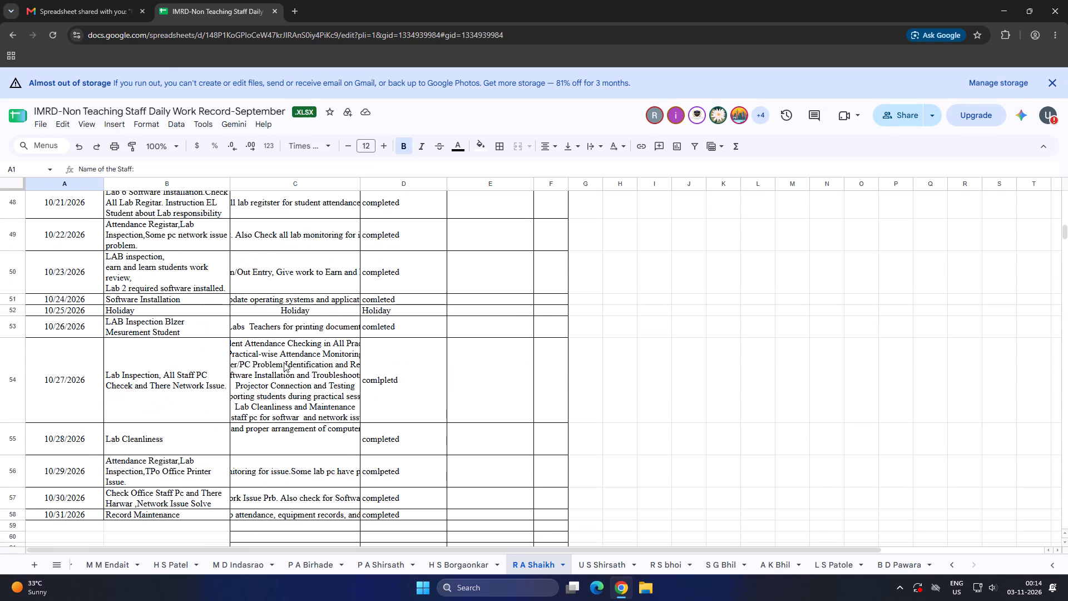
scroll(284, 362, "down", 4)
scroll(284, 362, "up", 2)
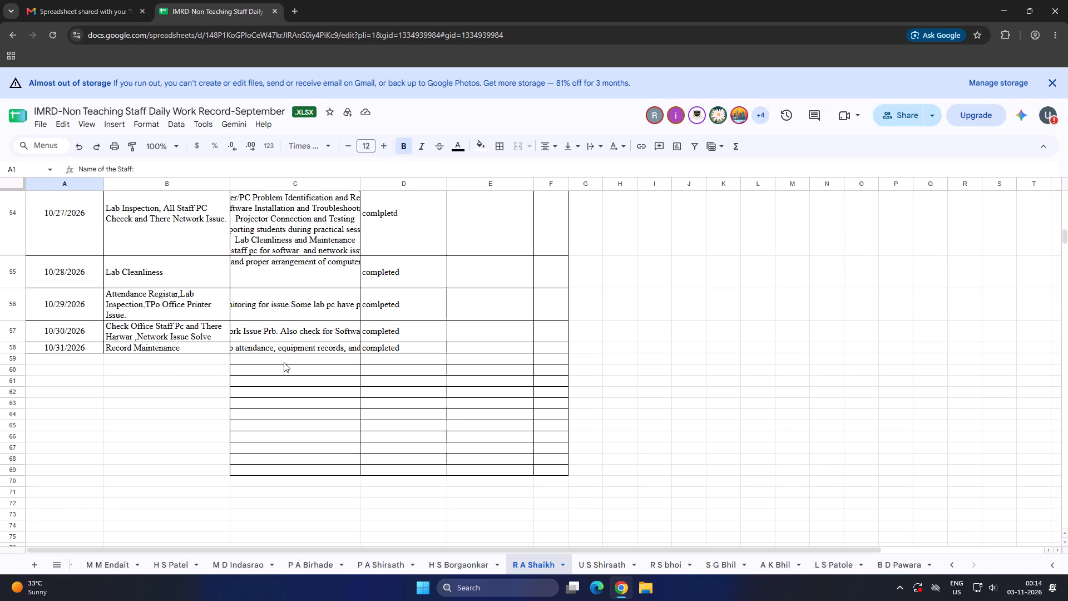
scroll(290, 295, "up", 1)
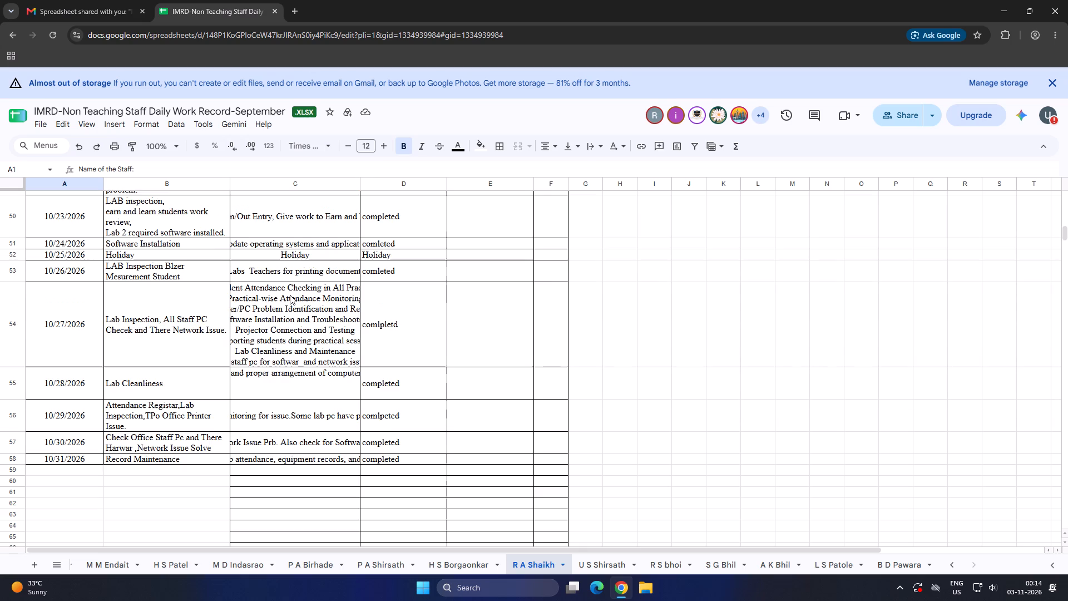
scroll(290, 295, "up", 1)
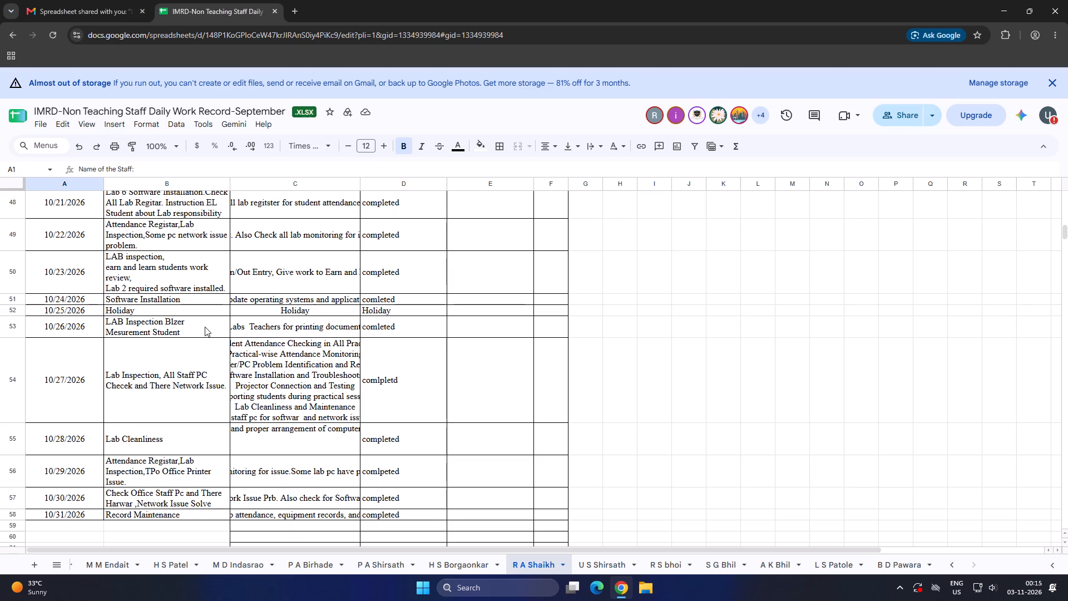
scroll(216, 388, "down", 1)
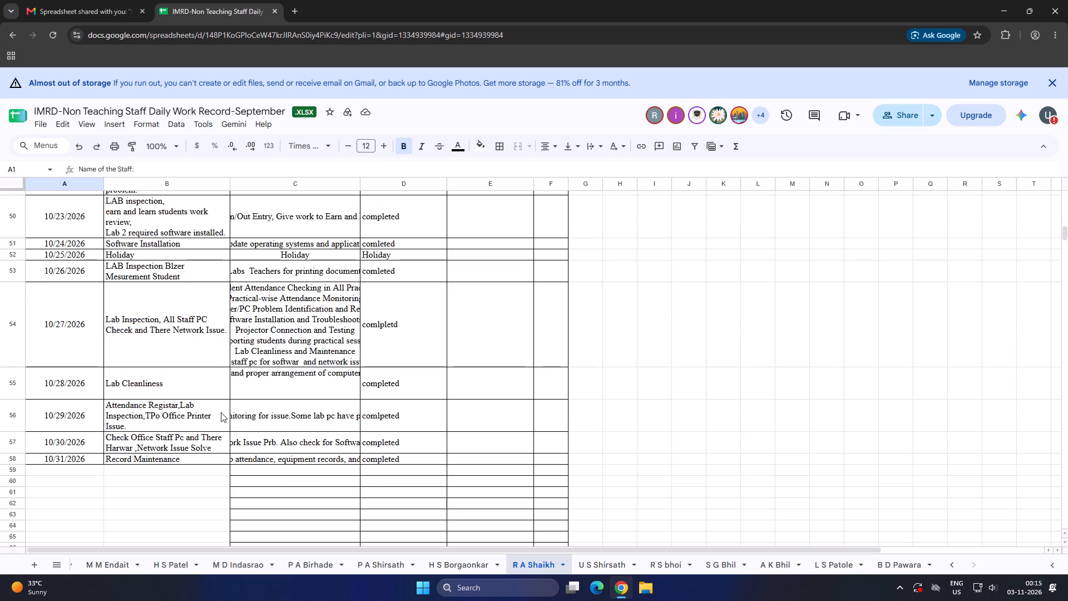
scroll(216, 420, "down", 1)
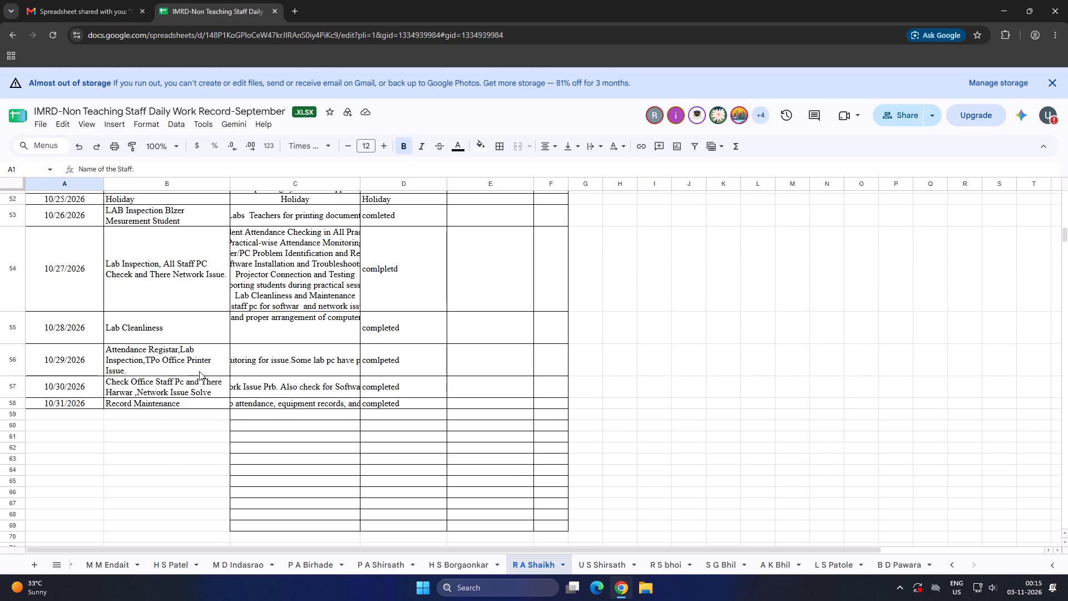
Return to the original staff sheet and review the description cells for 10/17/2026 through 10/22/2026.
left_click(602, 578)
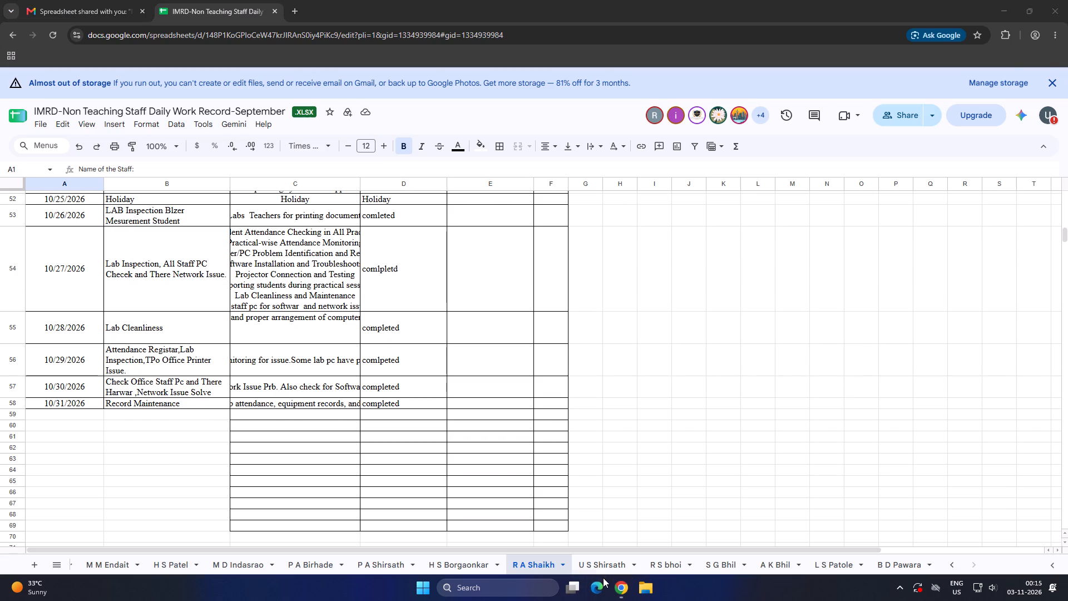
left_click(604, 567)
scroll(254, 351, "down", 9)
scroll(245, 371, "up", 2)
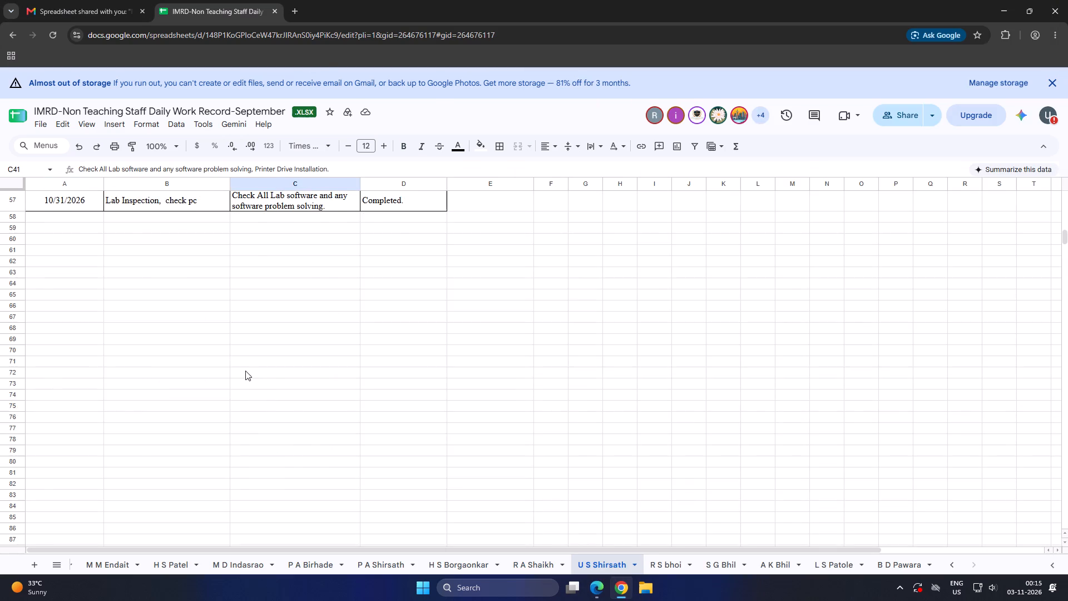
scroll(245, 371, "up", 7)
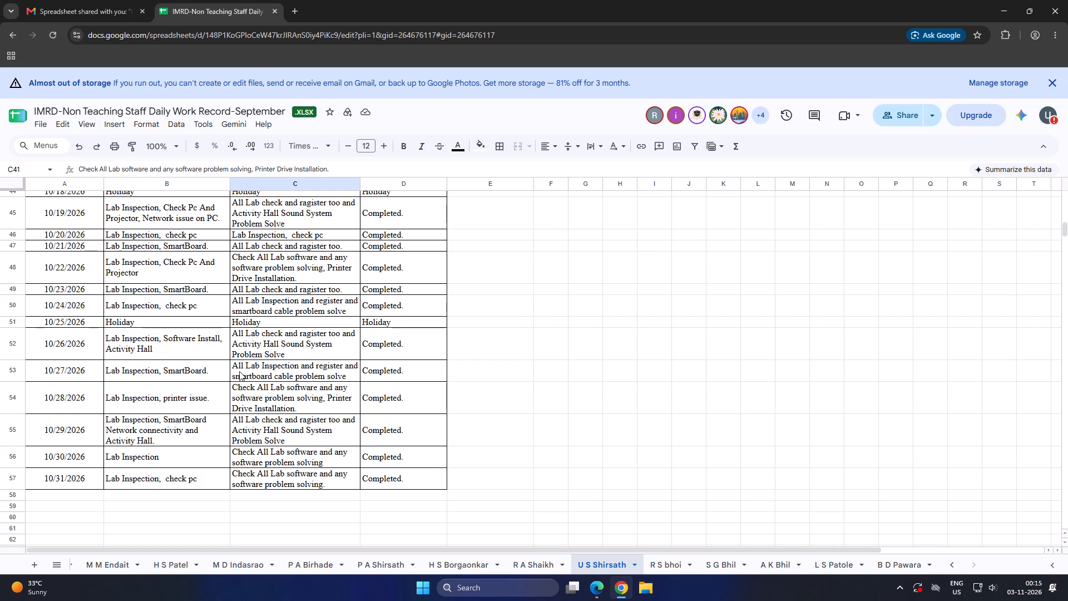
left_click(253, 331)
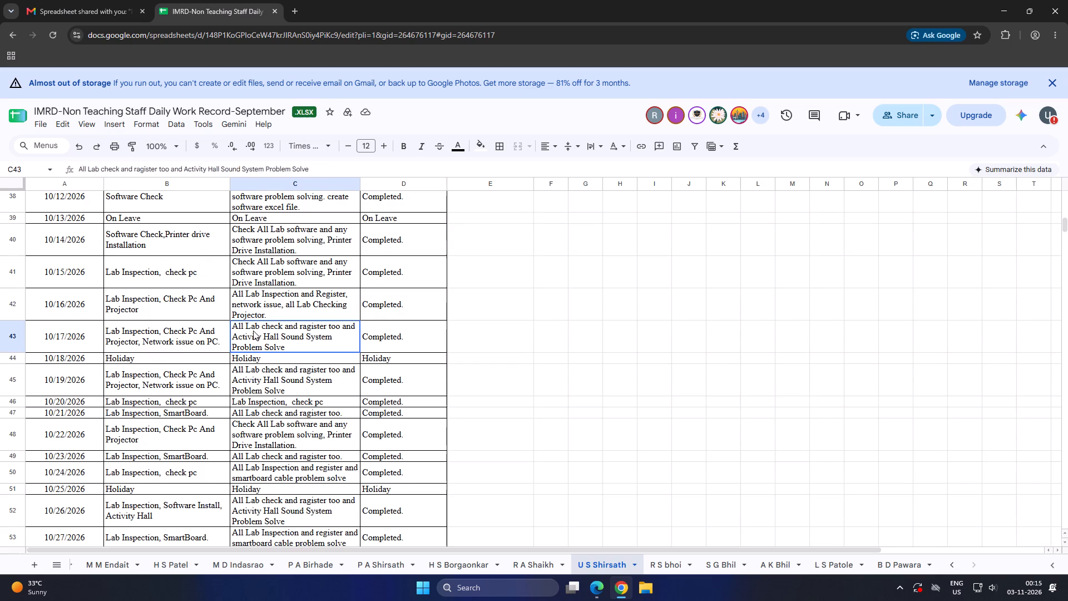
left_click(212, 356)
double_click(289, 344)
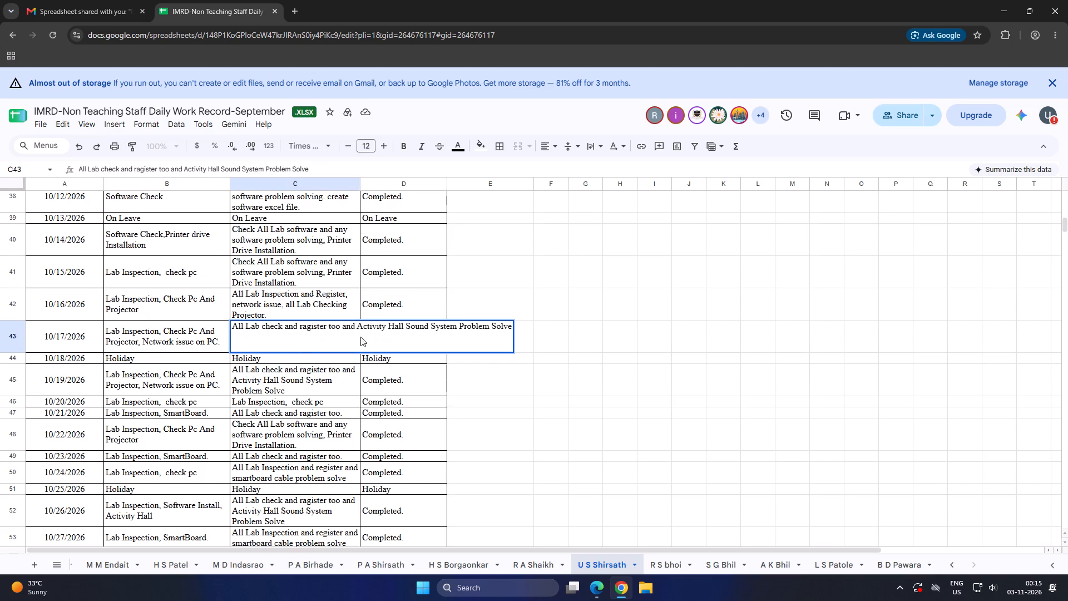
left_click(287, 379)
left_click(285, 403)
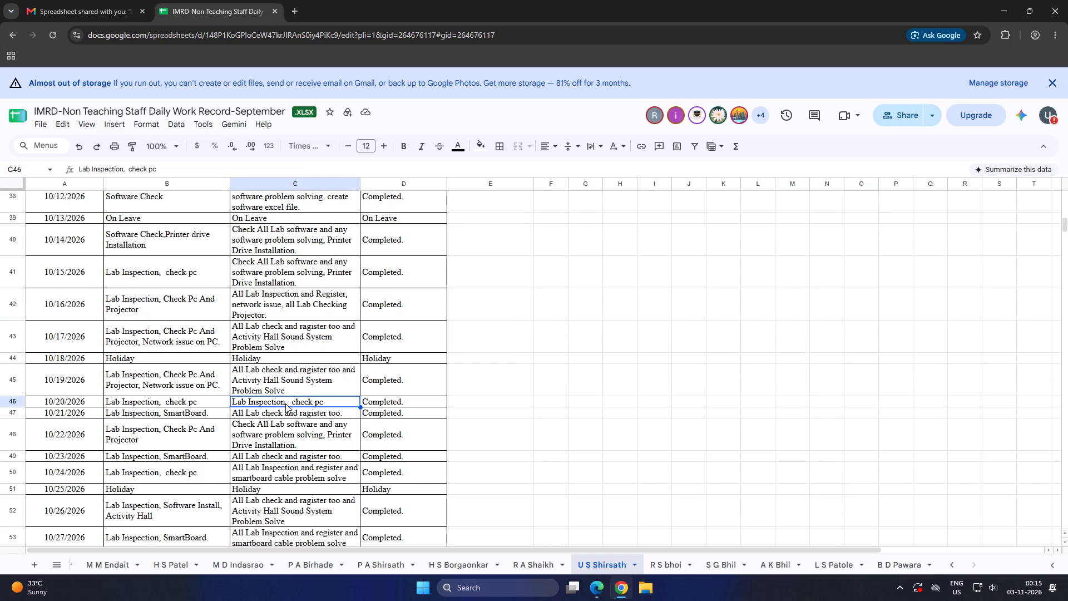
double_click(302, 437)
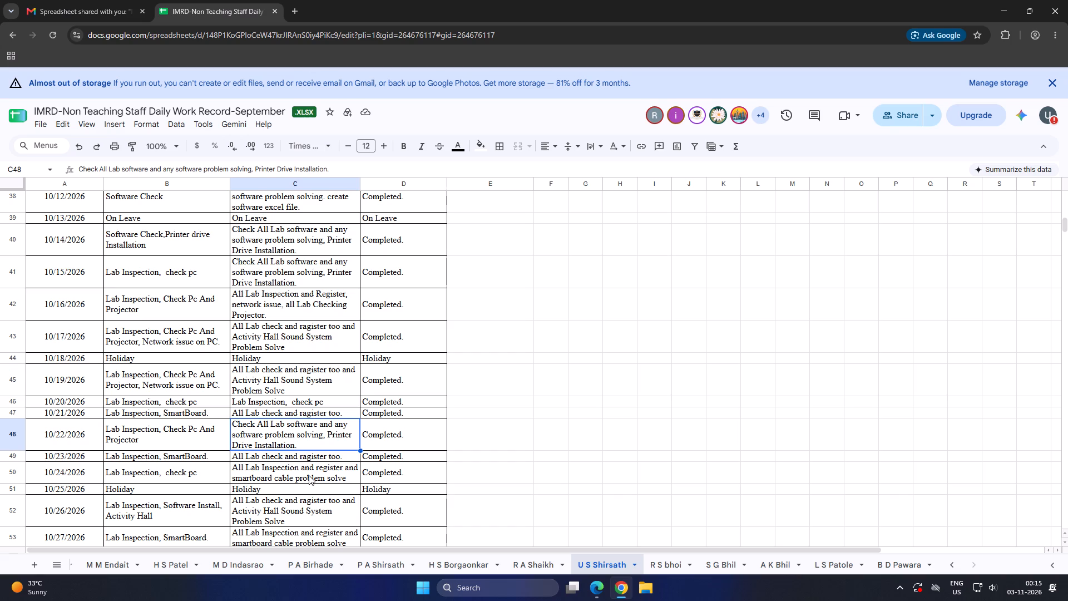